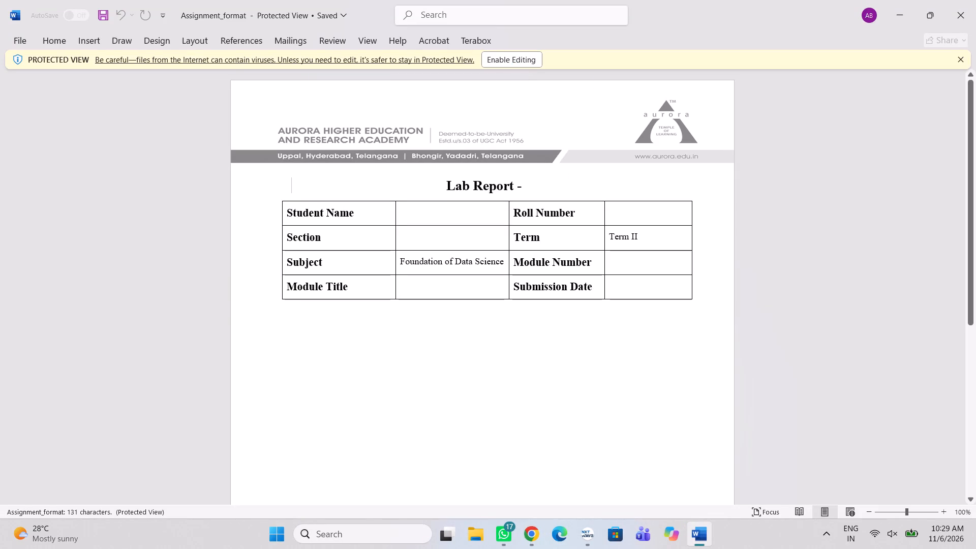
Place the text cursor on the blank line below the student details table of the lab report.
scroll(577, 328, "down", 1)
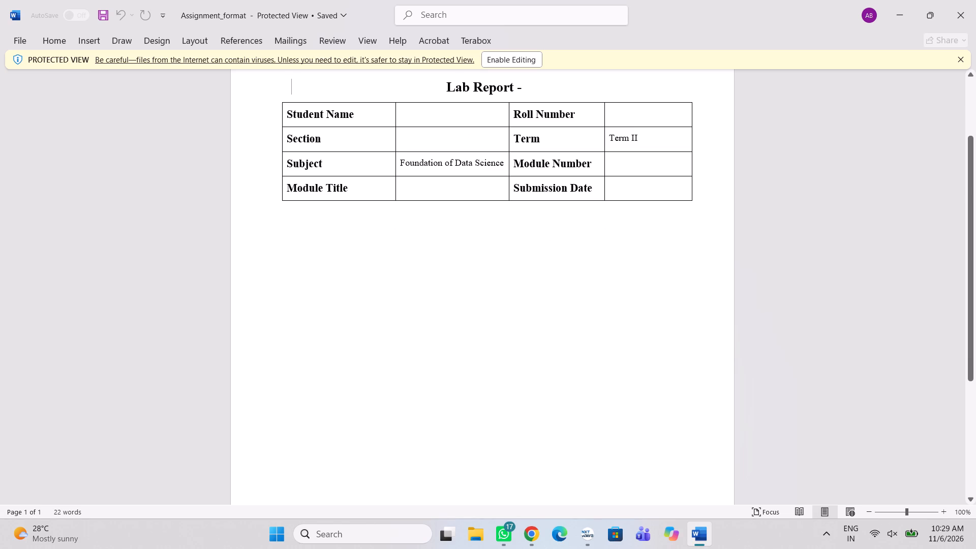
left_click(443, 260)
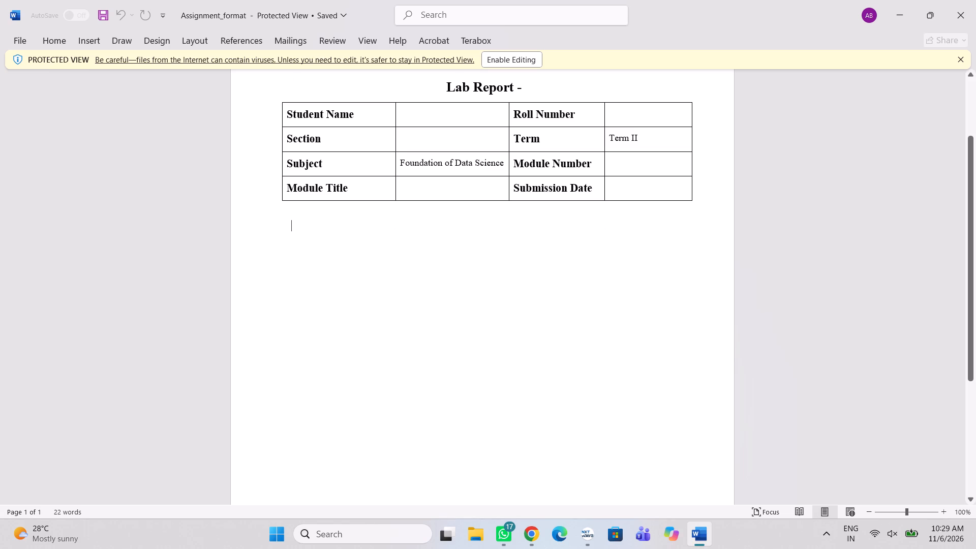
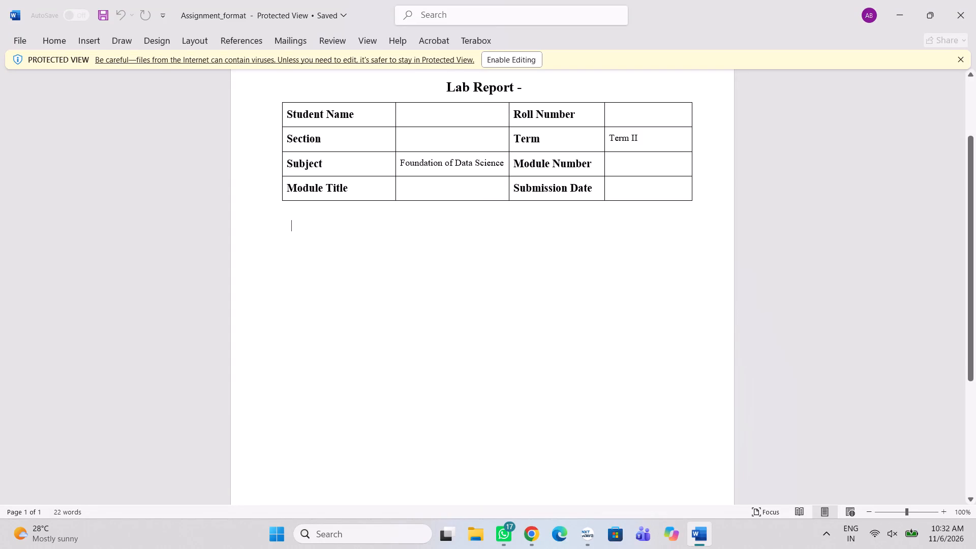
Look through the FDS and lab2 folders for an earlier lab report.
left_click(476, 534)
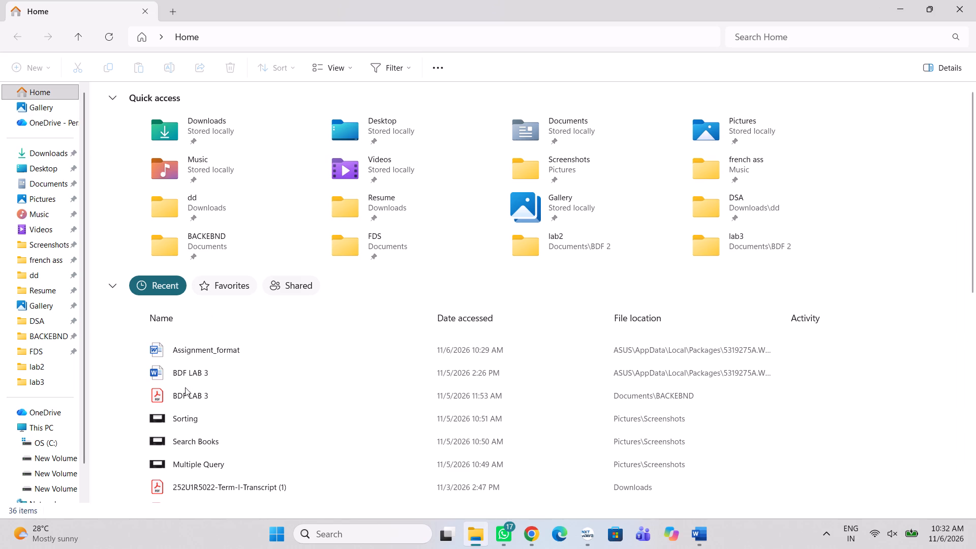
left_click(49, 346)
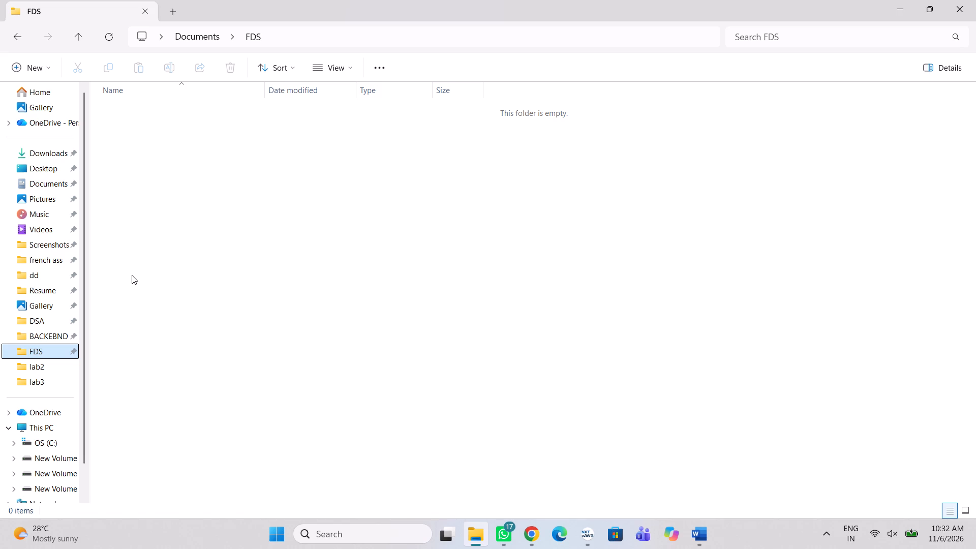
scroll(202, 137, "up", 5)
left_click(42, 361)
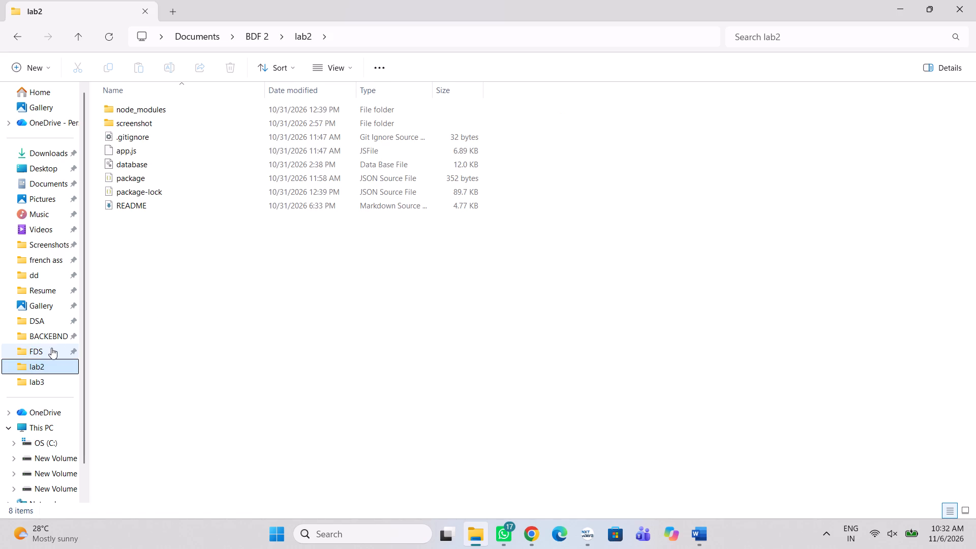
left_click(51, 348)
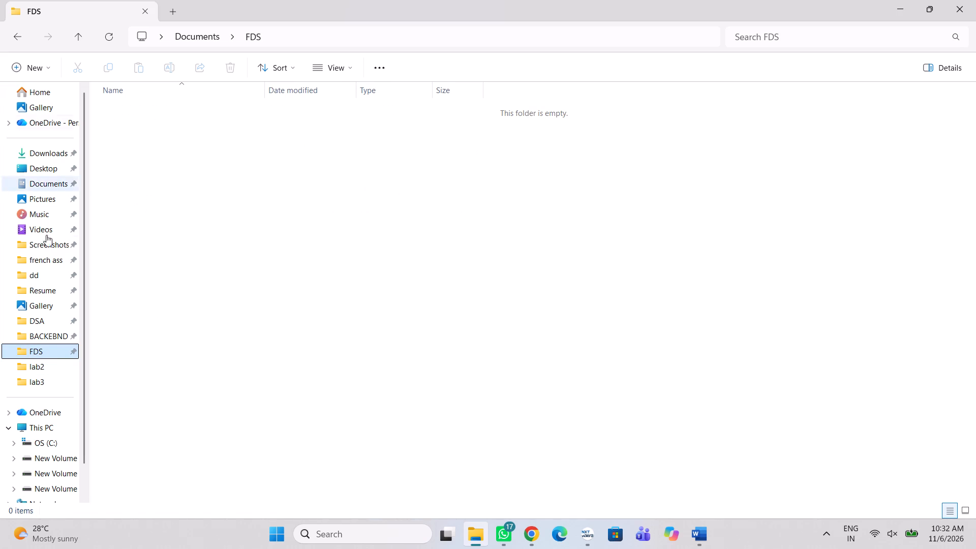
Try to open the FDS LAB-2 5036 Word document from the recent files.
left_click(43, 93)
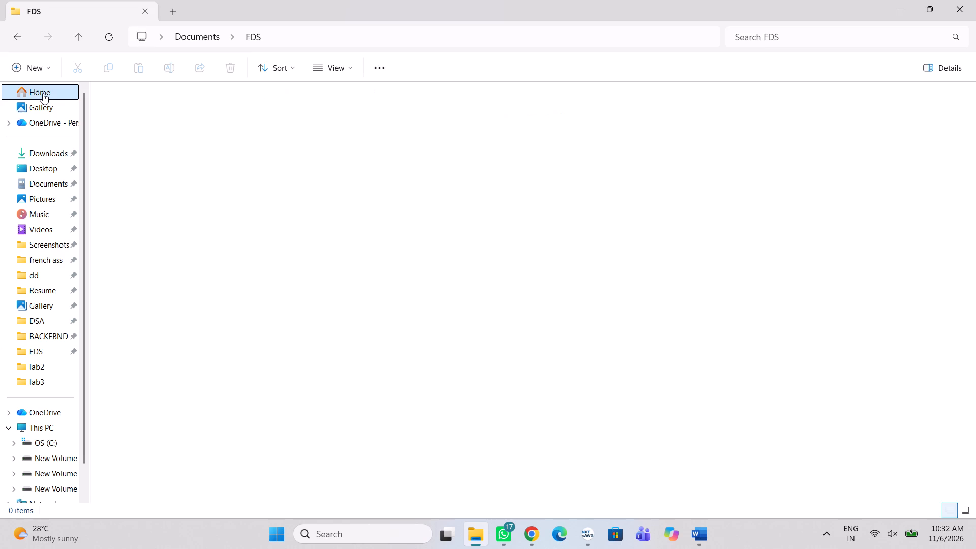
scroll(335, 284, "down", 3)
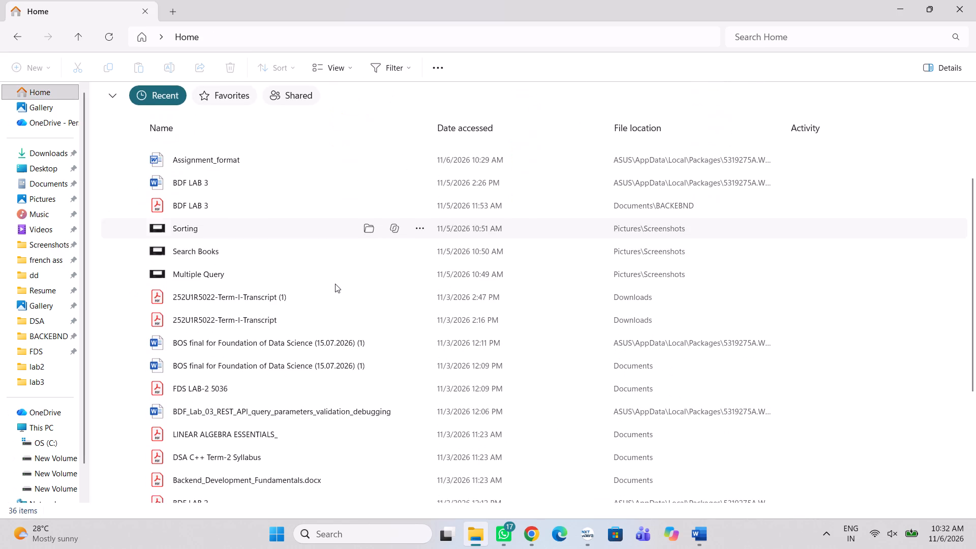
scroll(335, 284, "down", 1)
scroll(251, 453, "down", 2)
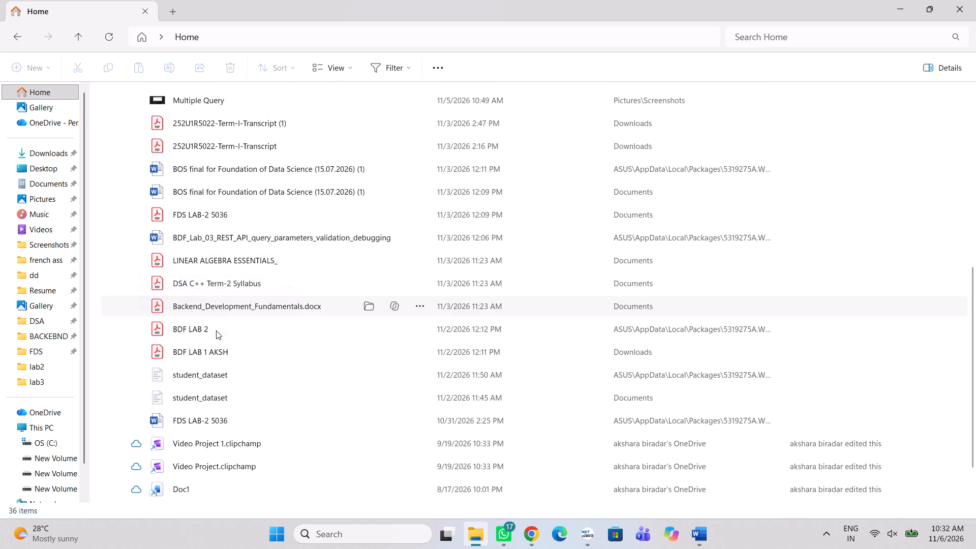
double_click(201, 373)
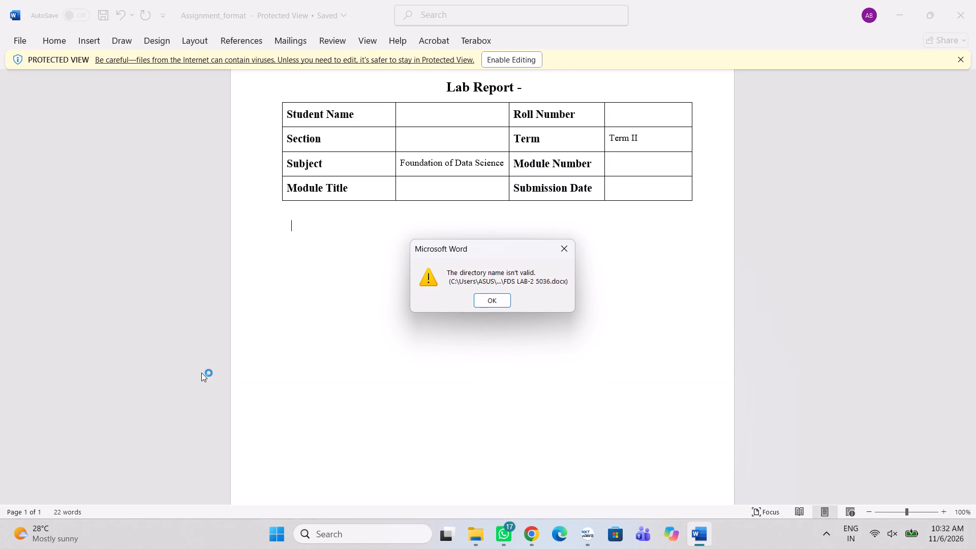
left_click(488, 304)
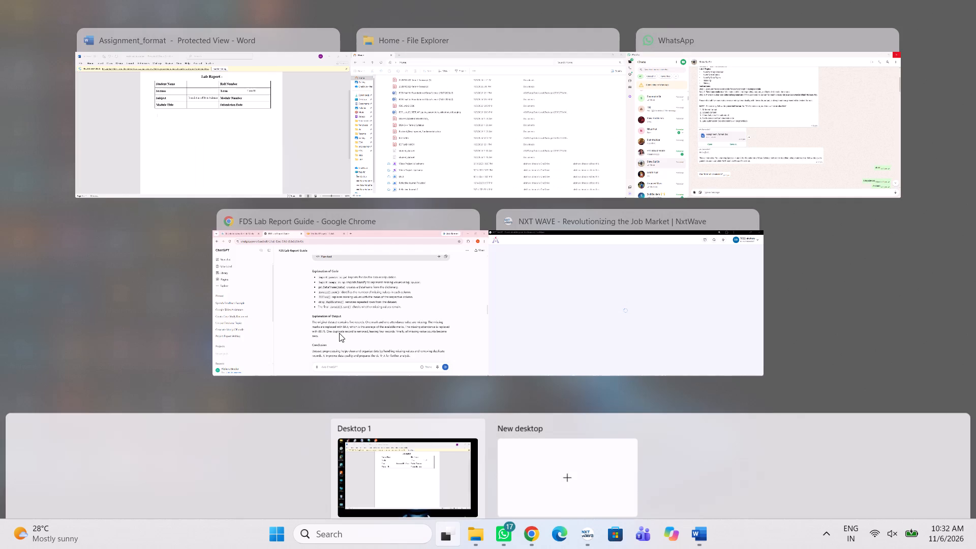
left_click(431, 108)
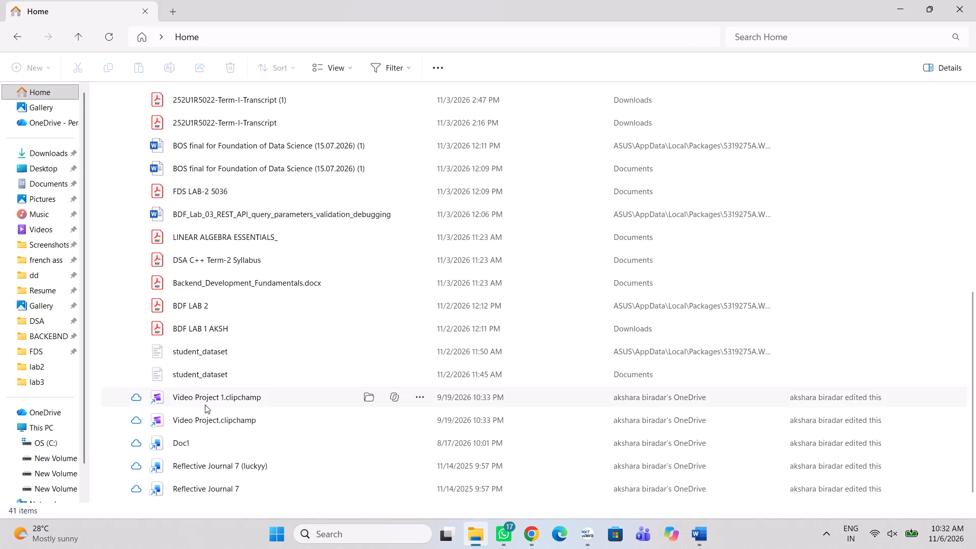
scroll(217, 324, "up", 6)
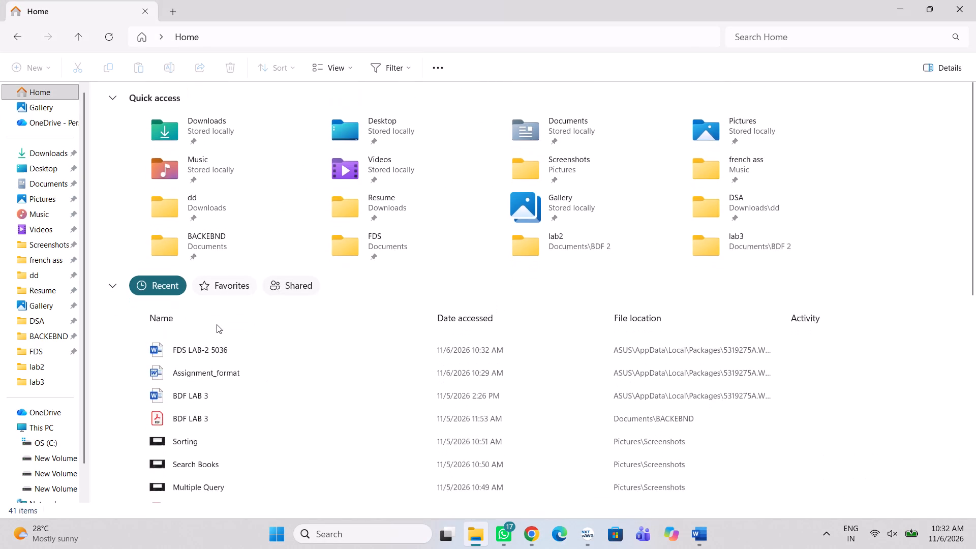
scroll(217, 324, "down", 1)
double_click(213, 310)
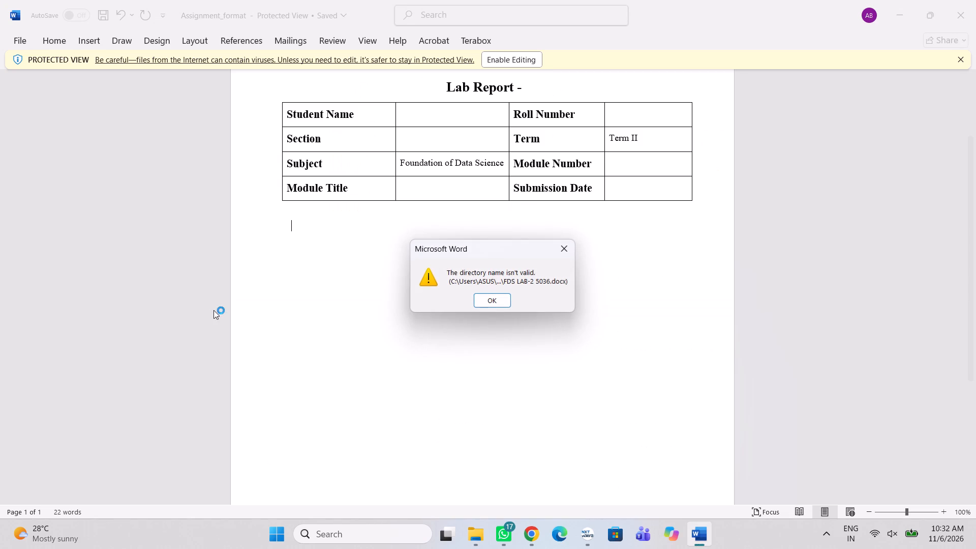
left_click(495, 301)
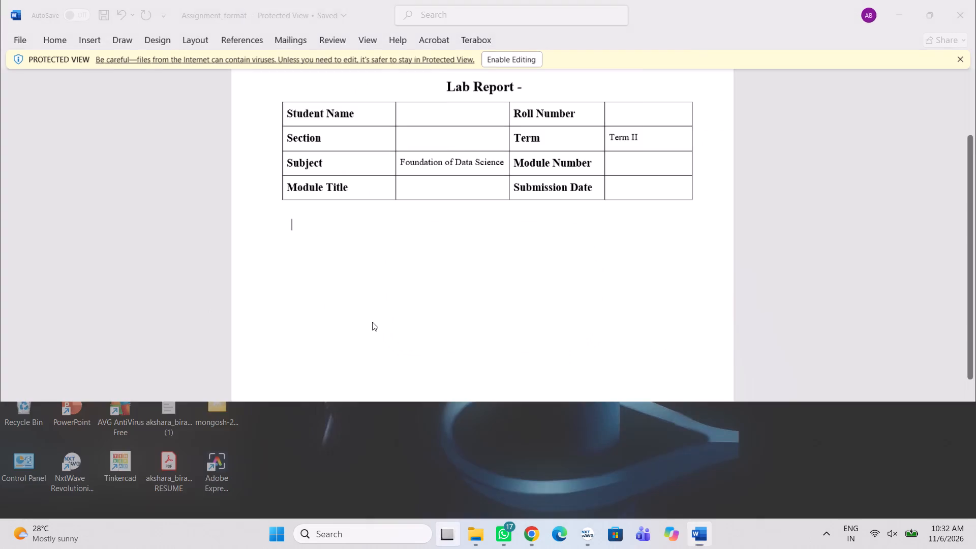
Open the FDS LAB-2 5036 PDF from the recent files and examine how its details table and first section are laid out.
left_click(475, 138)
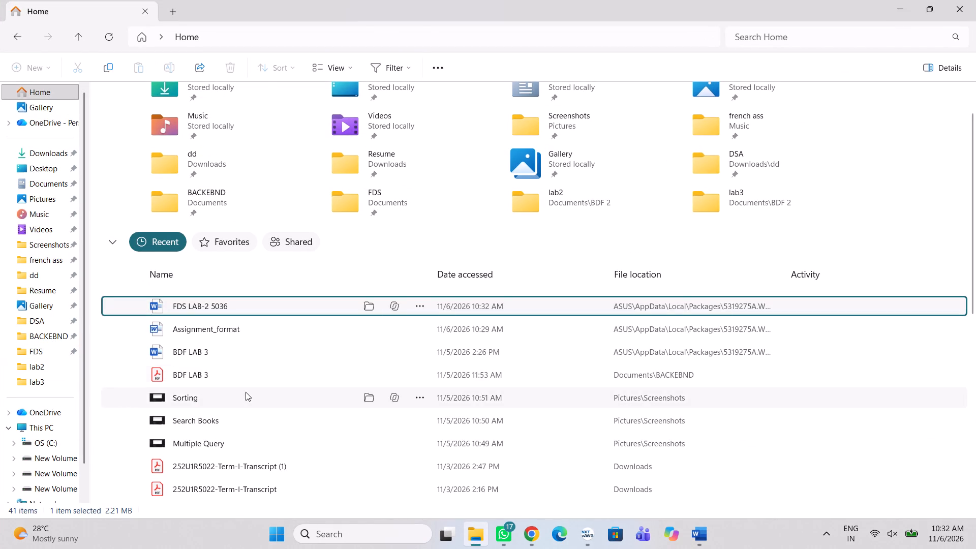
scroll(246, 392, "down", 5)
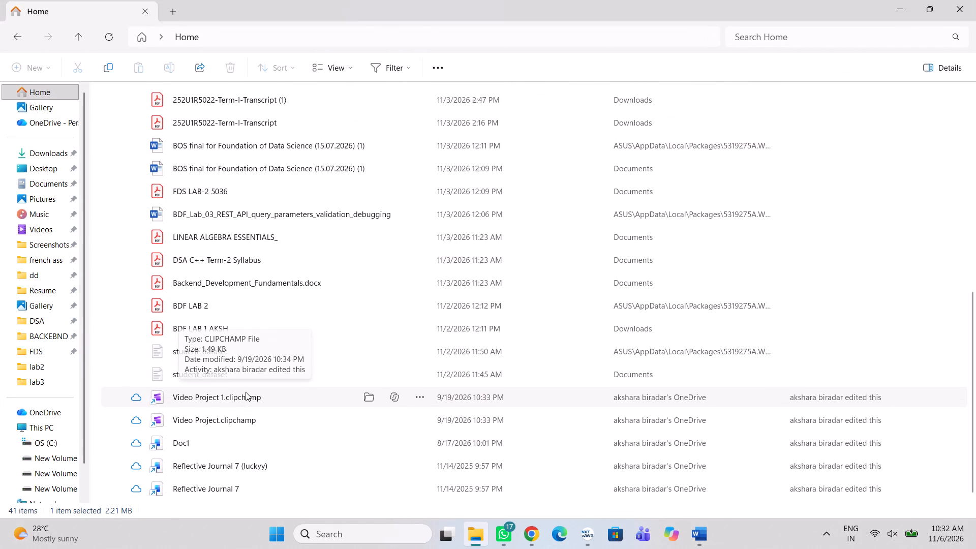
double_click(255, 189)
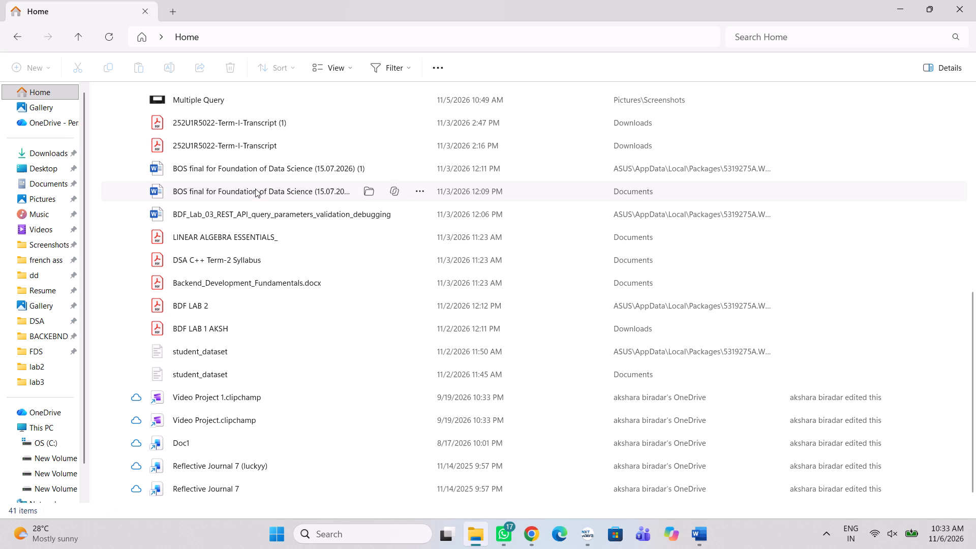
scroll(255, 189, "up", 8)
double_click(212, 355)
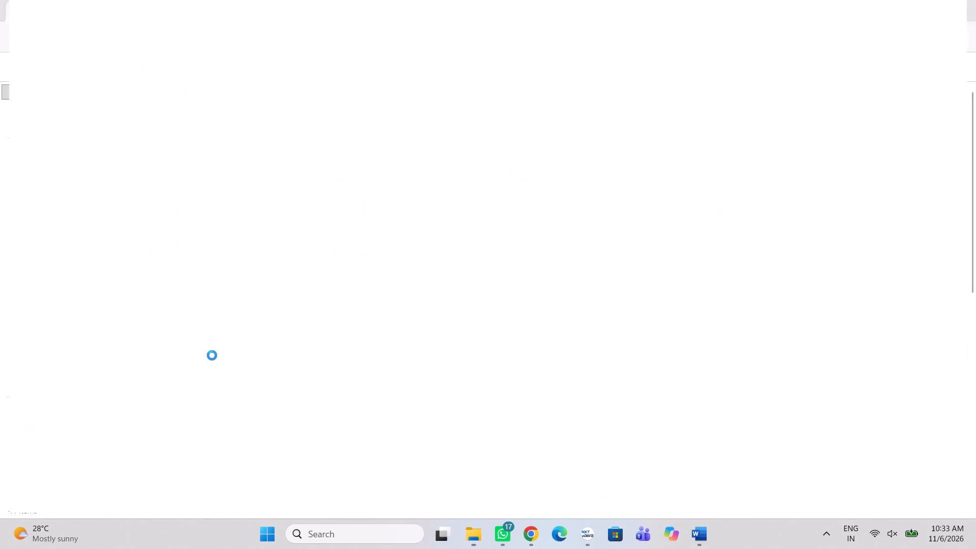
scroll(432, 386, "down", 1)
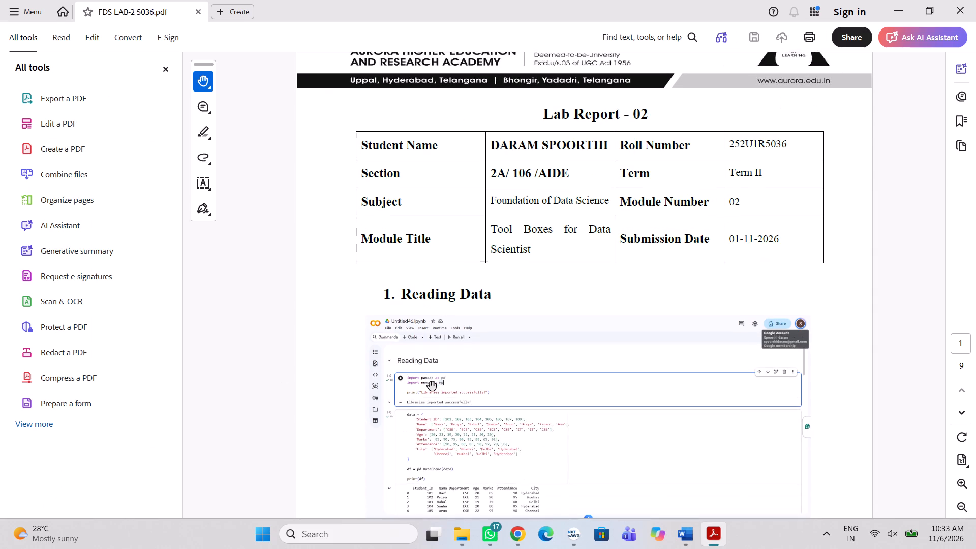
scroll(432, 386, "down", 1)
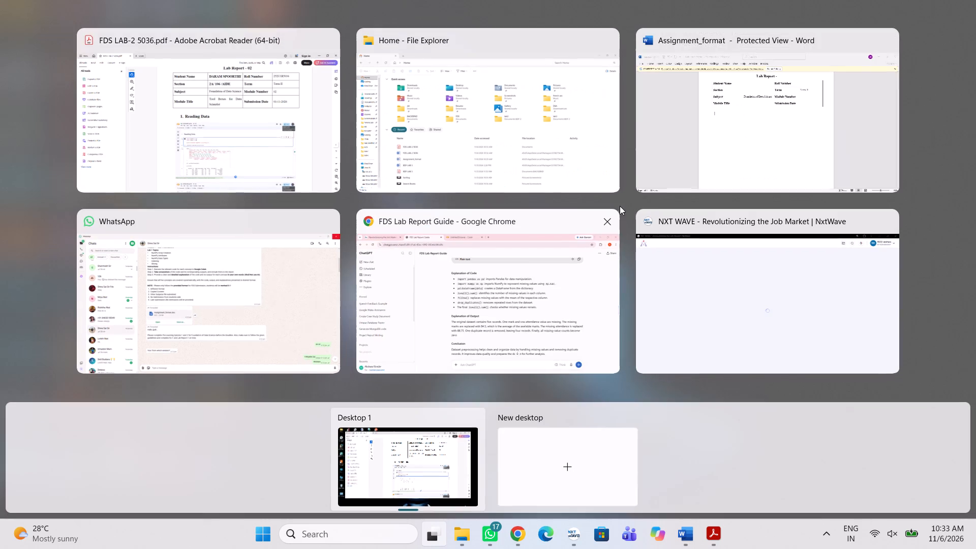
Examine the Module 3 – Lab 3 concept outline in the FDS Lab Report Guide chat for the first section heading.
left_click(759, 160)
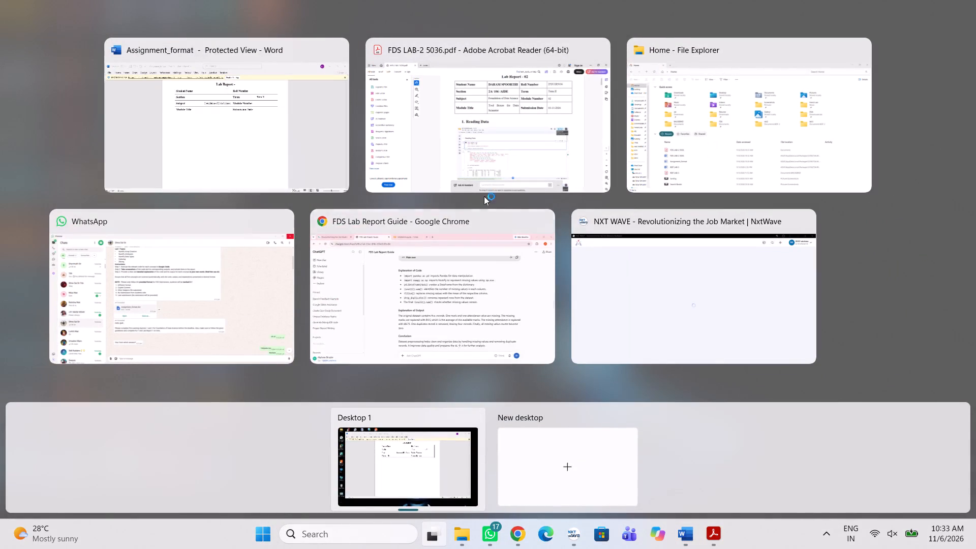
left_click(440, 323)
scroll(440, 323, "up", 16)
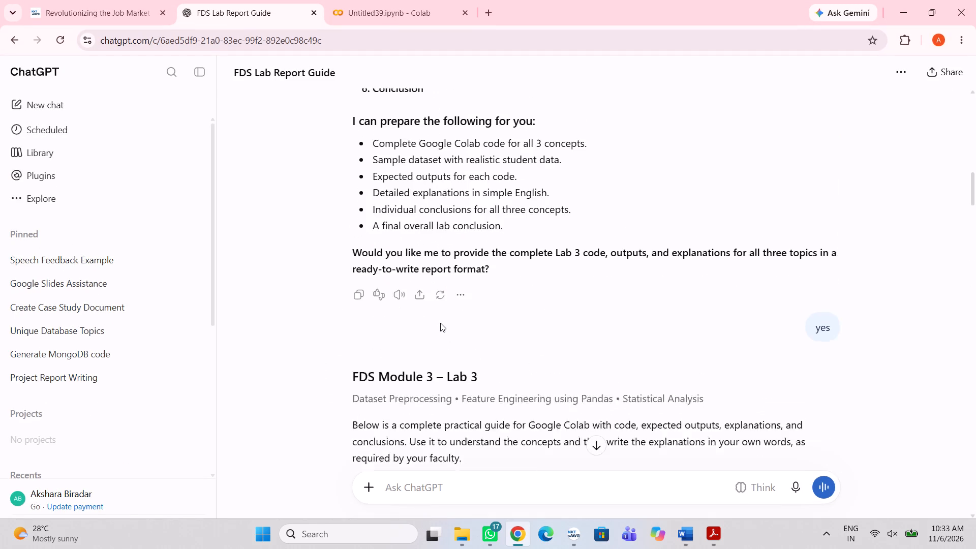
scroll(440, 323, "up", 4)
scroll(440, 323, "down", 2)
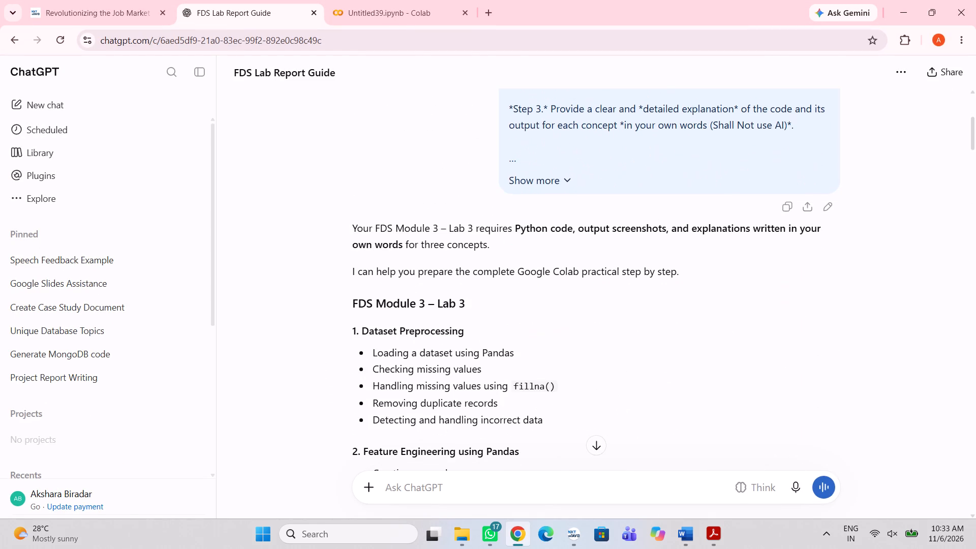
scroll(484, 364, "down", 1)
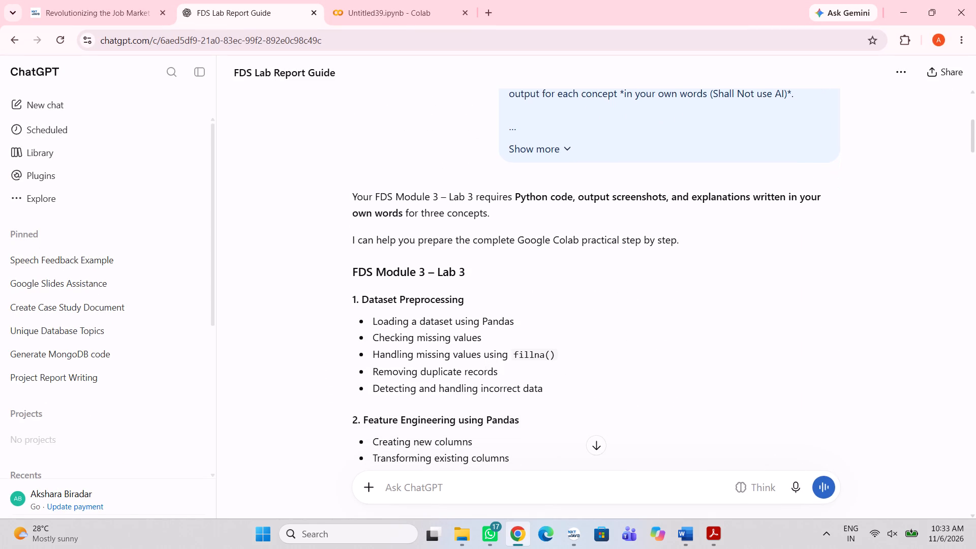
scroll(484, 364, "down", 1)
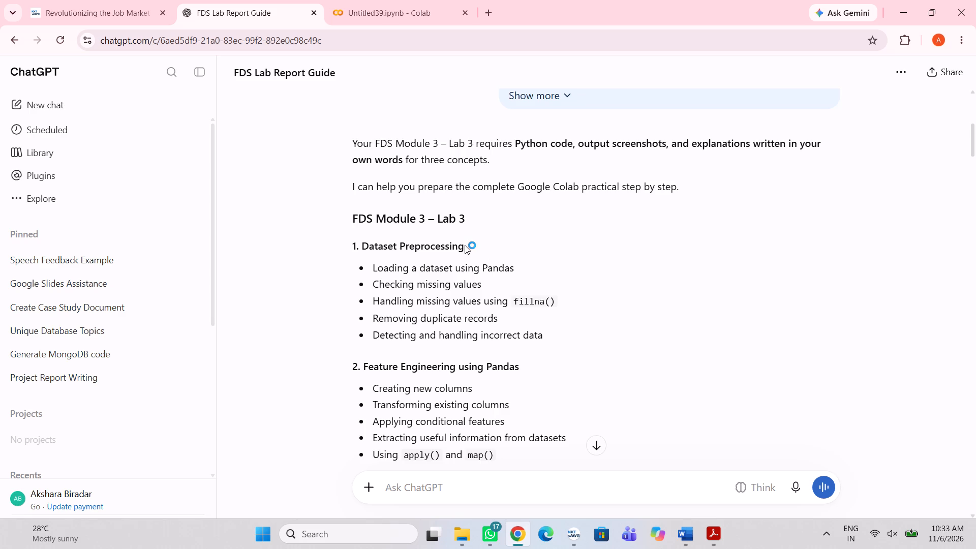
Copy the section heading "1. Dataset Preprocessing", including its number, from the FDS Module 3 – Lab 3 outline.
left_click_drag(360, 245, 469, 250)
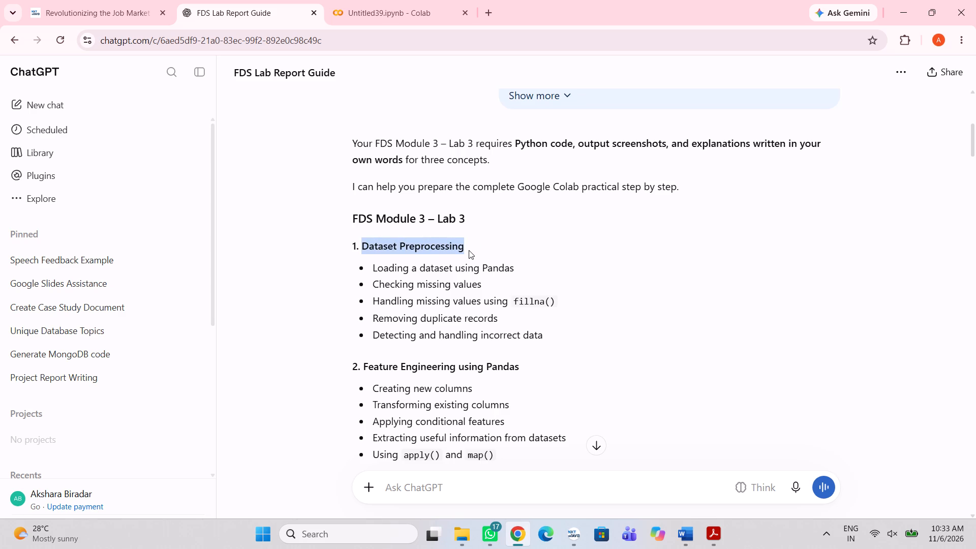
key("ctrl+c")
left_click(463, 250)
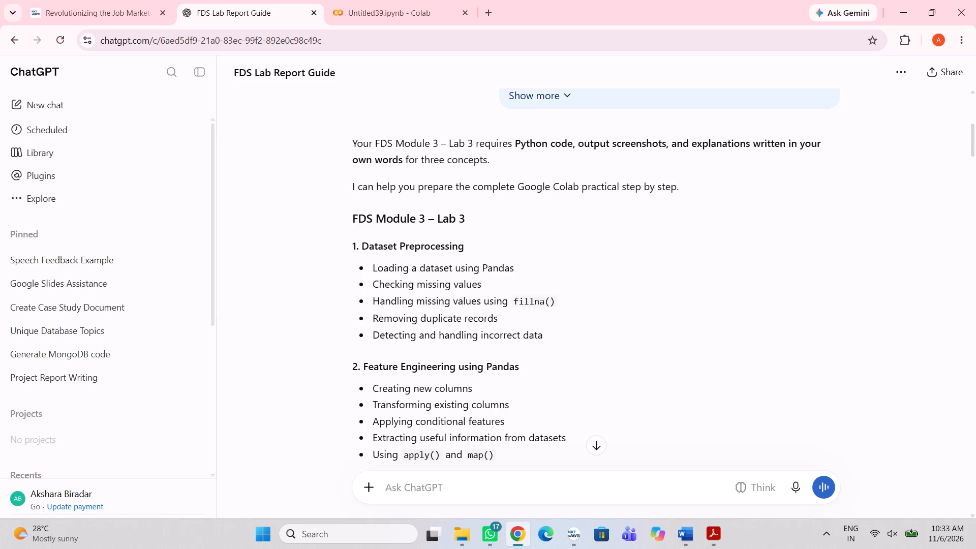
left_click_drag(351, 244, 473, 250)
key("ctrl+c")
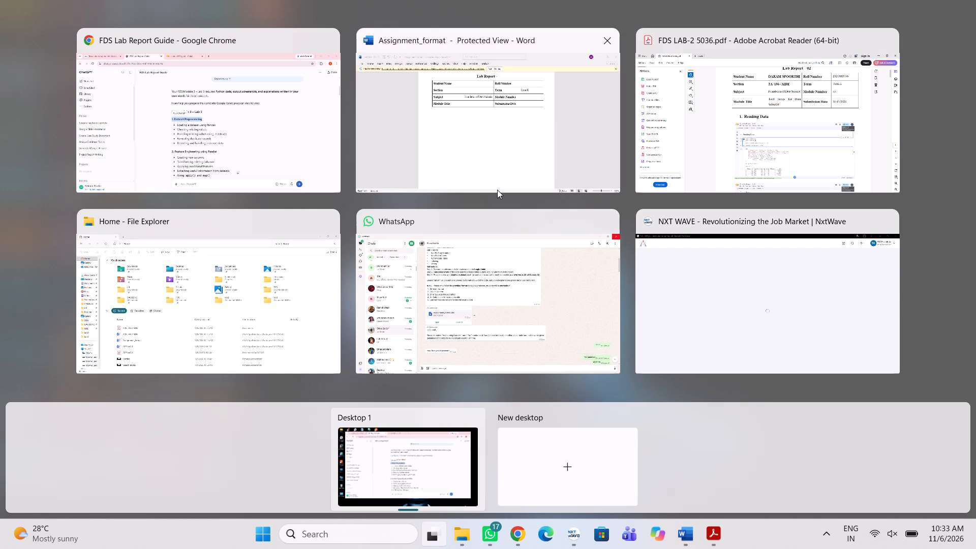
Switch to the Assignment_format lab report template in Word.
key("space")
right_click(482, 197)
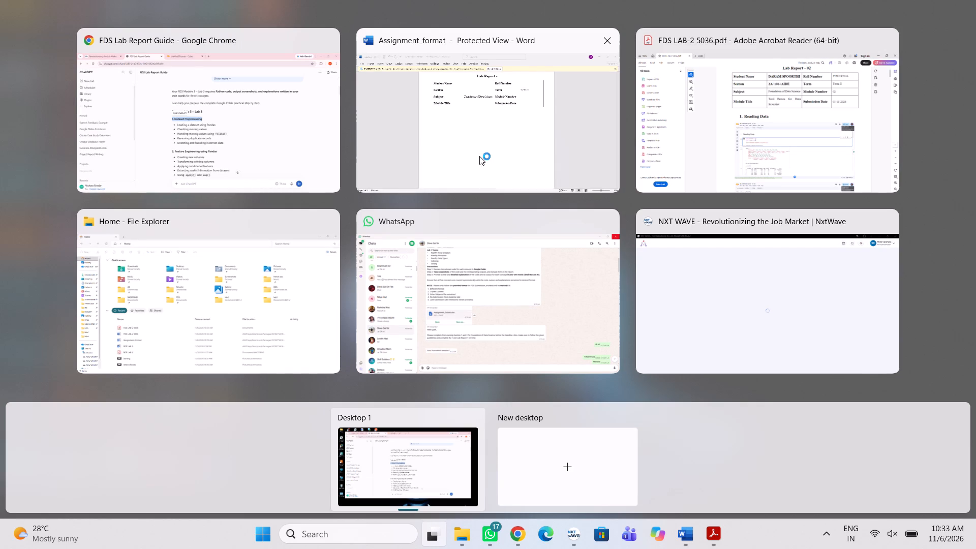
left_click(355, 239)
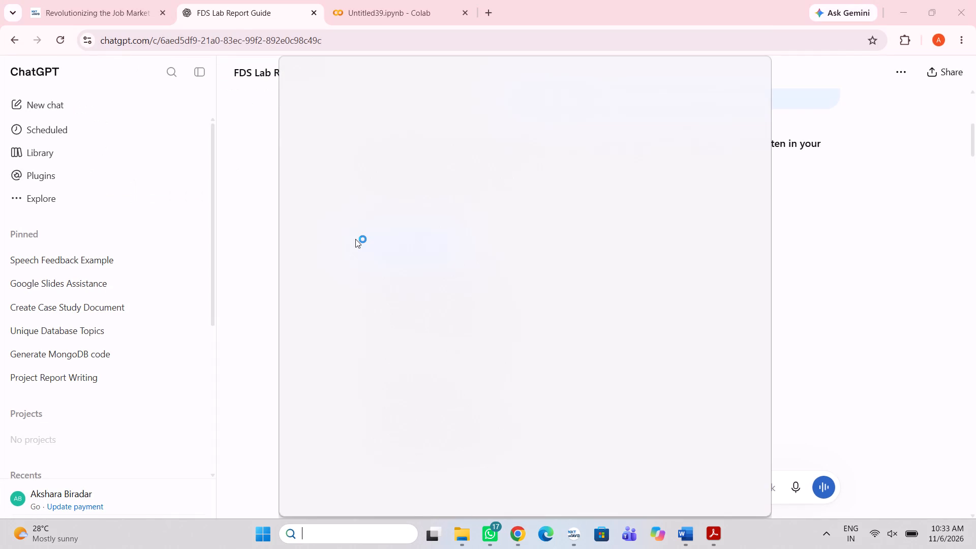
left_click(556, 140)
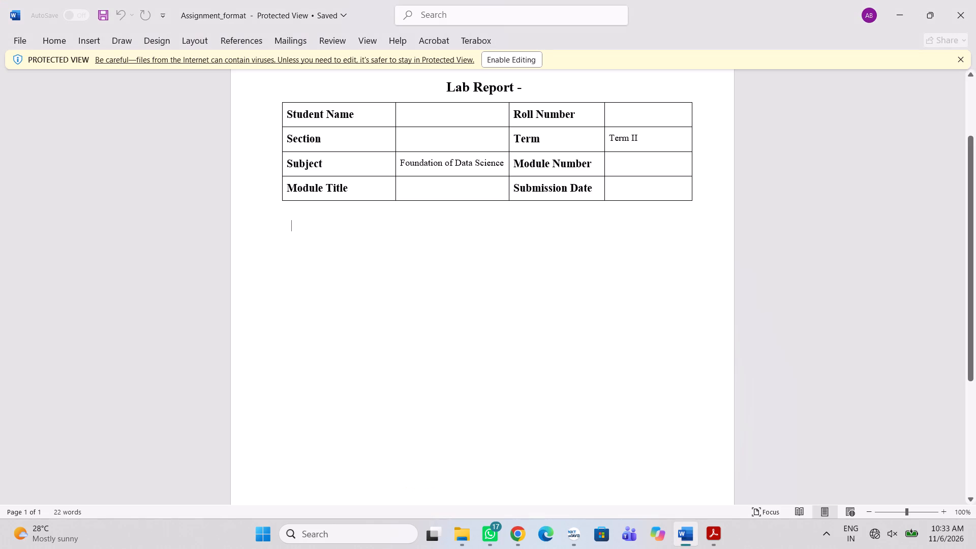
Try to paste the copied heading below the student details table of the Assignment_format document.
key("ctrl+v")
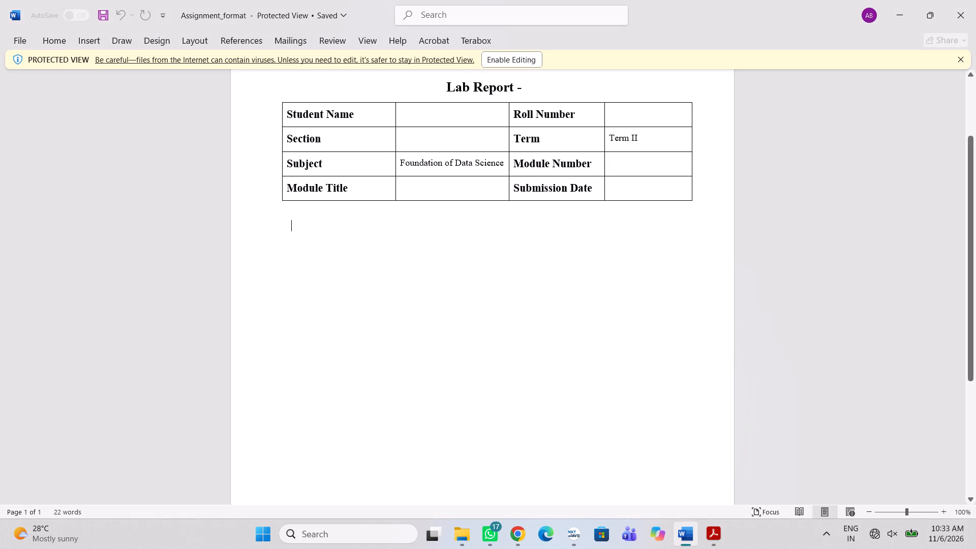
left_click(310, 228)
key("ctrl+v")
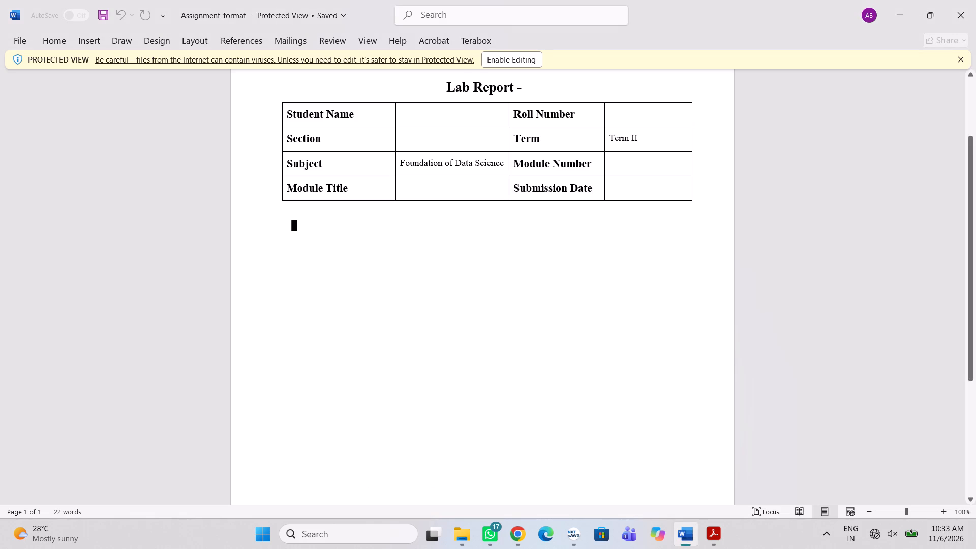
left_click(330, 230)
Enable editing of the protected Assignment_format document.
left_click(518, 59)
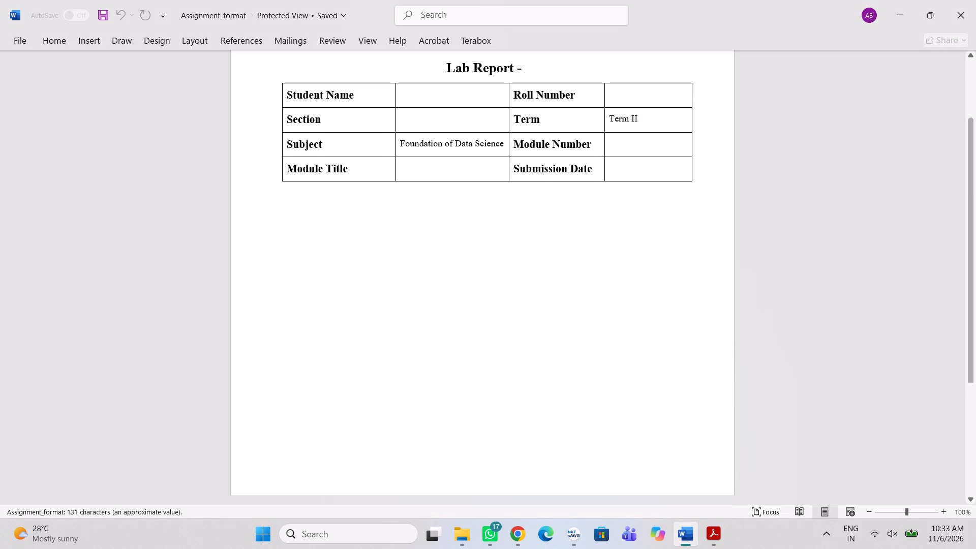
Paste the heading "1. Dataset Preprocessing" on a line below the student details table.
left_click(303, 228)
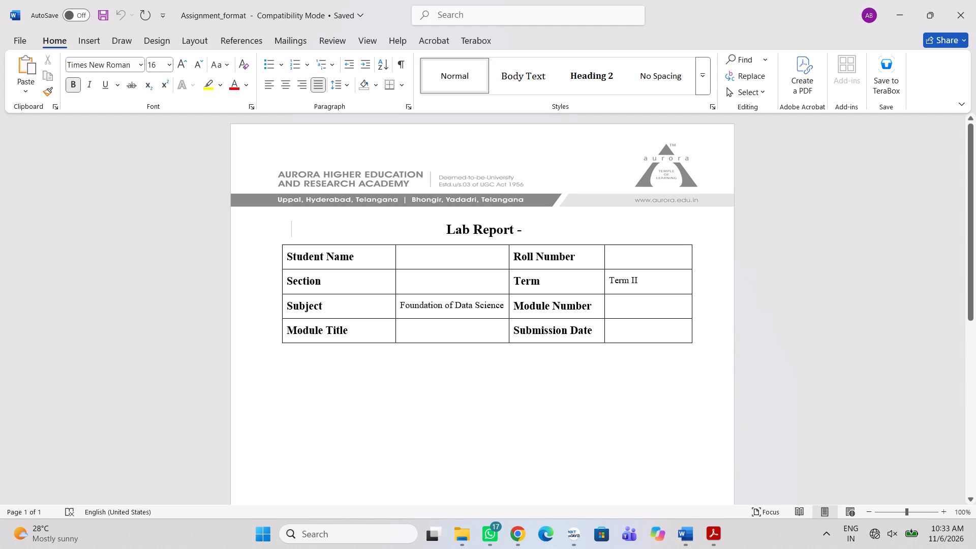
left_click(374, 353)
scroll(374, 353, "down", 1)
key("Return")
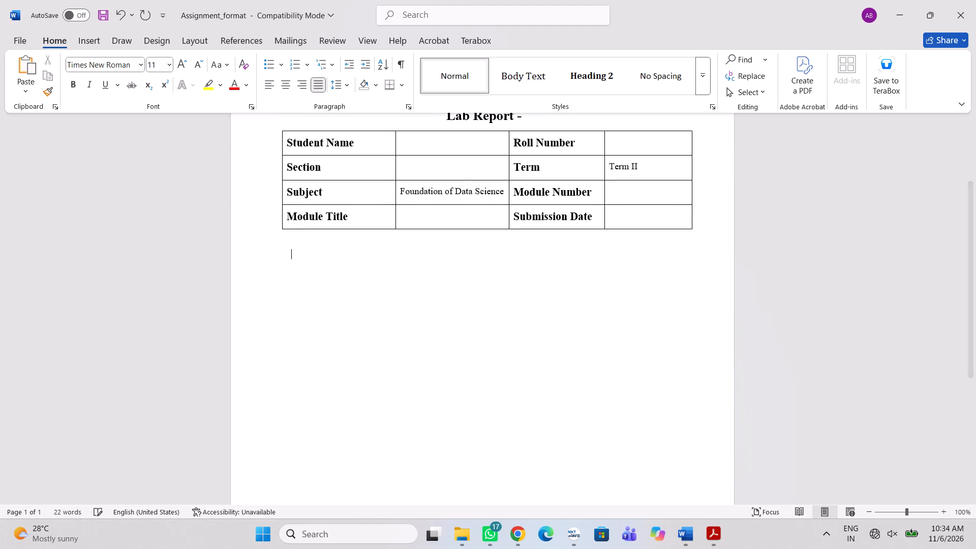
key("Return")
key("BackSpace")
key("ctrl+v")
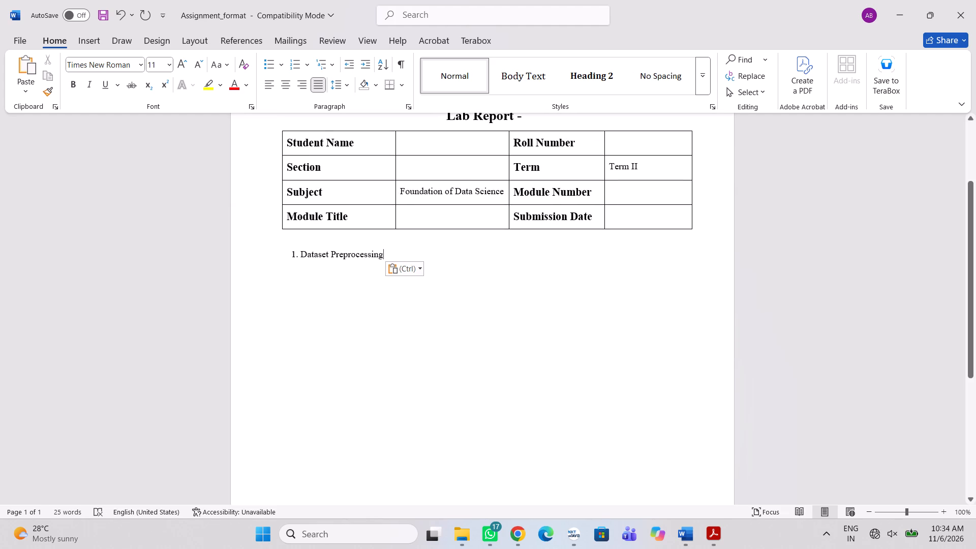
Change the font size of the "1. Dataset Preprocessing" heading.
left_click_drag(396, 254, 272, 239)
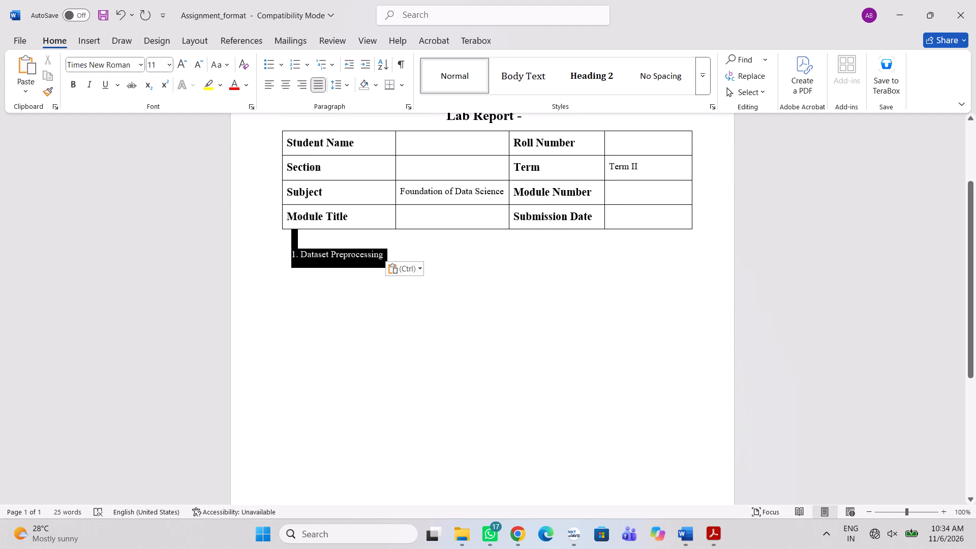
left_click_drag(272, 239, 282, 259)
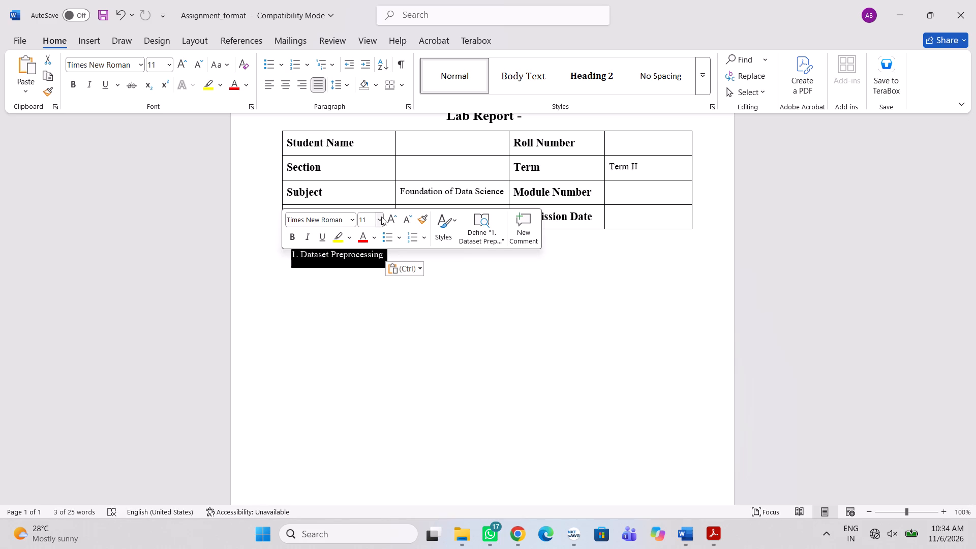
left_click(380, 217)
left_click(369, 325)
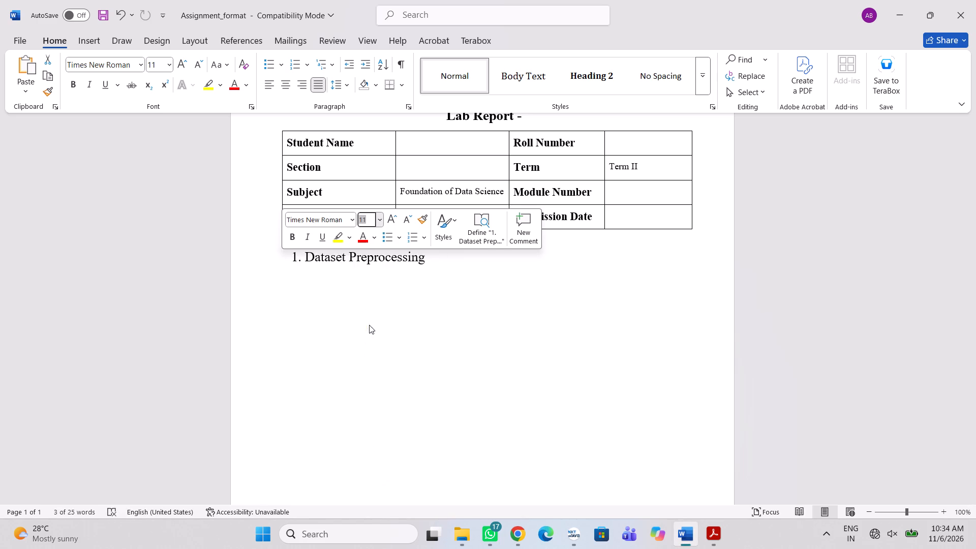
Make the "1. Dataset Preprocessing" heading bold and start a new line below it.
left_click(295, 237)
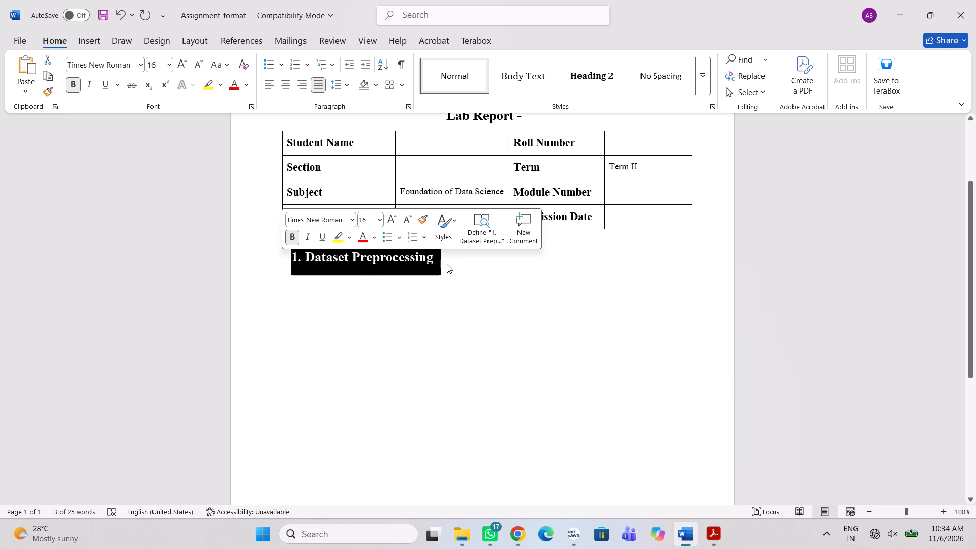
left_click(447, 264)
key("Return")
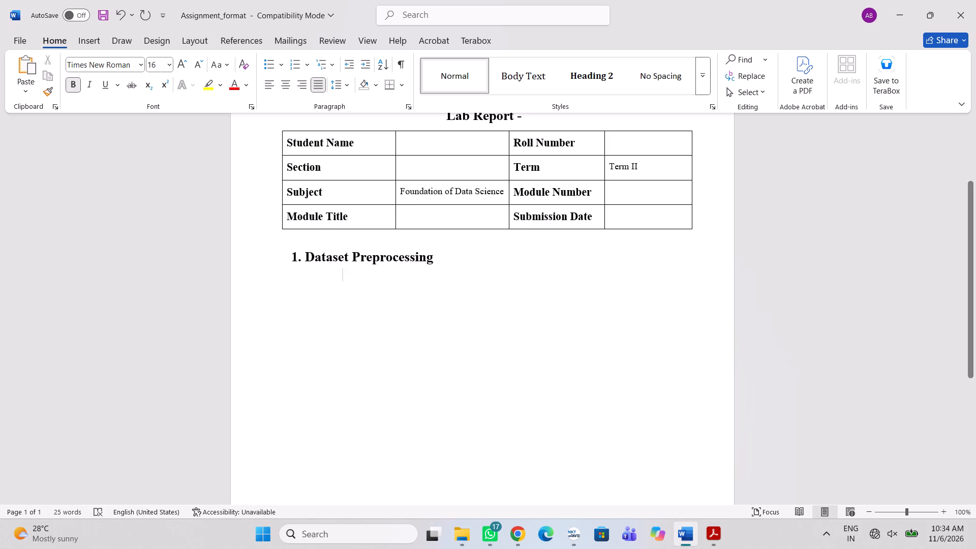
key("BackSpace")
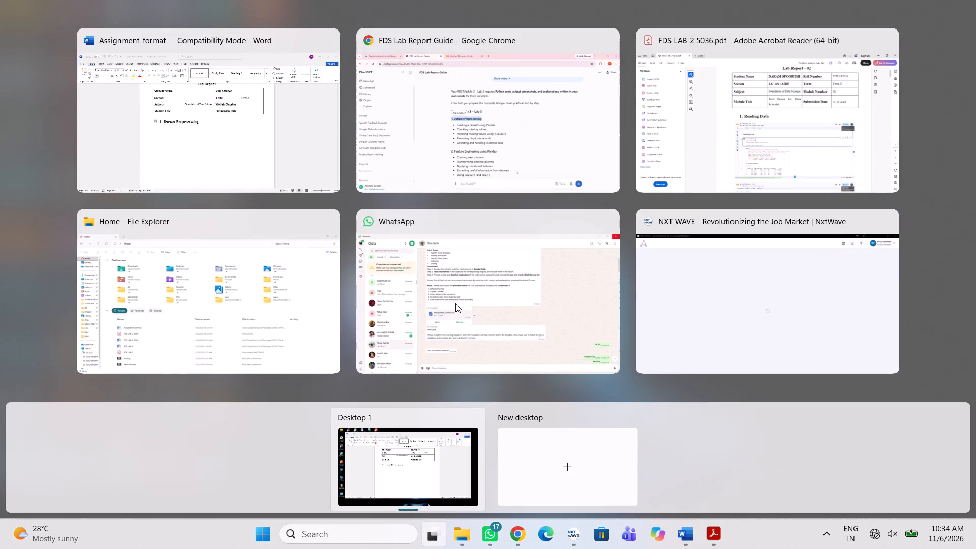
Switch to the Untitled39.ipynb Colab notebook in Chrome and start a screen snip of the pandas code cell at its beginning.
left_click(504, 140)
left_click(394, 5)
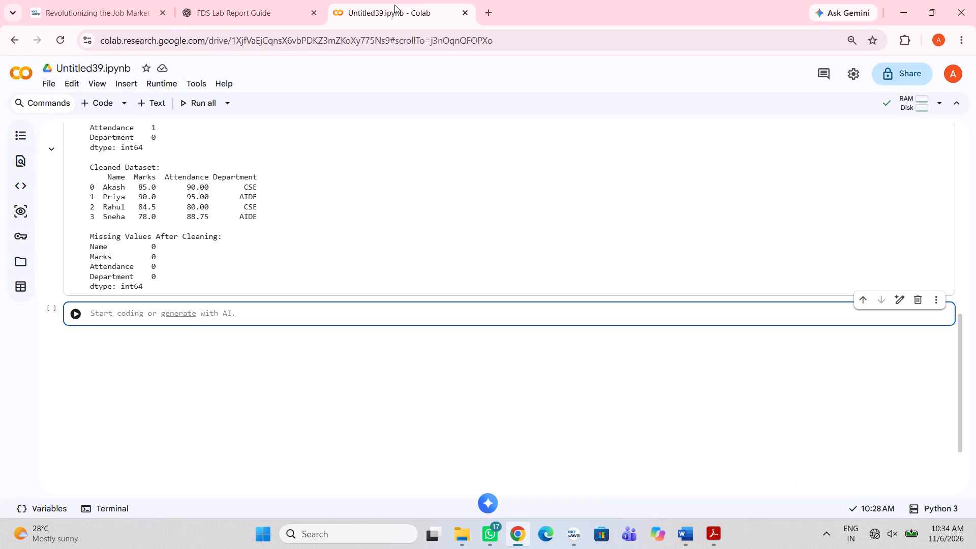
scroll(392, 135, "up", 10)
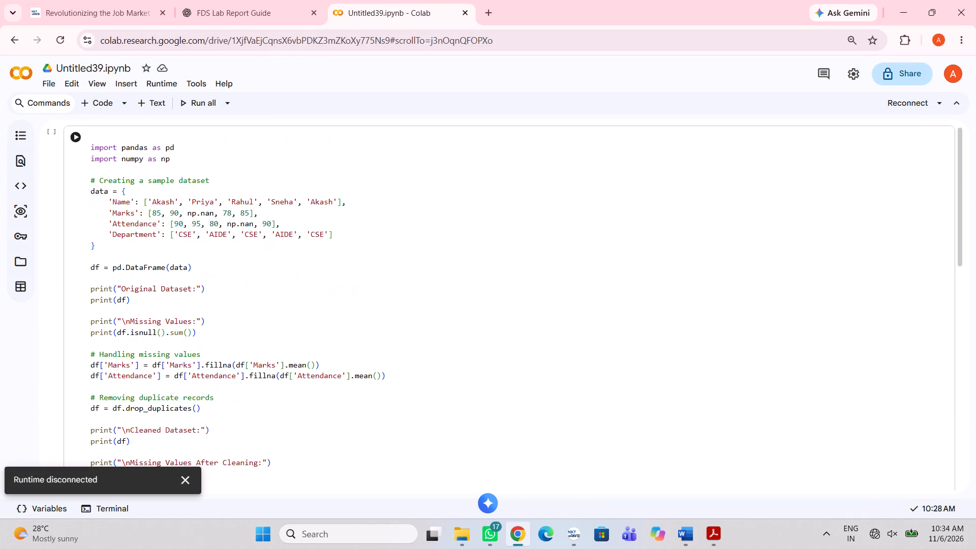
left_click(45, 421)
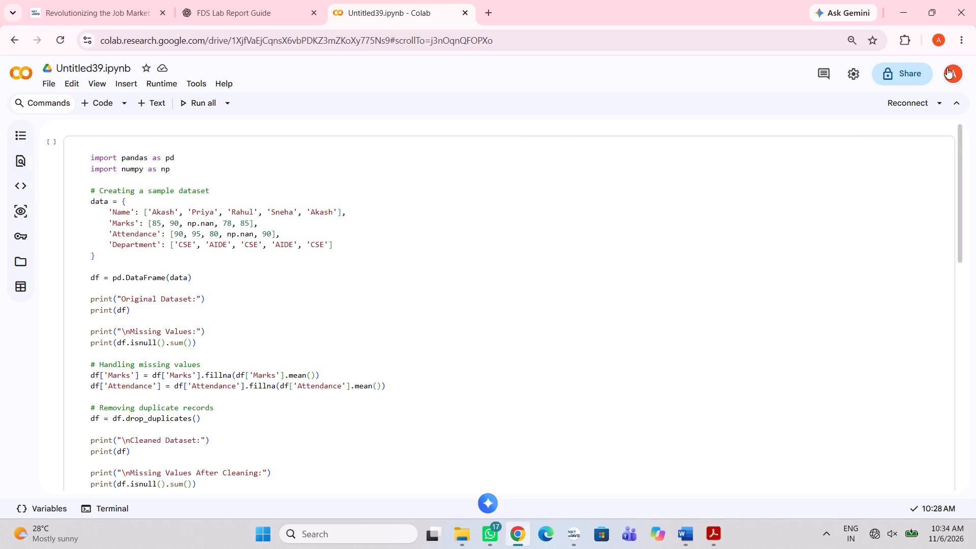
key("Print")
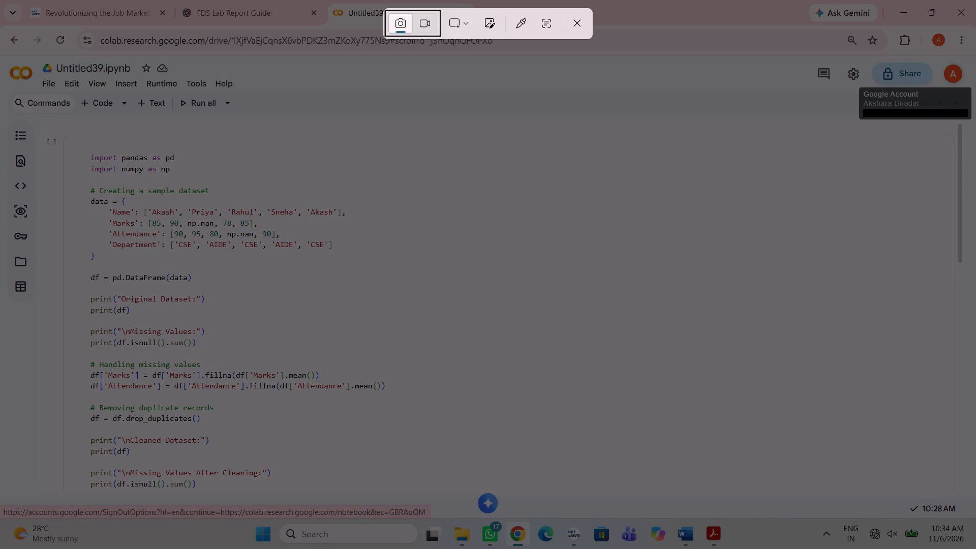
Dismiss the screen capture overlay without taking a snip.
left_click(575, 31)
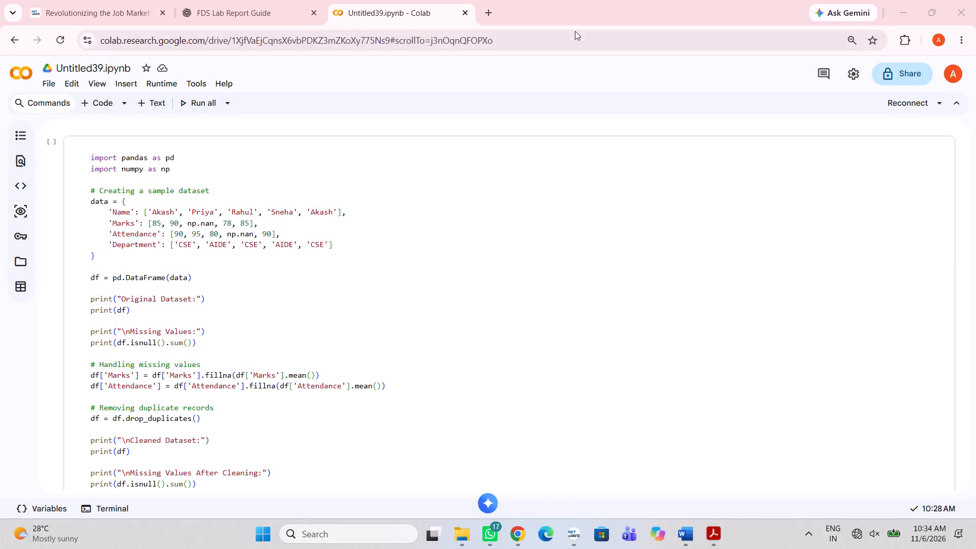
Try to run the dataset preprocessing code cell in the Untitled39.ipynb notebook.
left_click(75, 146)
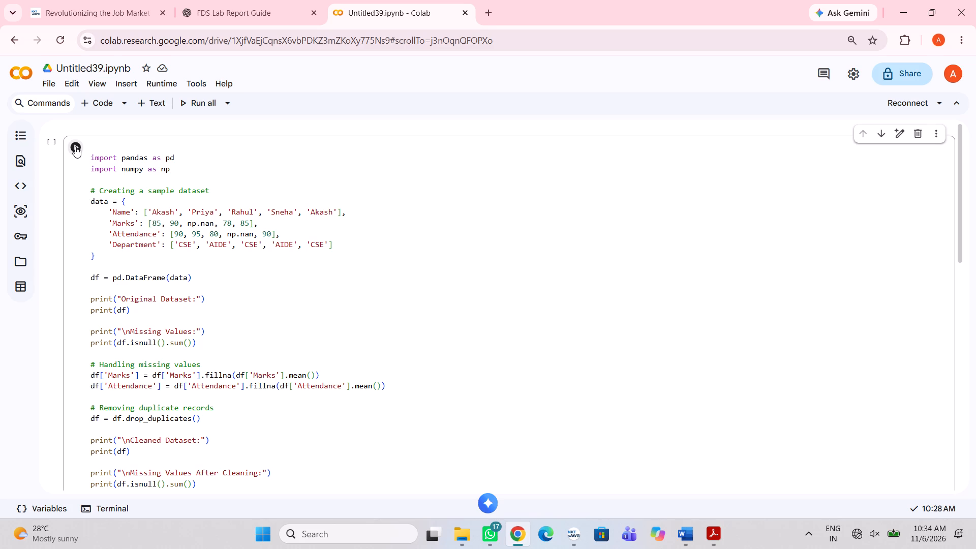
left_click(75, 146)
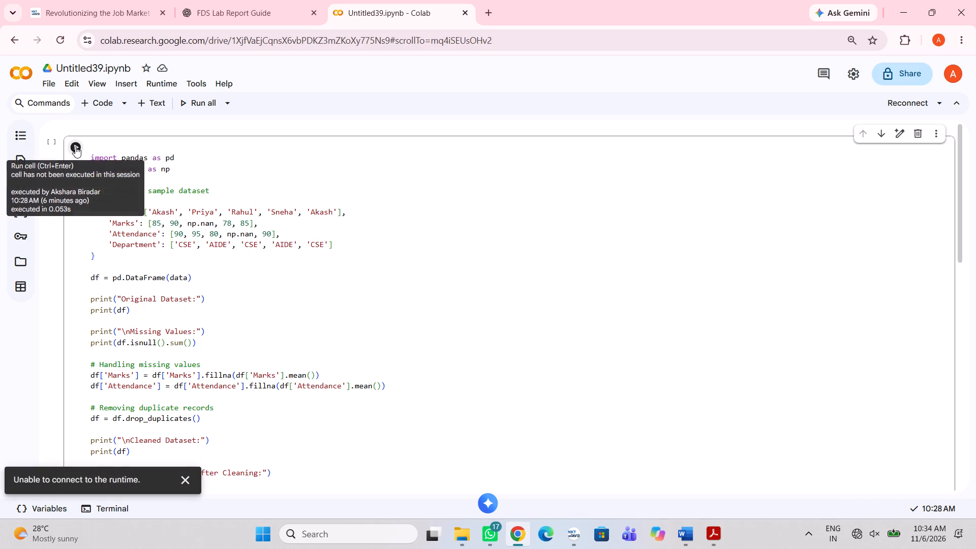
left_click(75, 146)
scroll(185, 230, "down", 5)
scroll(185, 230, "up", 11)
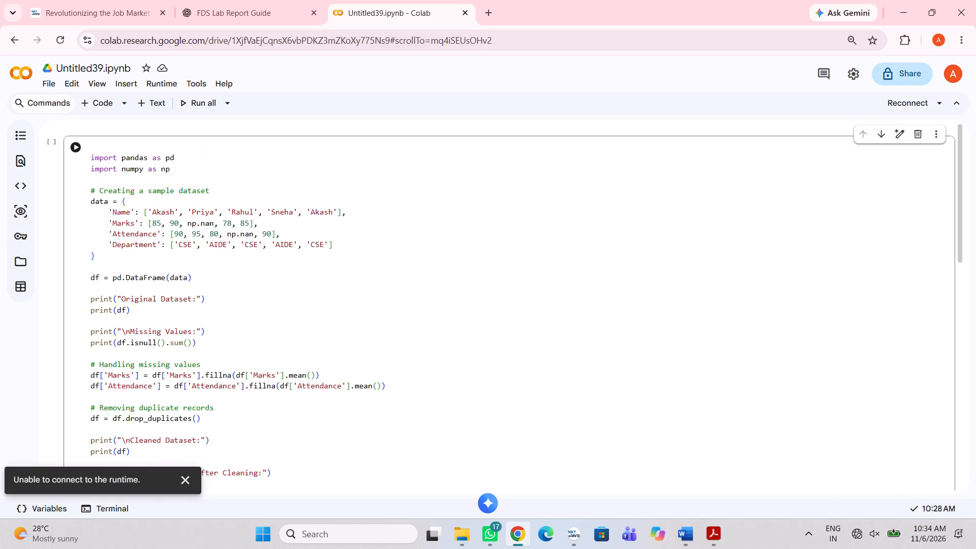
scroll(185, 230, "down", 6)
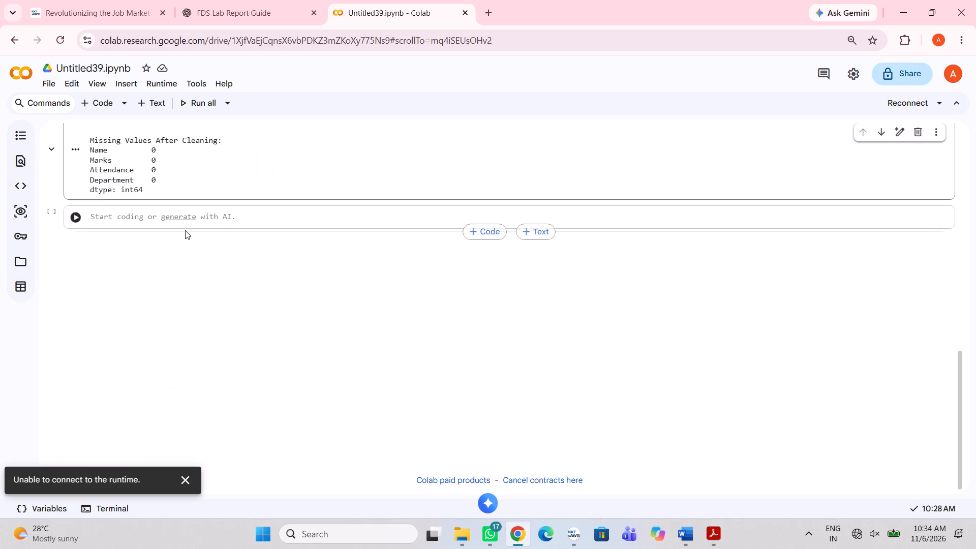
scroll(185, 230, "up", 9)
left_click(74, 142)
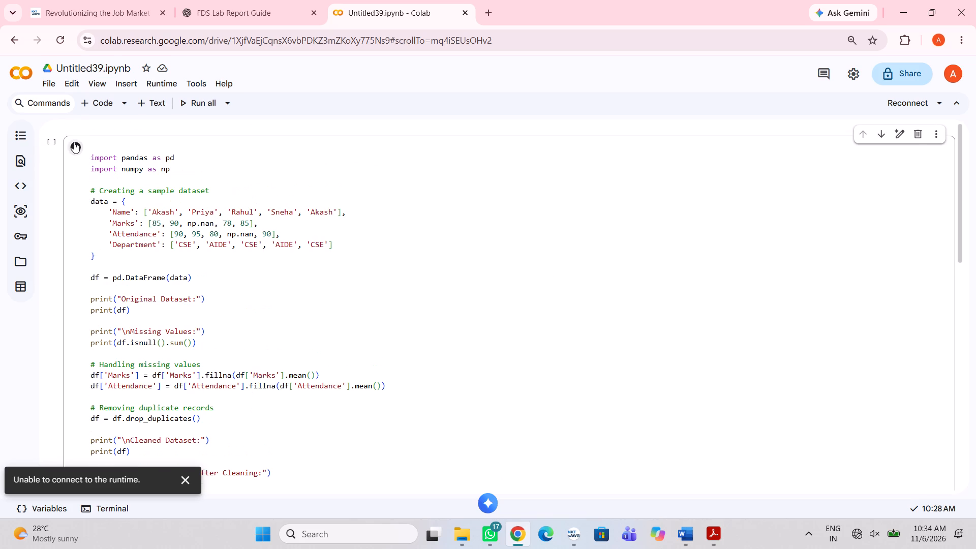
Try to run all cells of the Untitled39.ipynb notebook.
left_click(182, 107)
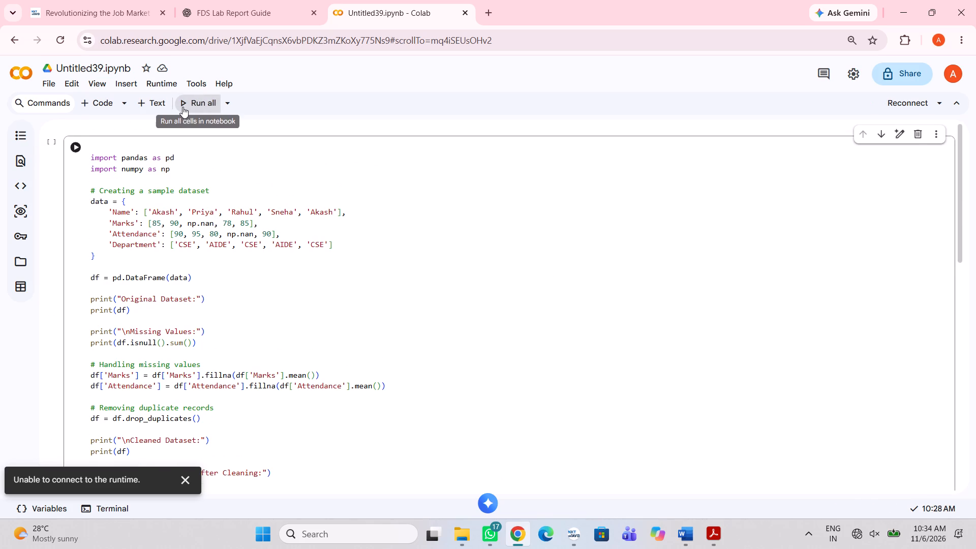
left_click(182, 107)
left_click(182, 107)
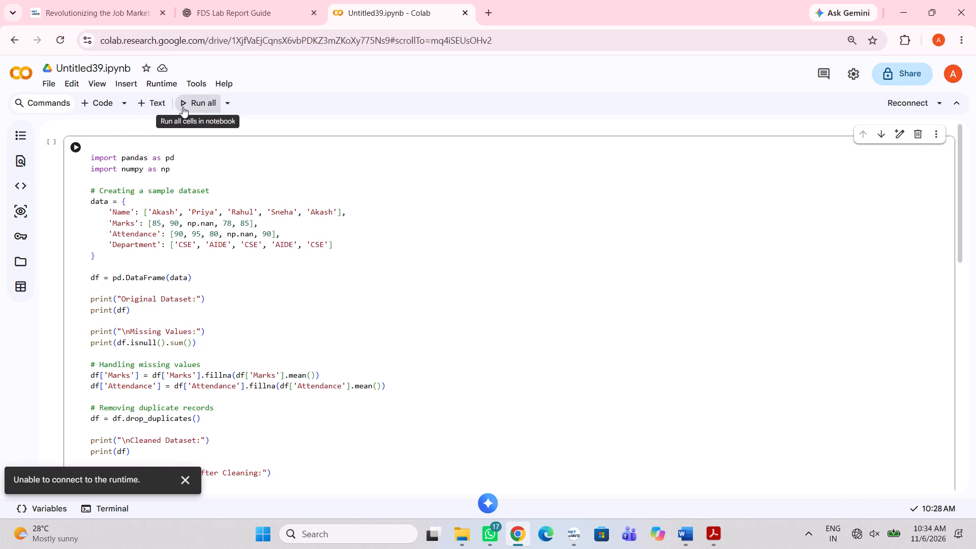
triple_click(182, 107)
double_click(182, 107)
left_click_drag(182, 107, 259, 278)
Copy the entire code of the dataset preprocessing cell, from the pandas import to the final missing-values print.
left_click(259, 278)
key("ctrl+a")
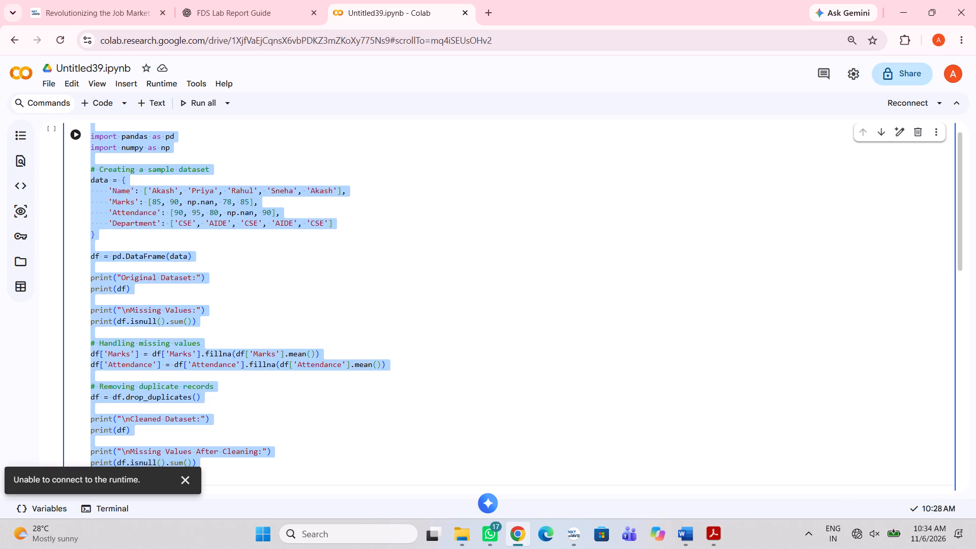
key("ctrl+c")
scroll(311, 337, "down", 3)
scroll(311, 337, "up", 1)
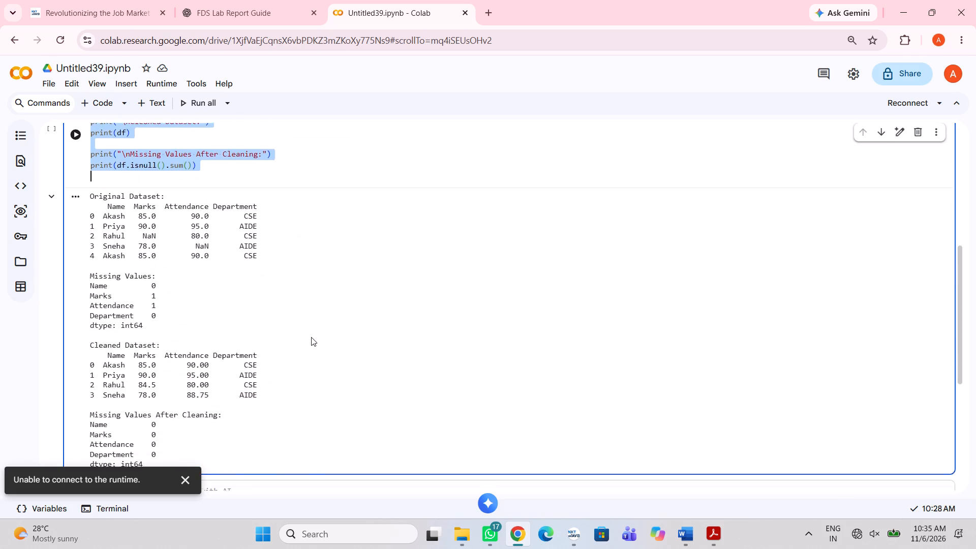
scroll(311, 337, "up", 1)
Close the Untitled39.ipynb notebook and return to the FDS Lab Report Guide chat.
left_click(463, 14)
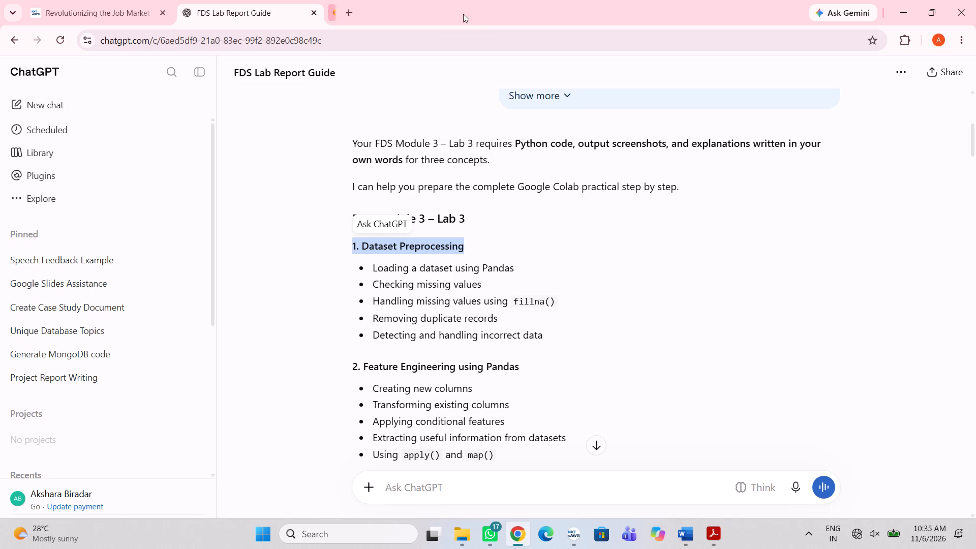
Try to open Google Colab at colab.research.google.com in a new browser tab.
left_click(339, 12)
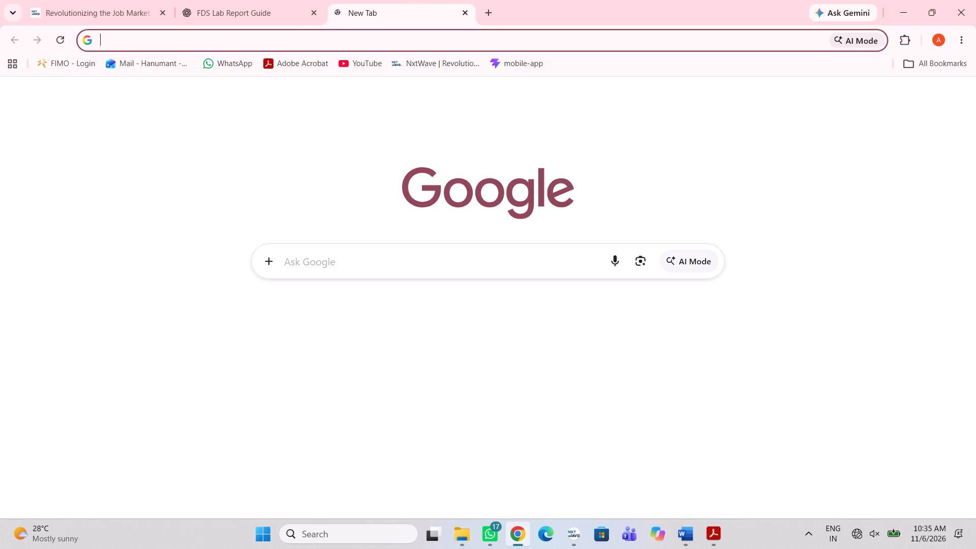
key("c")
key("Down")
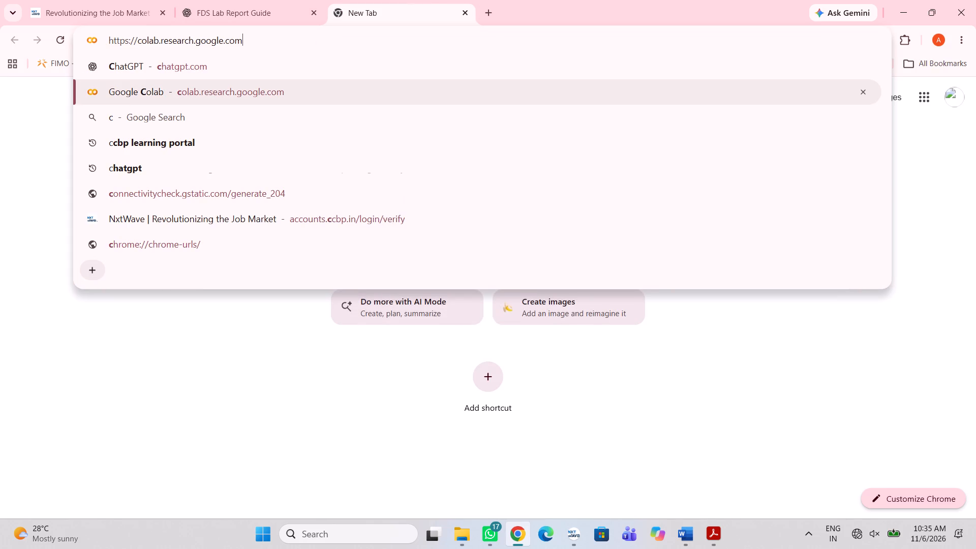
key("Return")
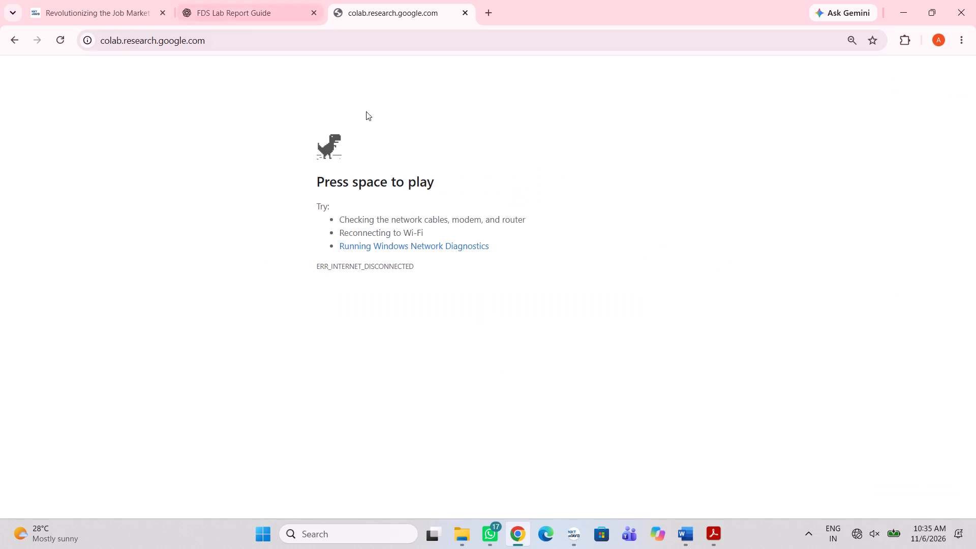
right_click(504, 243)
left_click(923, 440)
Open the list of available Wi-Fi networks and look through it for a network to connect to.
left_click(860, 537)
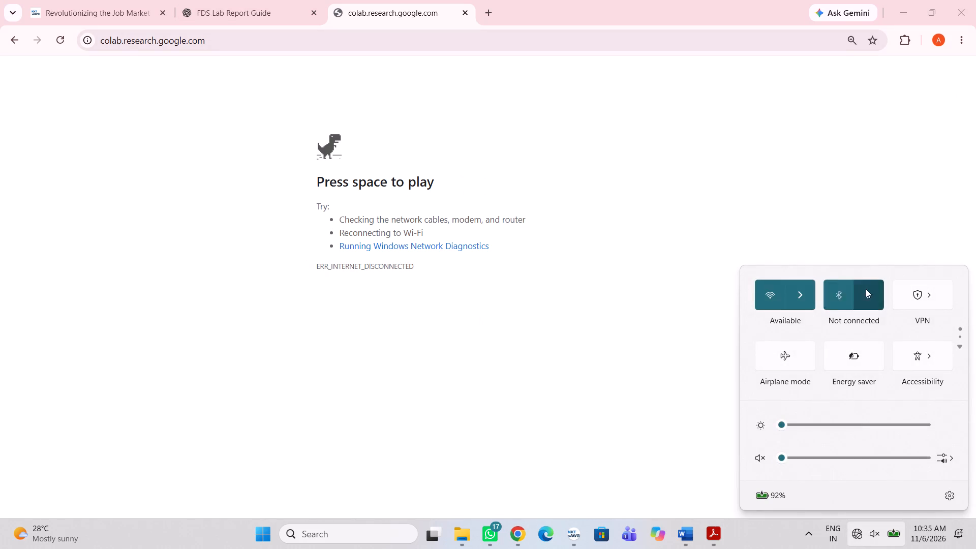
left_click(795, 303)
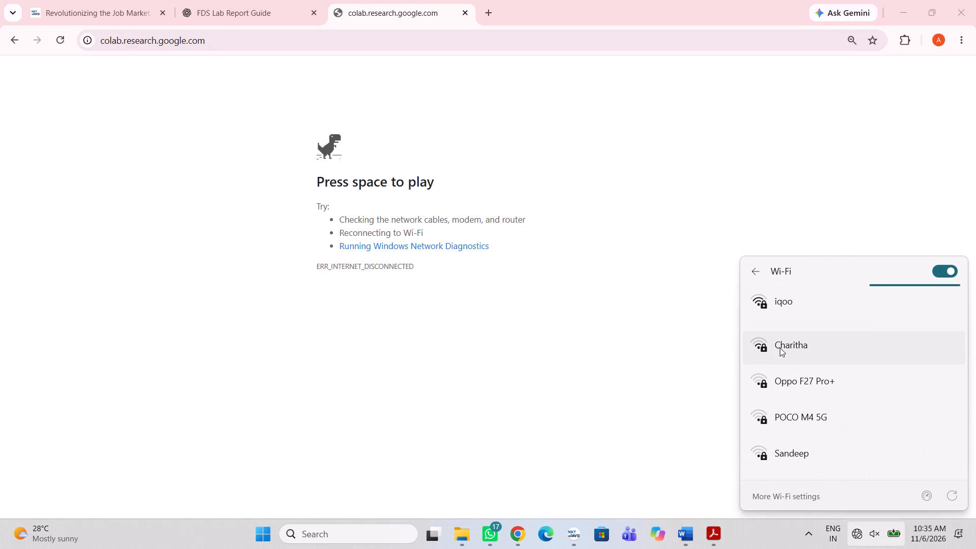
scroll(782, 382, "down", 3)
scroll(782, 382, "up", 9)
scroll(819, 341, "up", 2)
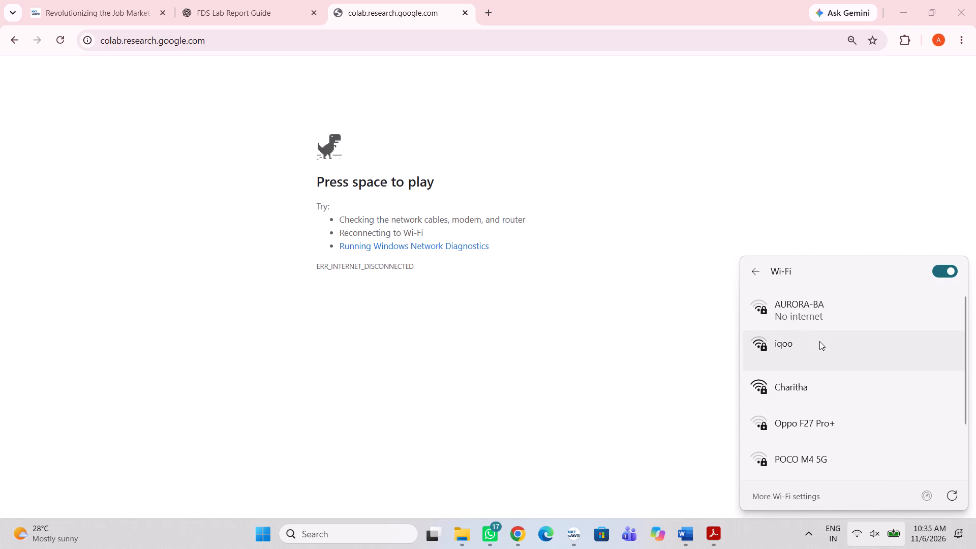
scroll(819, 341, "up", 3)
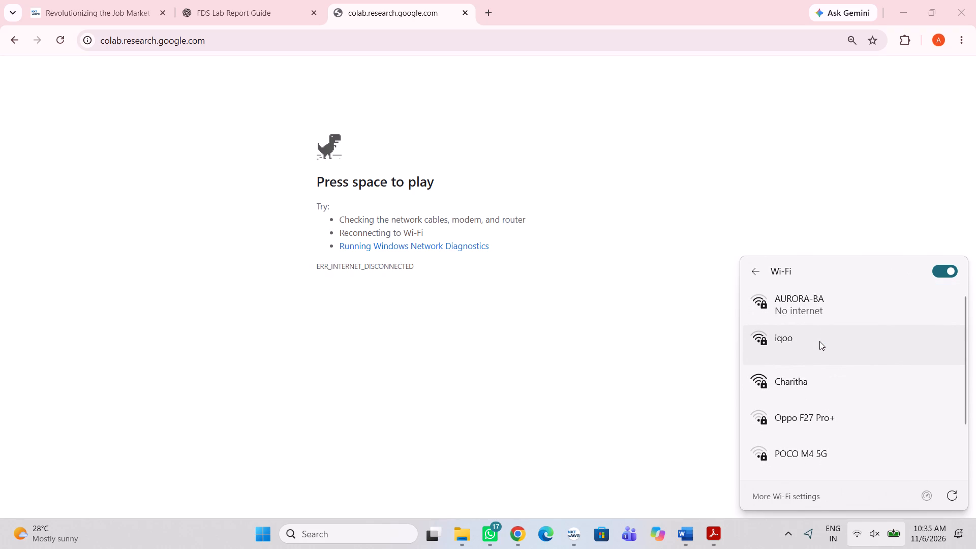
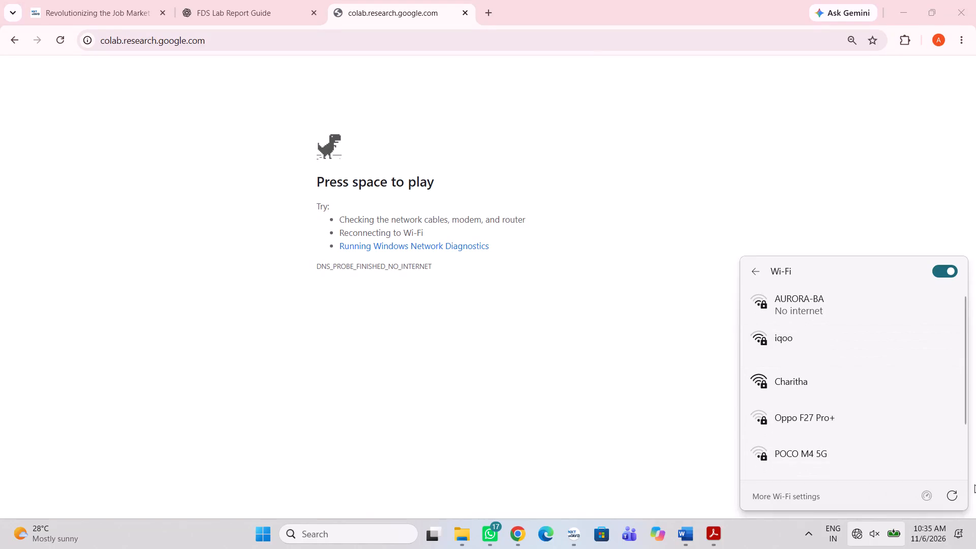
Refresh the list of available Wi-Fi networks to look for a working internet connection.
left_click(951, 502)
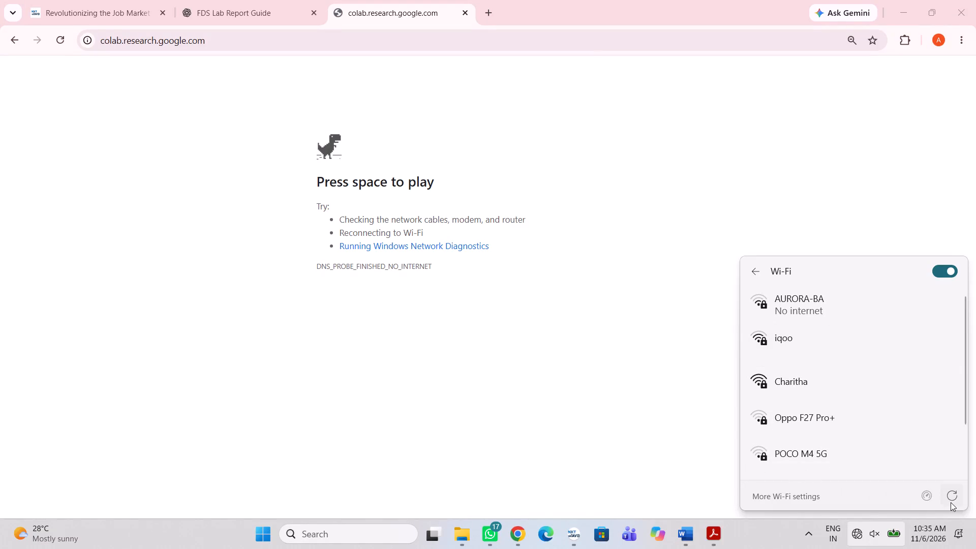
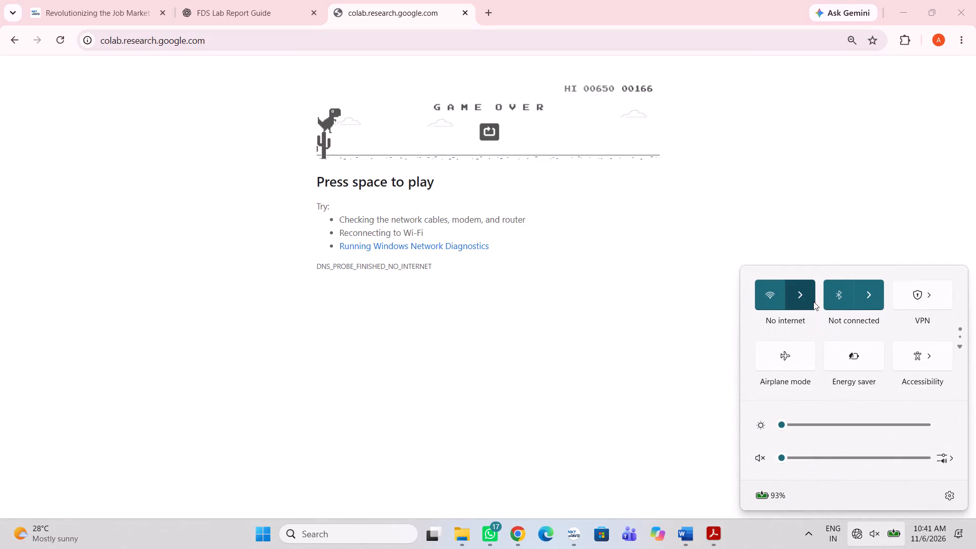
Connect the computer to the AU-Guest Wi-Fi network.
left_click(802, 285)
scroll(846, 434, "down", 2)
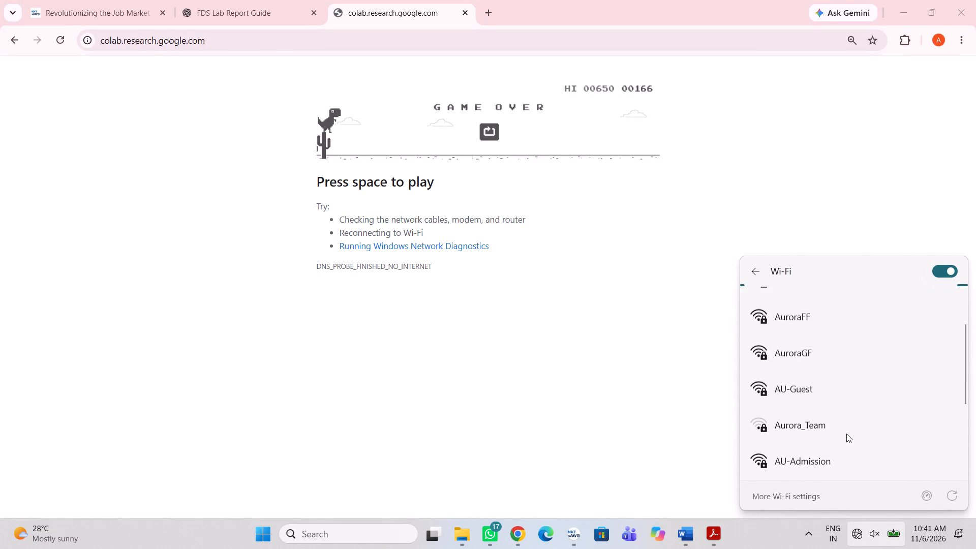
left_click(818, 390)
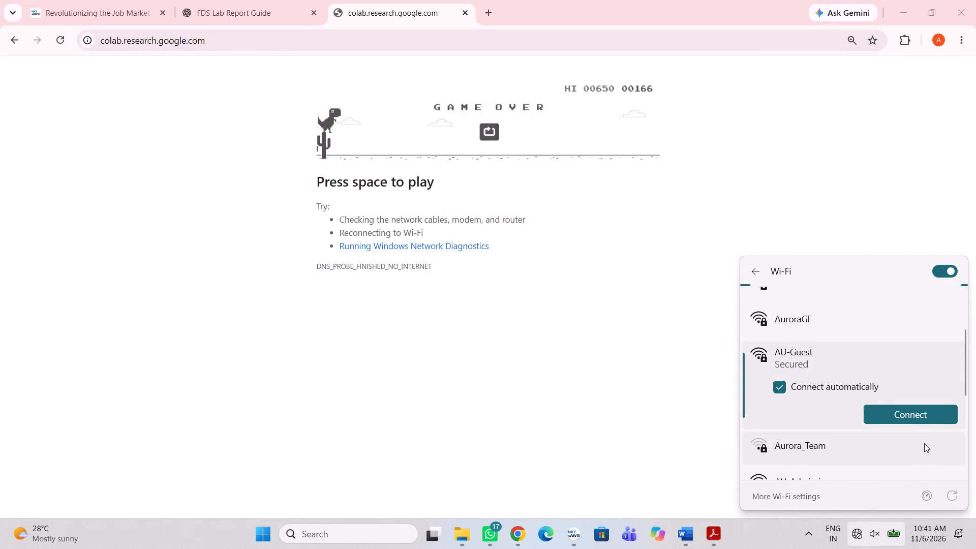
left_click(914, 414)
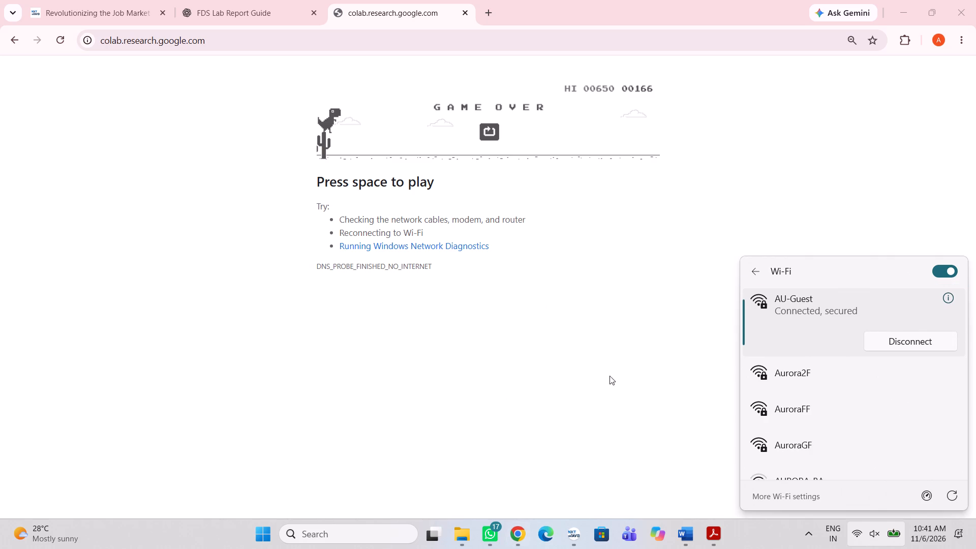
left_click(521, 94)
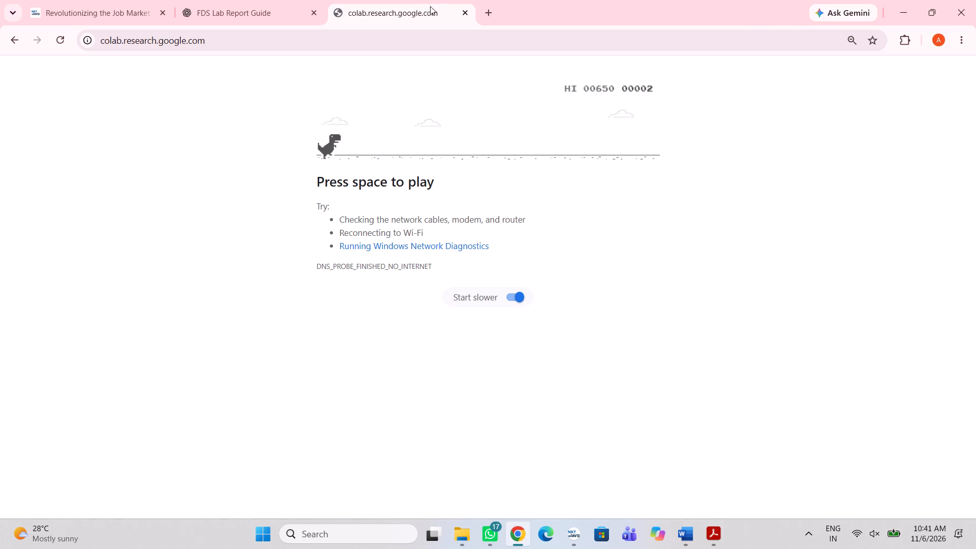
Replace the offline Colab page with a fresh browser tab at colab.research.google.com and open a new blank notebook.
left_click(412, 10)
left_click(460, 13)
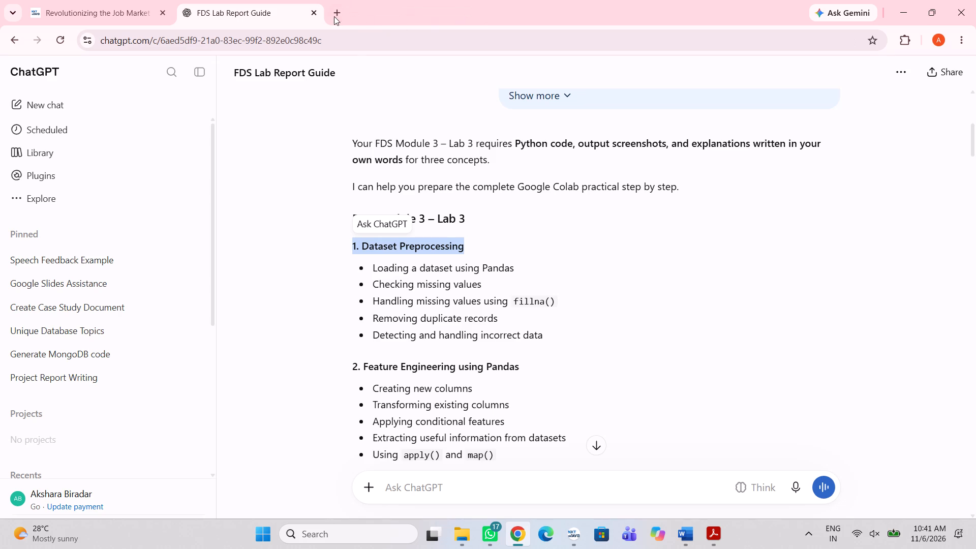
left_click(332, 14)
left_click(317, 44)
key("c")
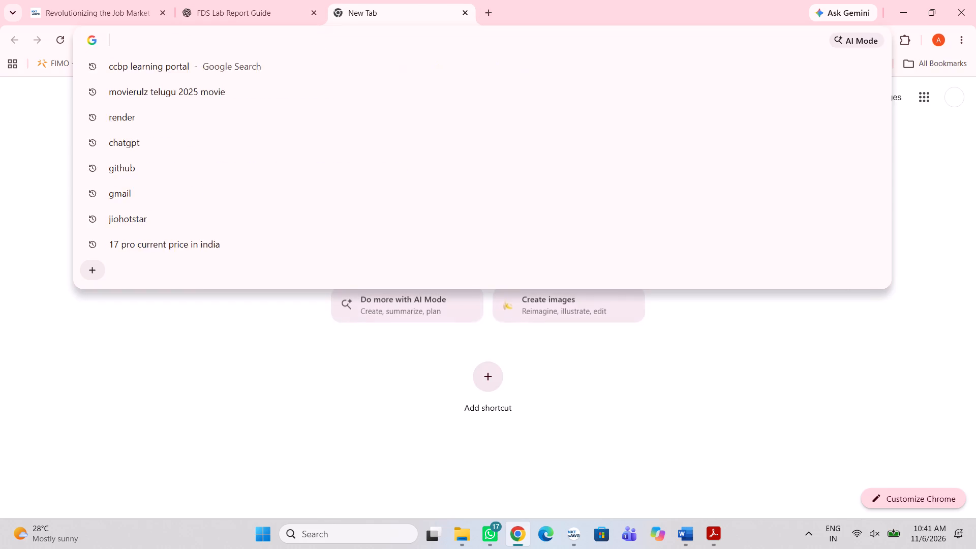
key("Down")
key("Return")
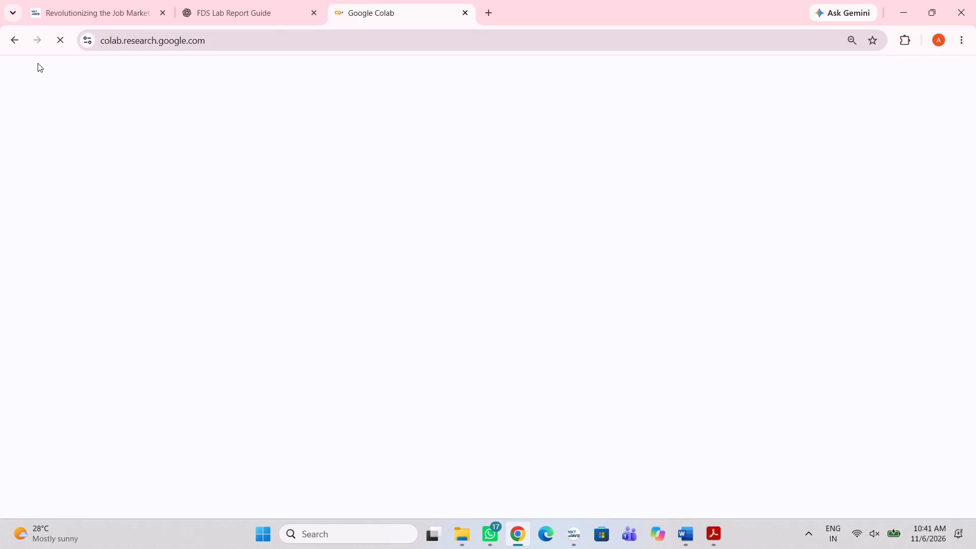
left_click(233, 107)
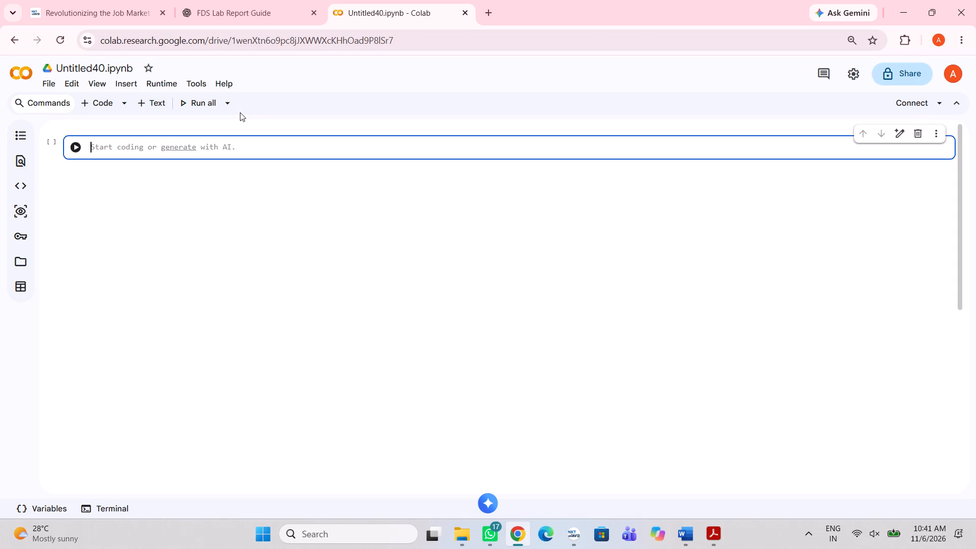
Paste the dataset preprocessing code into the empty cell of Untitled40.ipynb and run it.
key("ctrl+v")
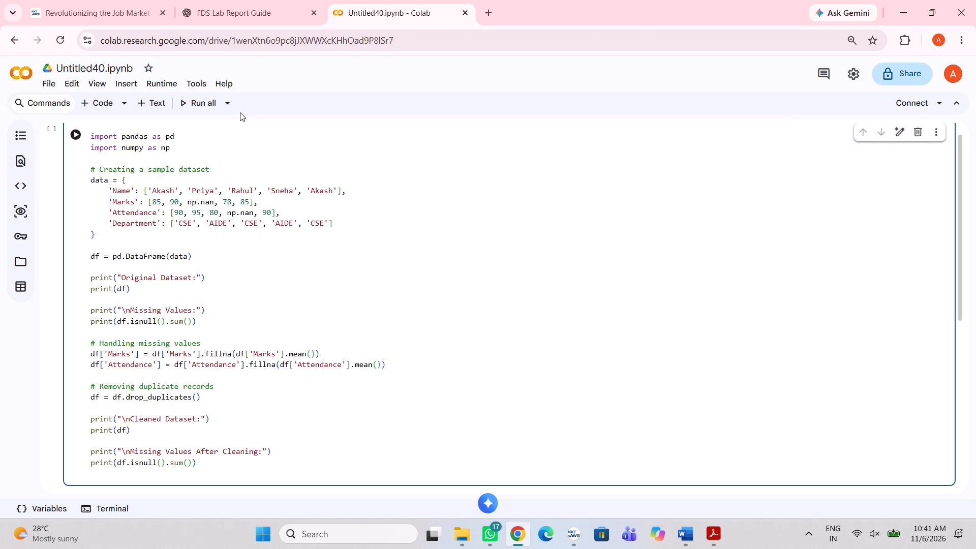
key("shift+Return")
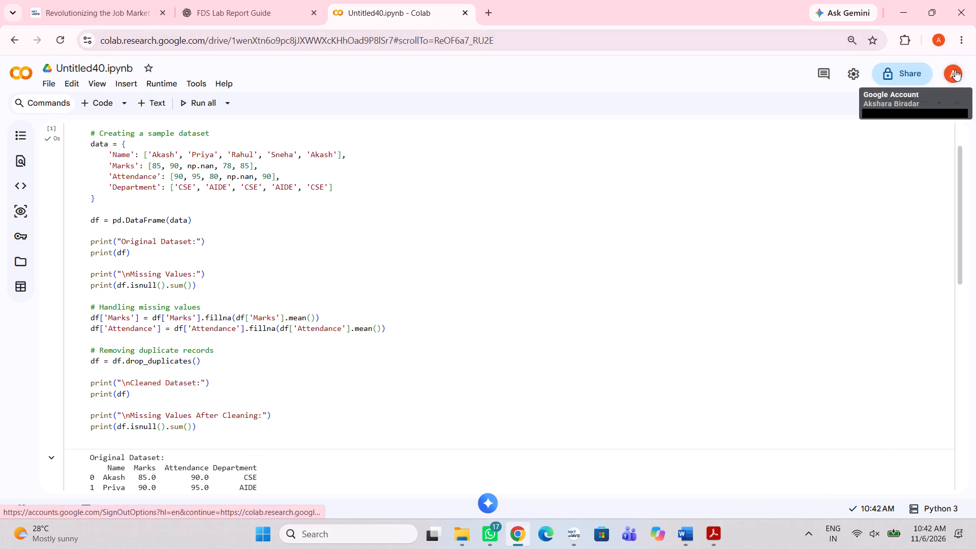
Capture a screenshot of the Untitled40.ipynb notebook from its header down to the end of the code, with the account details showing.
key("Print")
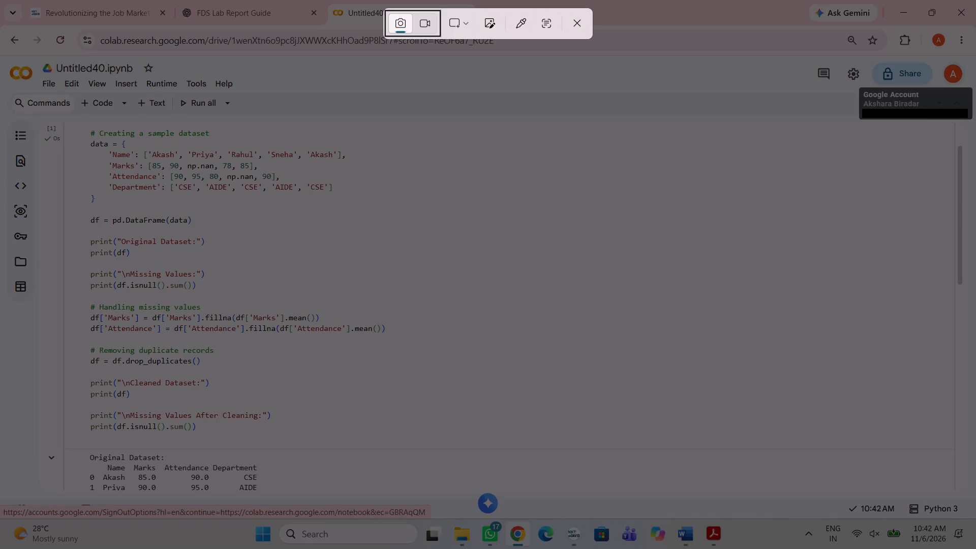
left_click(0, 53)
left_click_drag(0, 57, 720, 321)
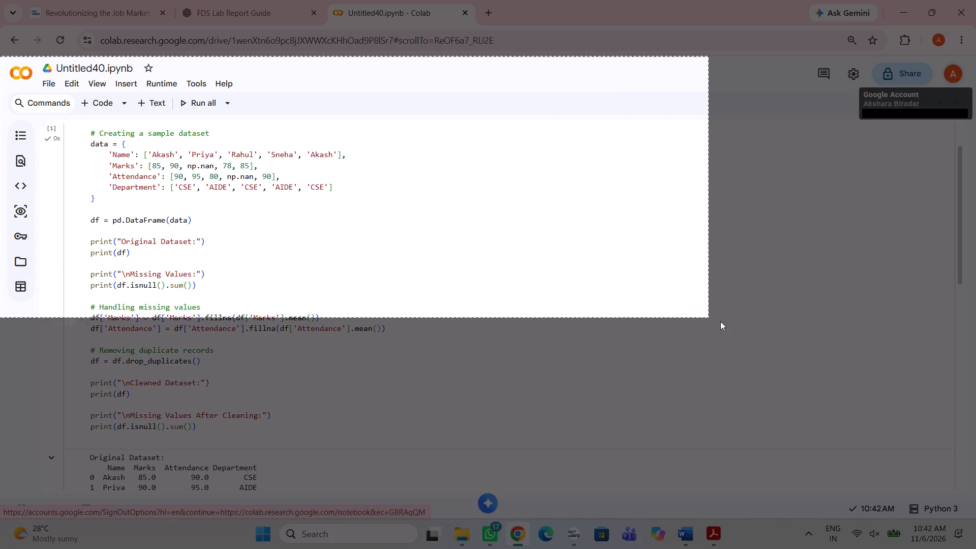
left_click_drag(720, 321, 975, 475)
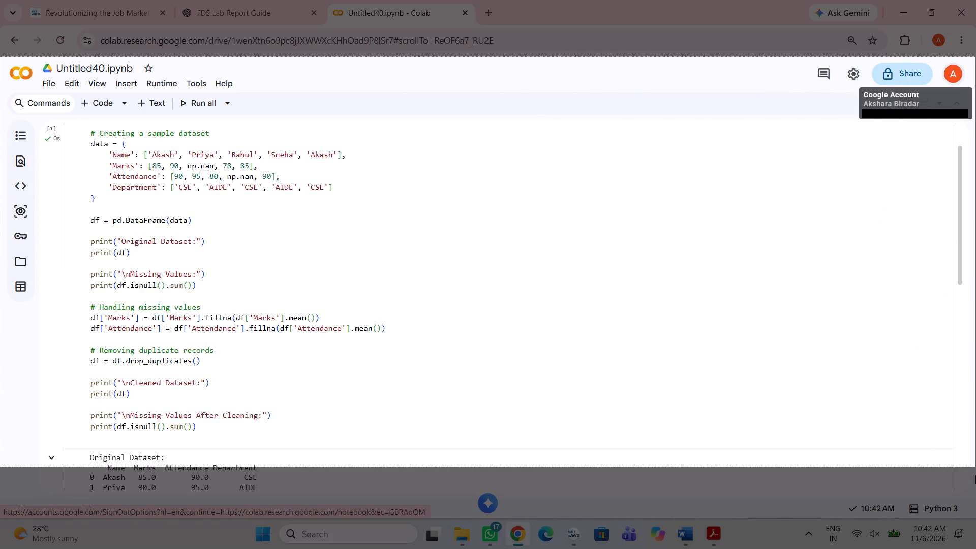
left_click_drag(975, 475, 975, 450)
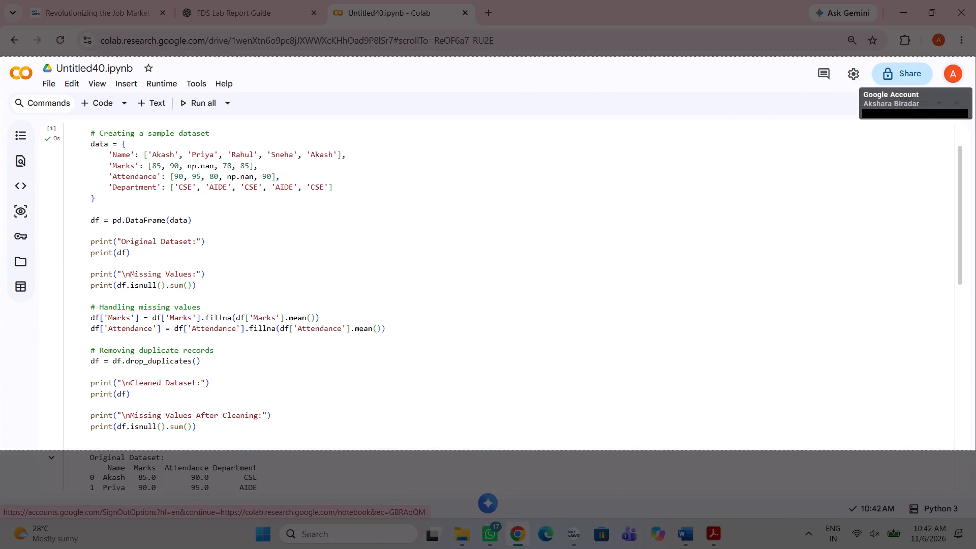
left_click_drag(975, 450, 975, 450)
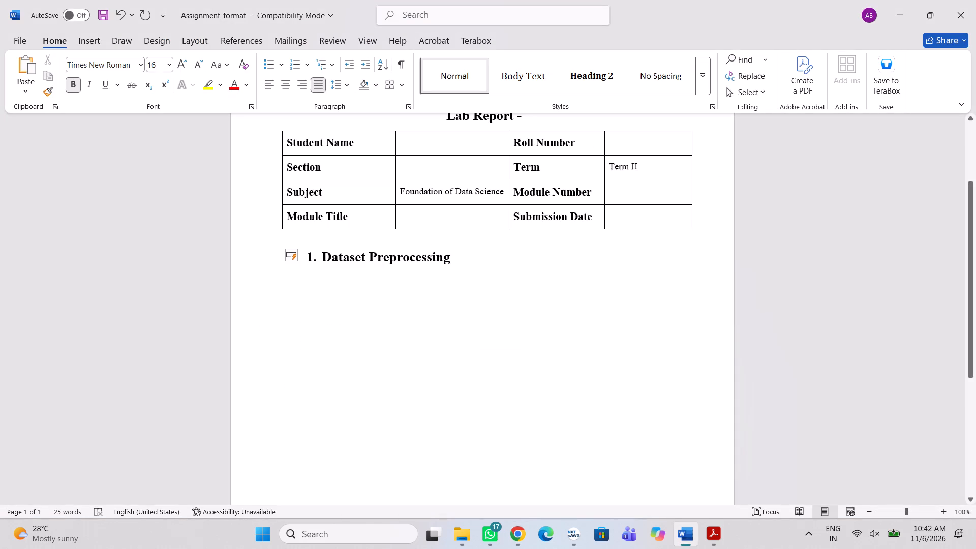
Insert the code screenshot under the Dataset Preprocessing heading in Assignment_format, remove its indent and add an empty line below it.
key("ctrl+v")
key("BackSpace")
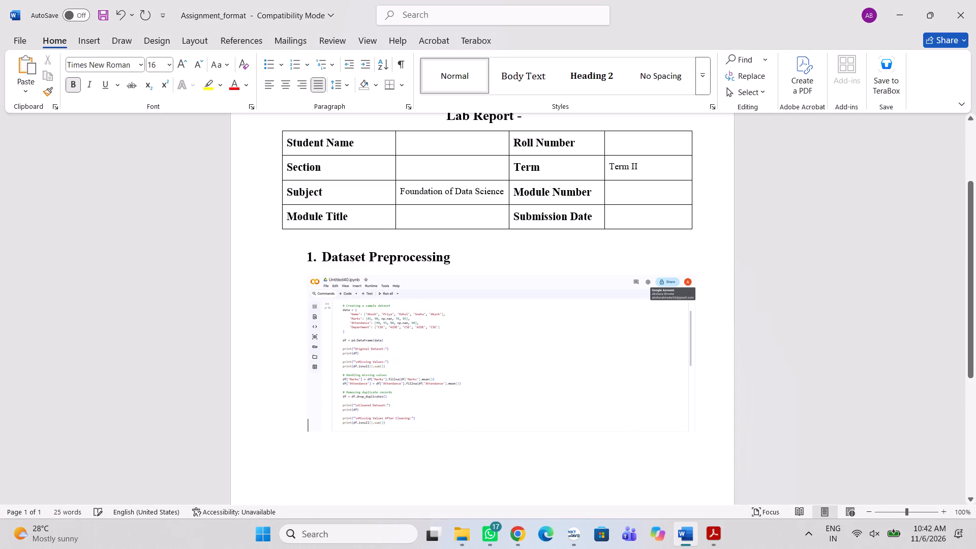
key("BackSpace")
key("BackSpace")
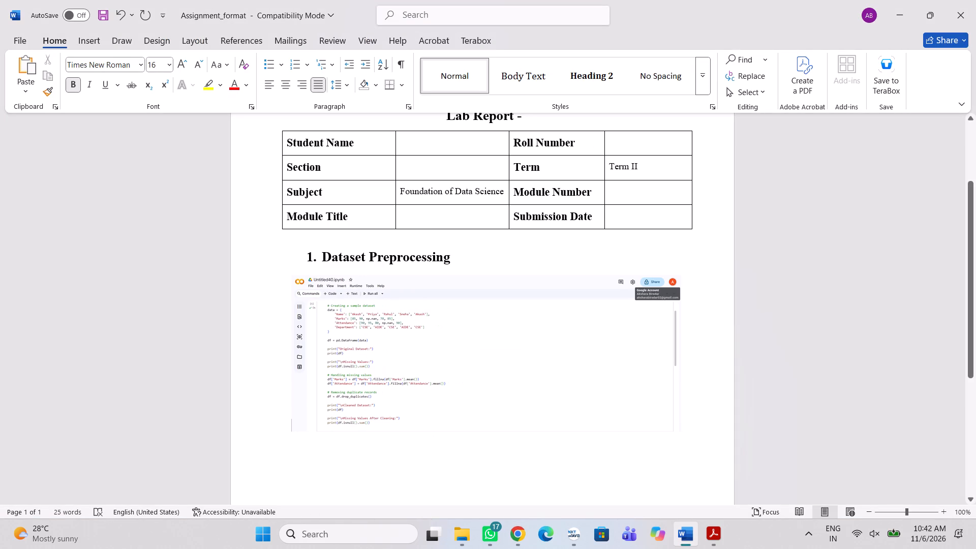
left_click(694, 428)
key("Return")
key("Return")
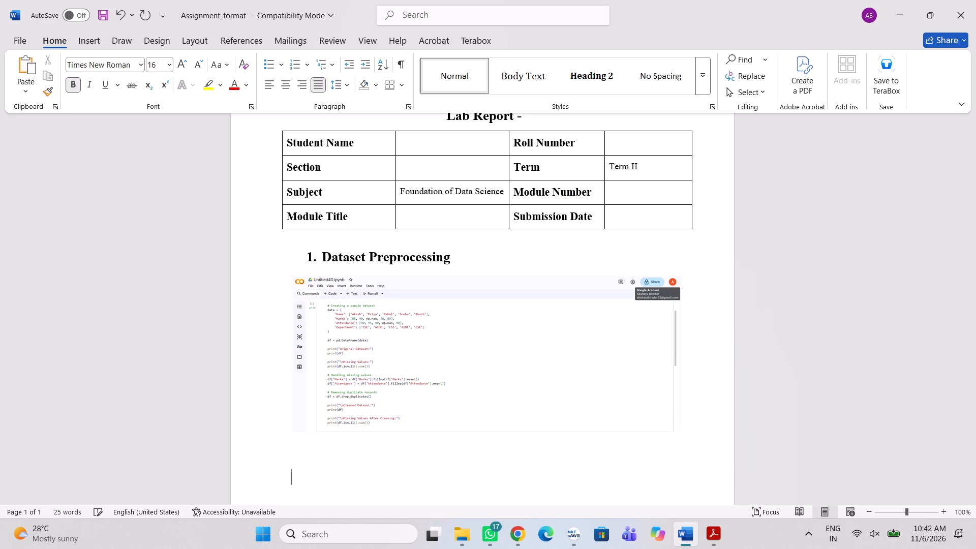
key("BackSpace")
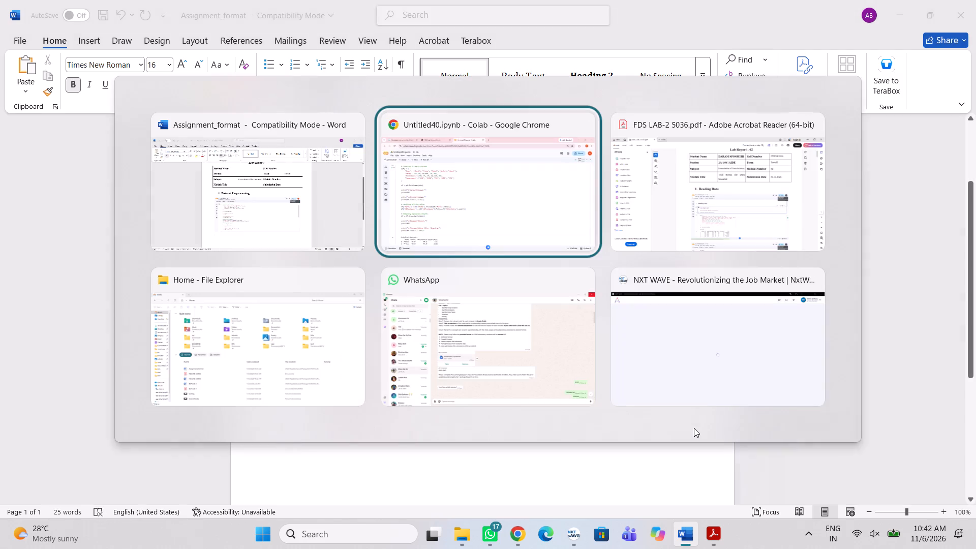
Capture the notebook's full output, from Original Dataset to Missing Values After Cleaning, and insert it below the code screenshot in Assignment_format.
scroll(579, 451, "down", 3)
scroll(579, 451, "up", 1)
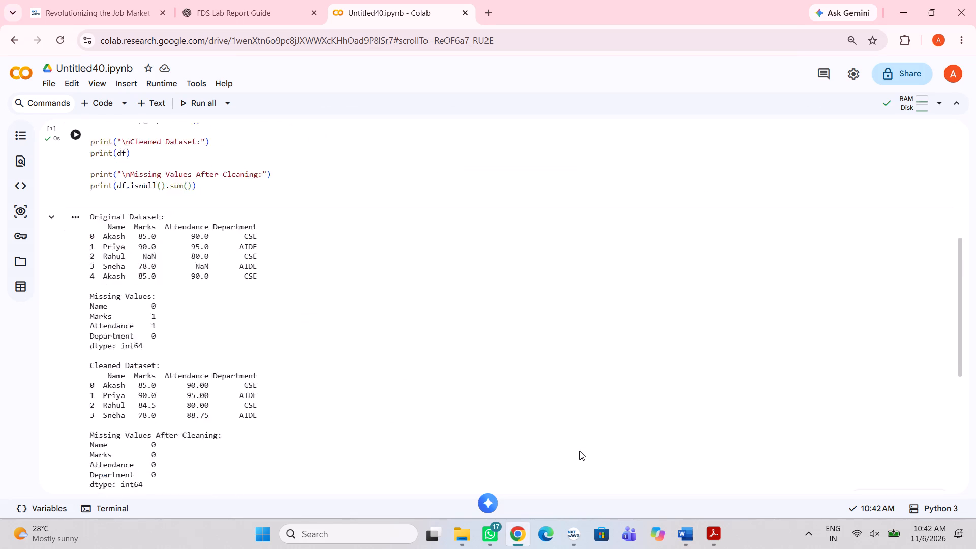
scroll(579, 451, "up", 1)
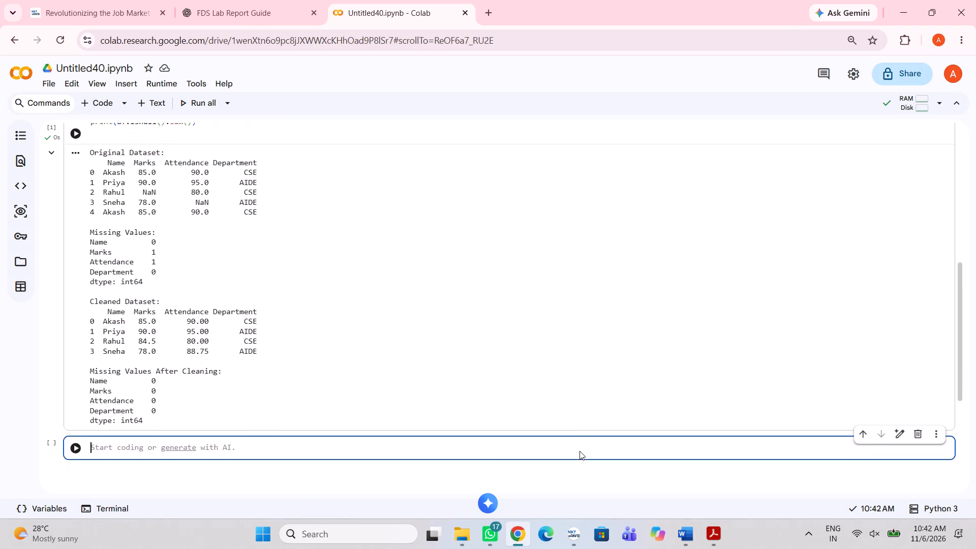
scroll(579, 451, "up", 1)
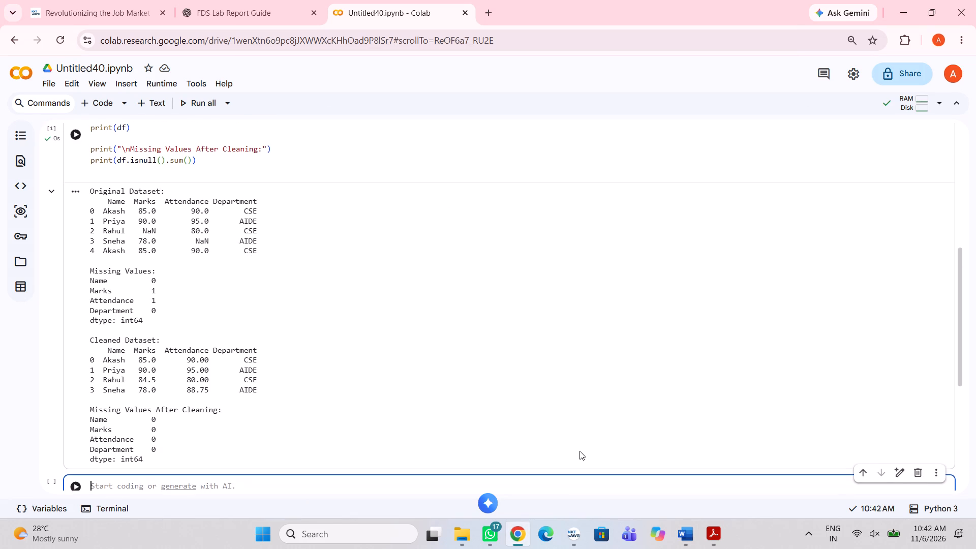
scroll(579, 451, "up", 1)
key("Print")
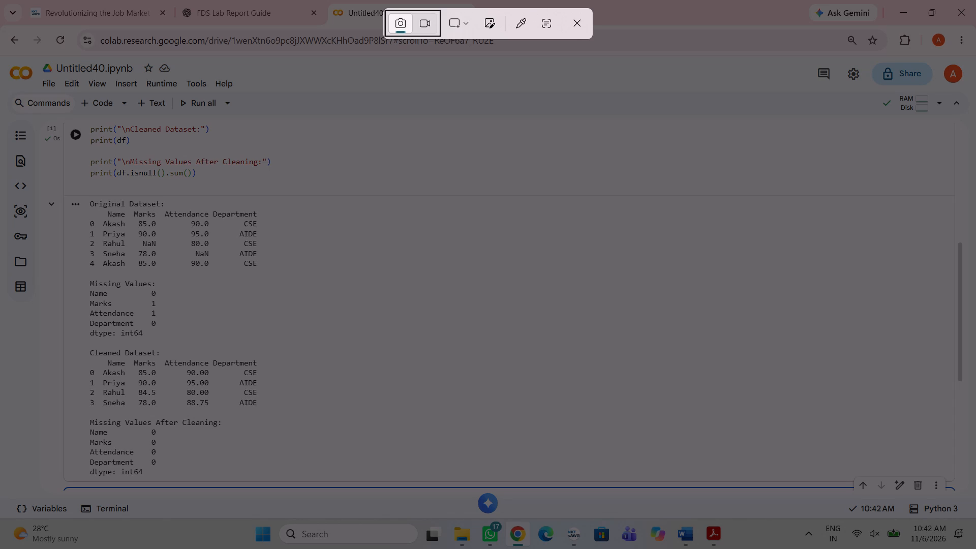
left_click_drag(0, 55, 975, 372)
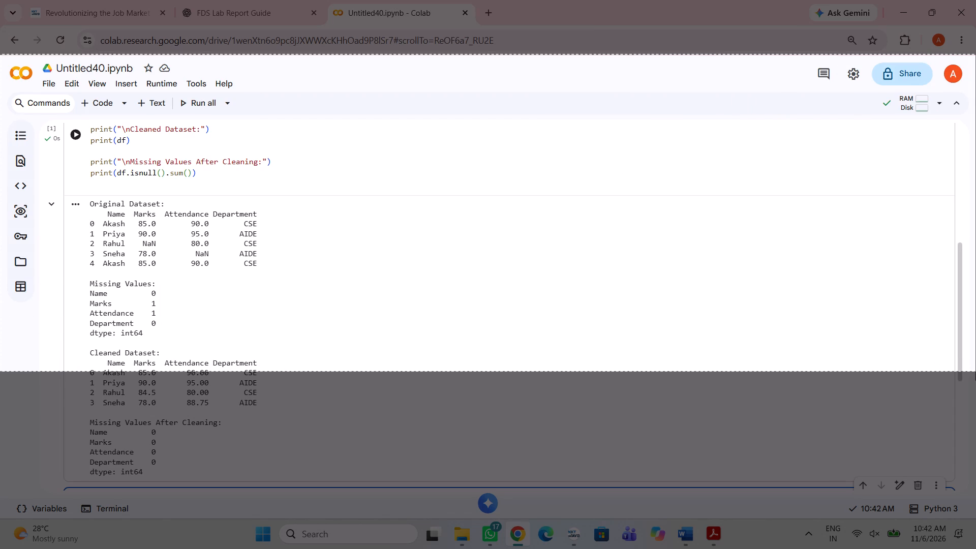
left_click_drag(975, 372, 975, 487)
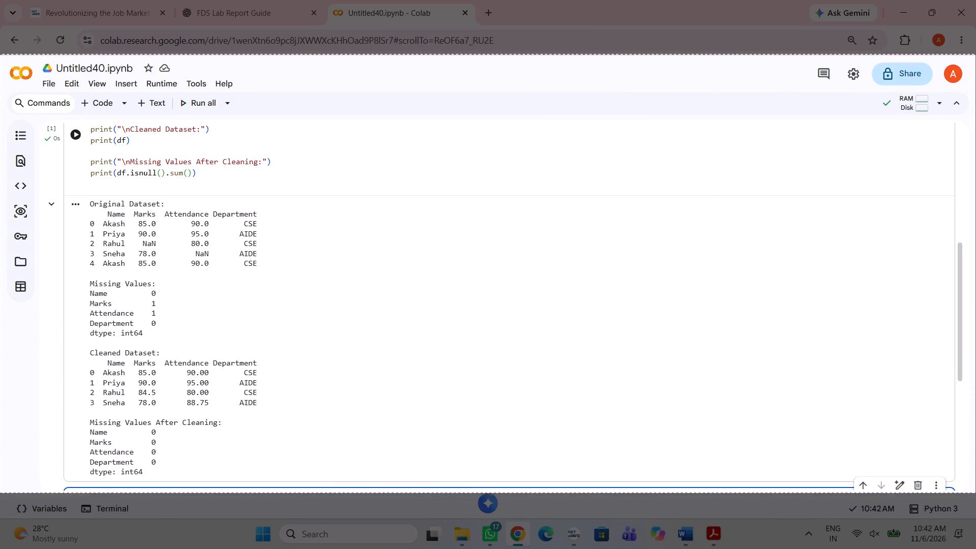
left_click_drag(975, 487, 975, 484)
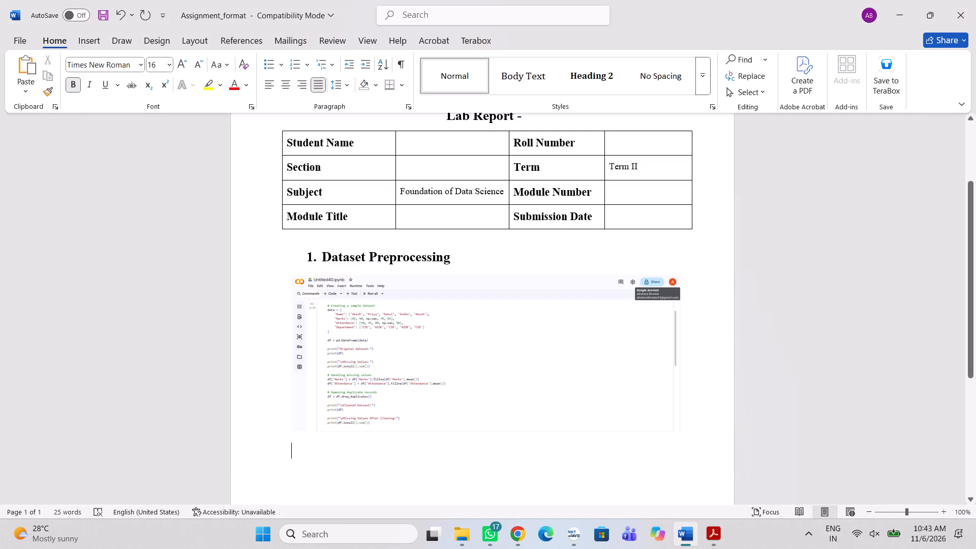
key("ctrl+v")
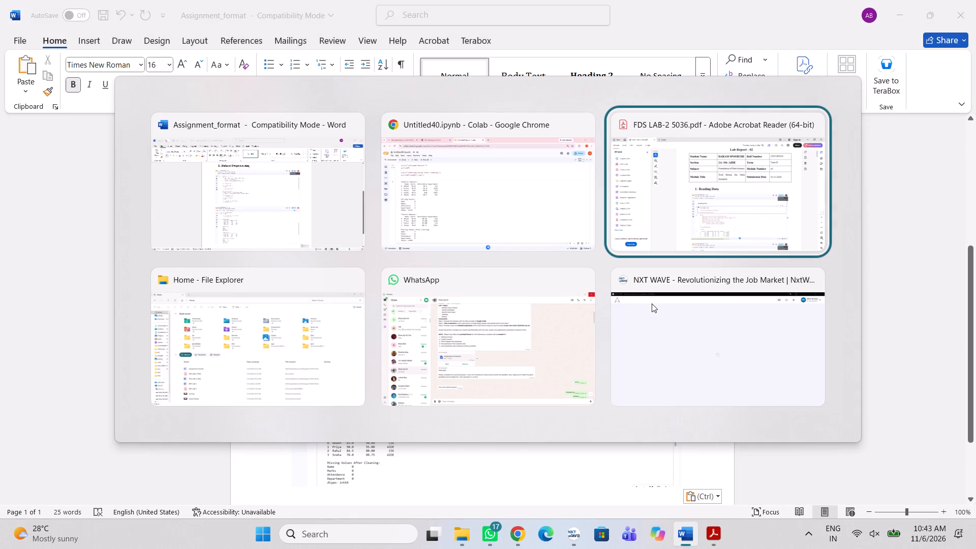
Review the FDS LAB-2 5036.pdf sample report to see how the explanation follows the code and output screenshots.
scroll(481, 328, "down", 8)
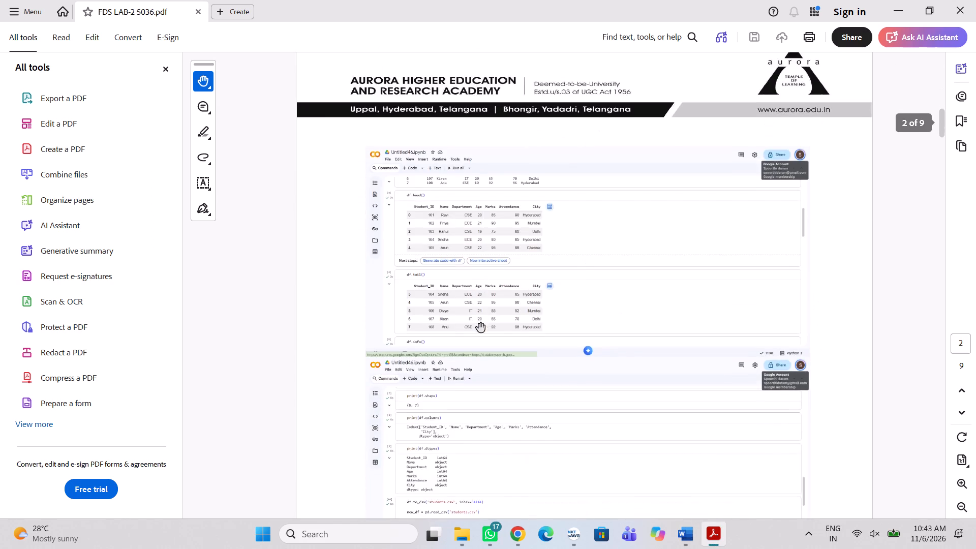
scroll(481, 328, "down", 3)
scroll(481, 328, "up", 2)
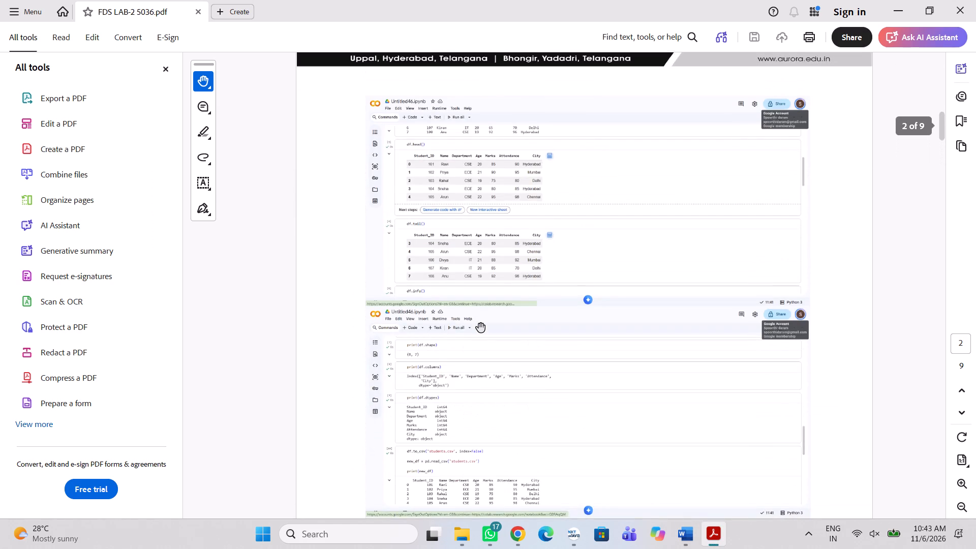
scroll(481, 328, "down", 8)
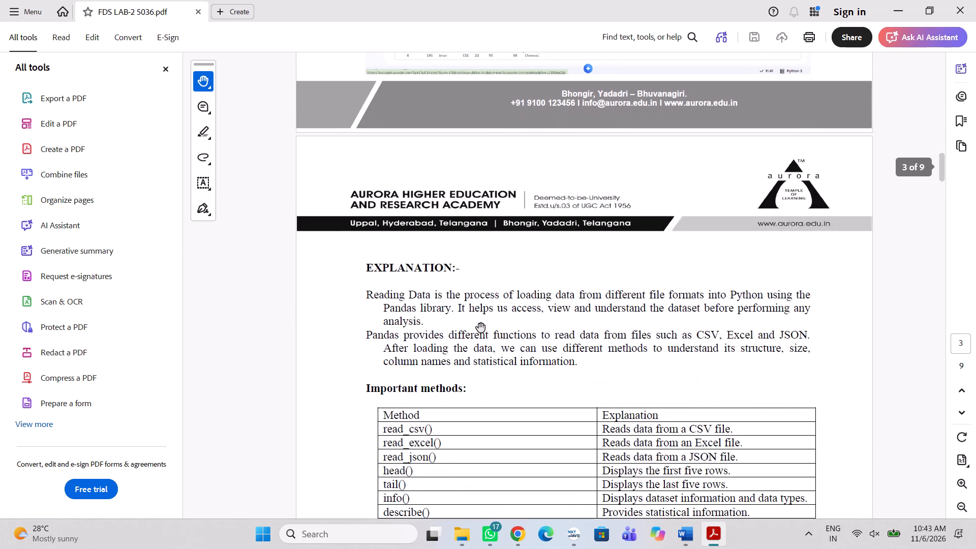
scroll(481, 328, "down", 3)
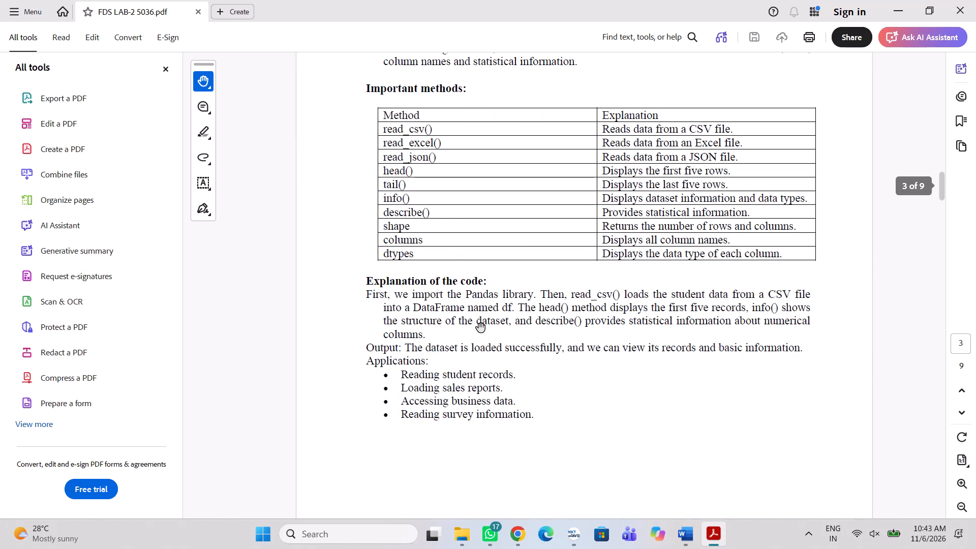
scroll(481, 328, "down", 2)
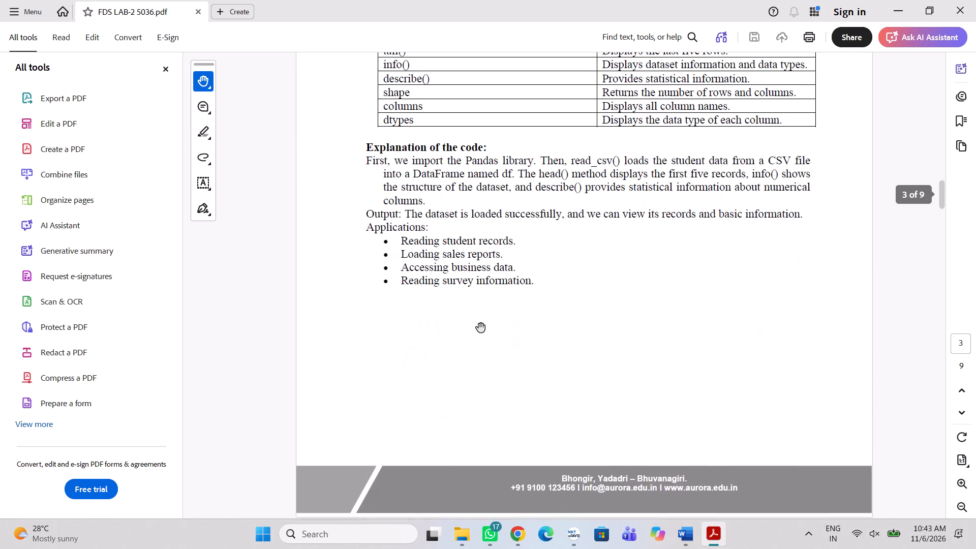
scroll(481, 328, "down", 5)
scroll(481, 328, "up", 7)
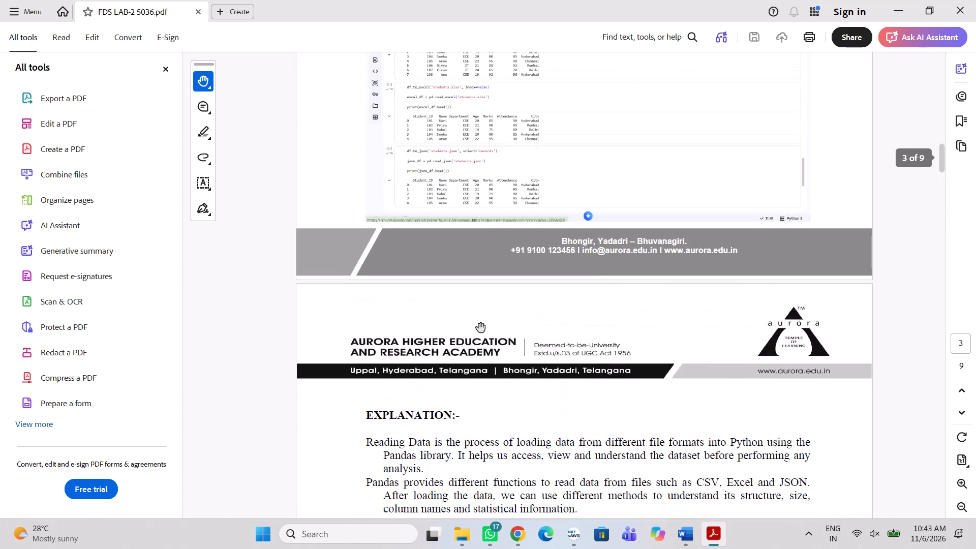
scroll(481, 328, "up", 1)
scroll(481, 328, "down", 4)
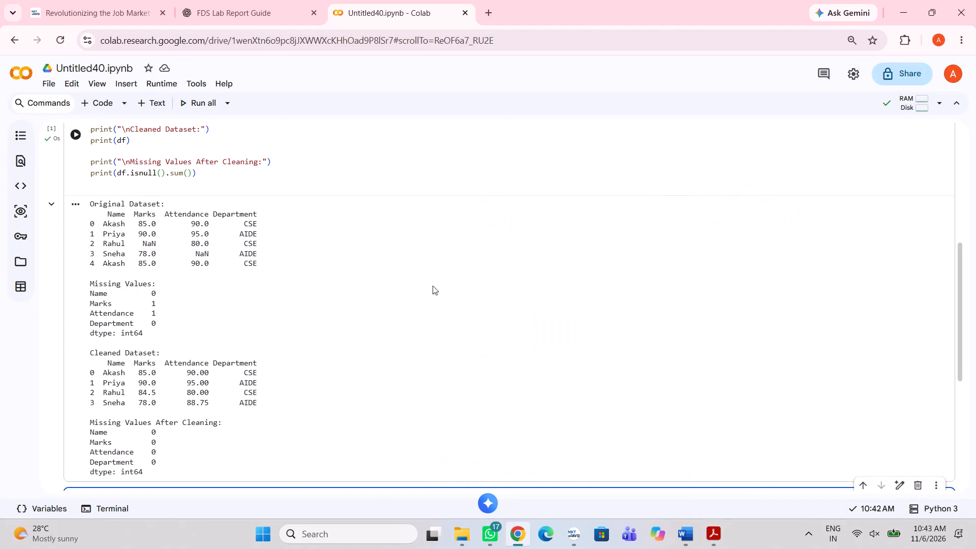
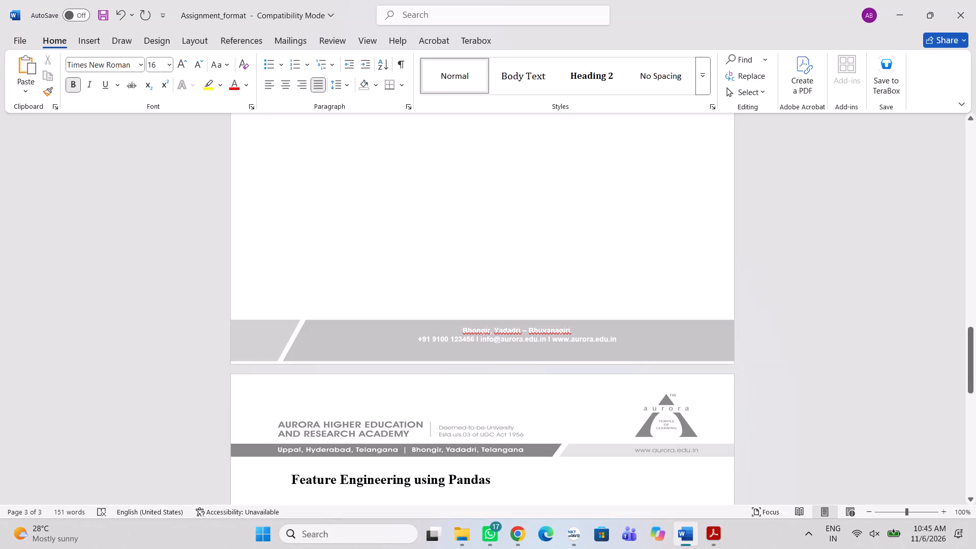
Insert the number "2." at the start of the Feature Engineering using Pandas heading.
left_click(295, 481)
key("Left")
type("2.")
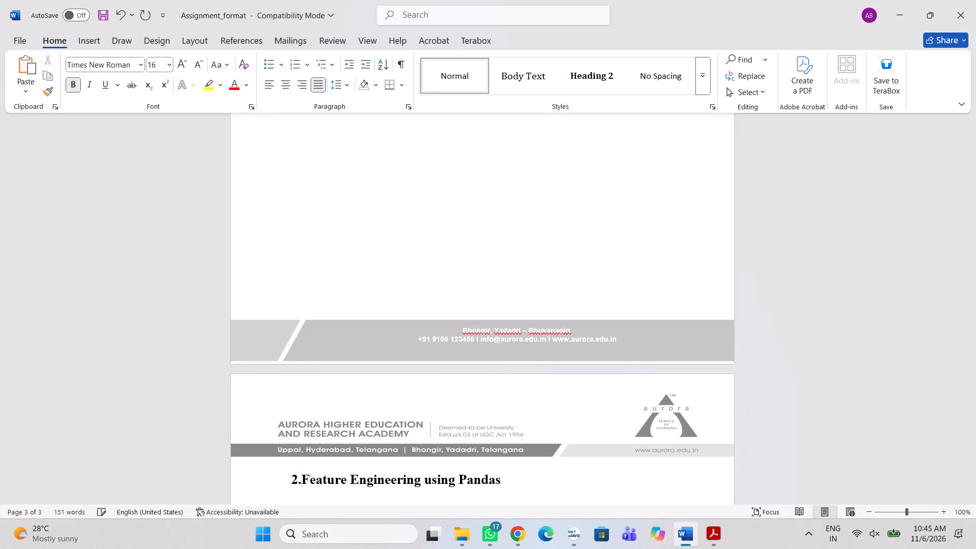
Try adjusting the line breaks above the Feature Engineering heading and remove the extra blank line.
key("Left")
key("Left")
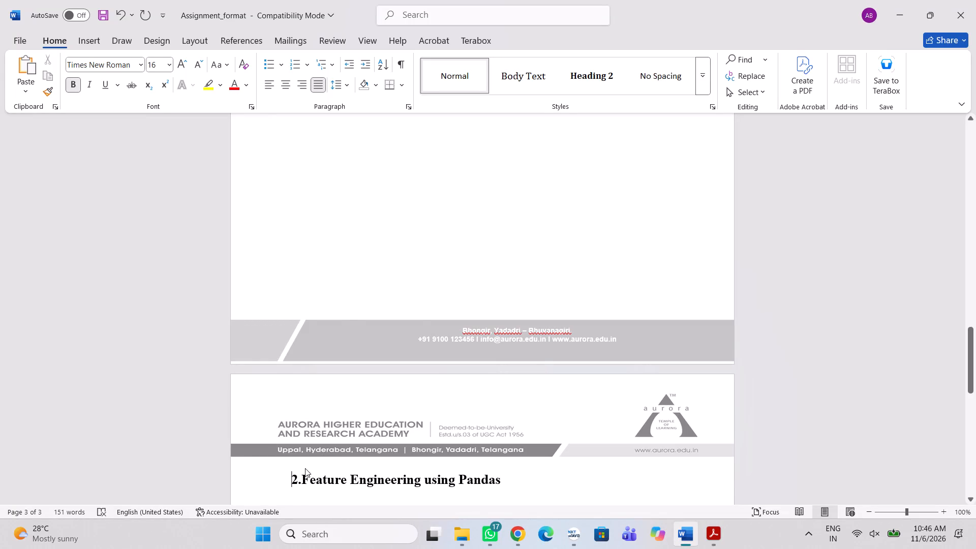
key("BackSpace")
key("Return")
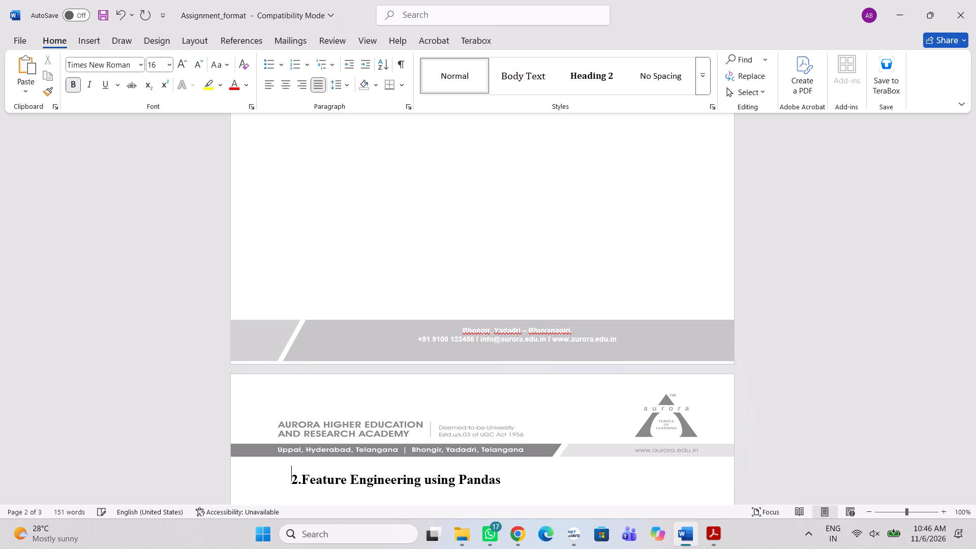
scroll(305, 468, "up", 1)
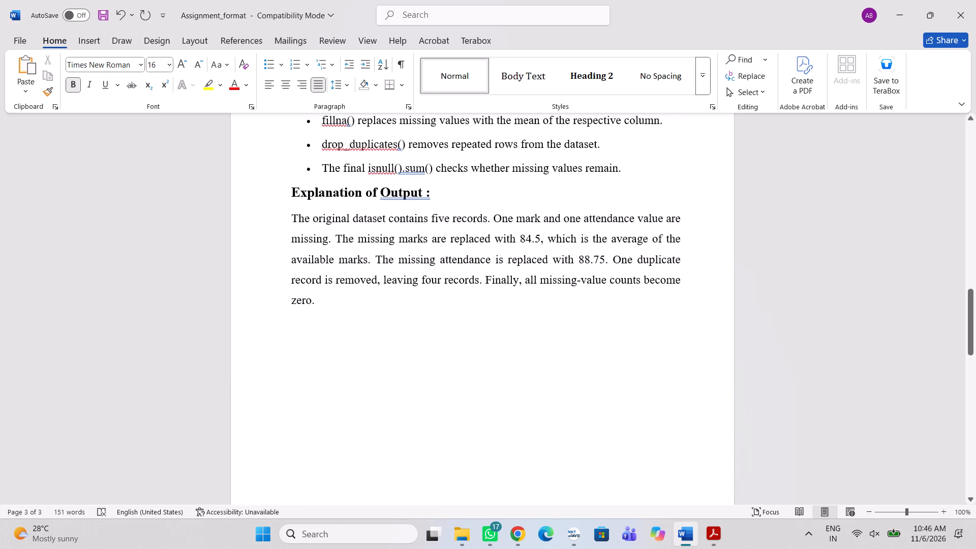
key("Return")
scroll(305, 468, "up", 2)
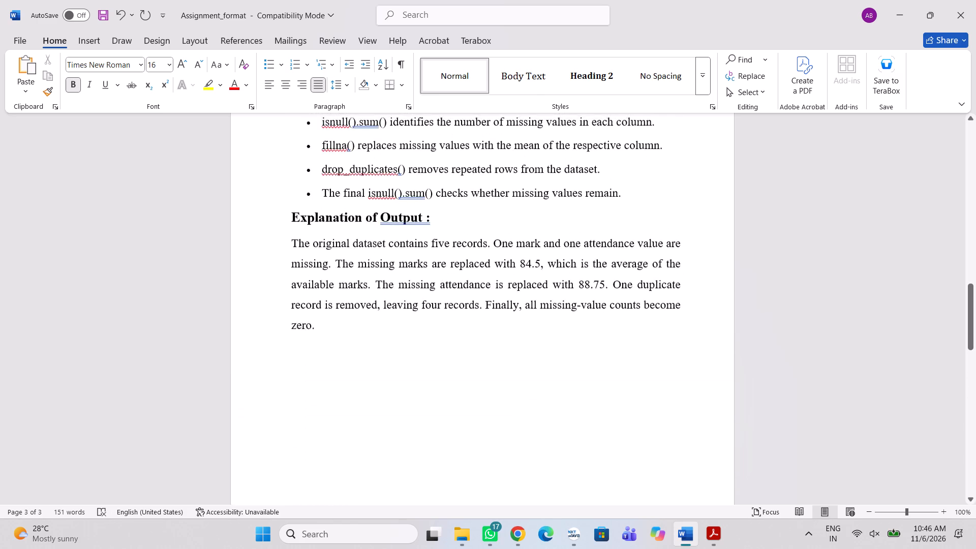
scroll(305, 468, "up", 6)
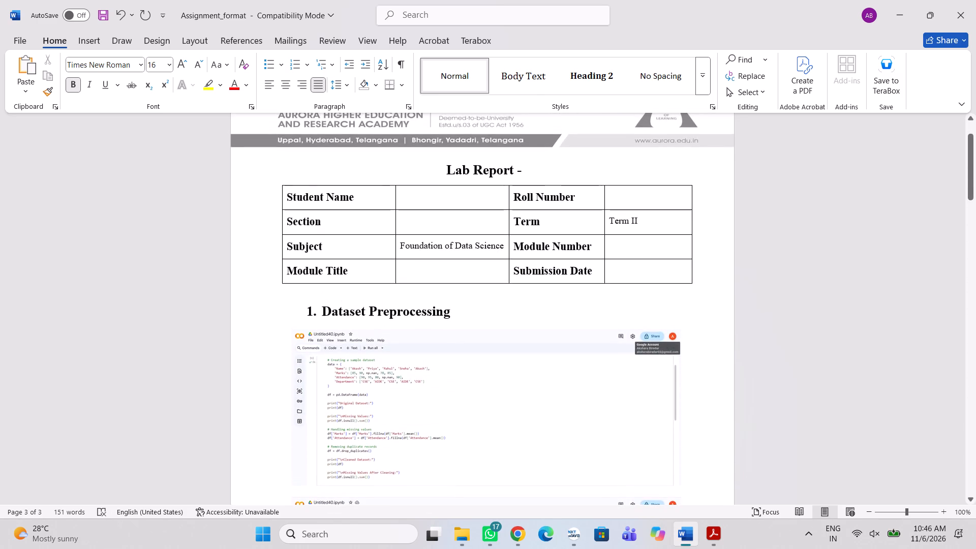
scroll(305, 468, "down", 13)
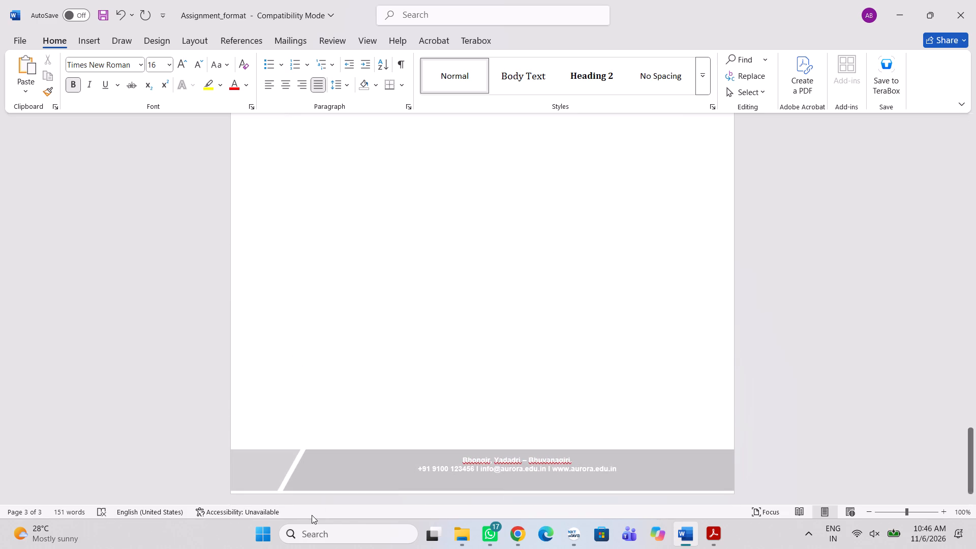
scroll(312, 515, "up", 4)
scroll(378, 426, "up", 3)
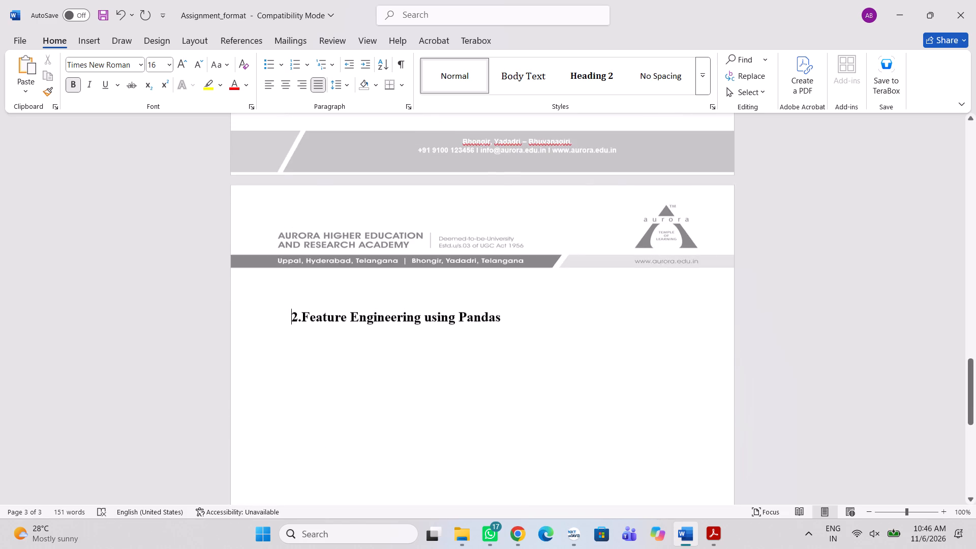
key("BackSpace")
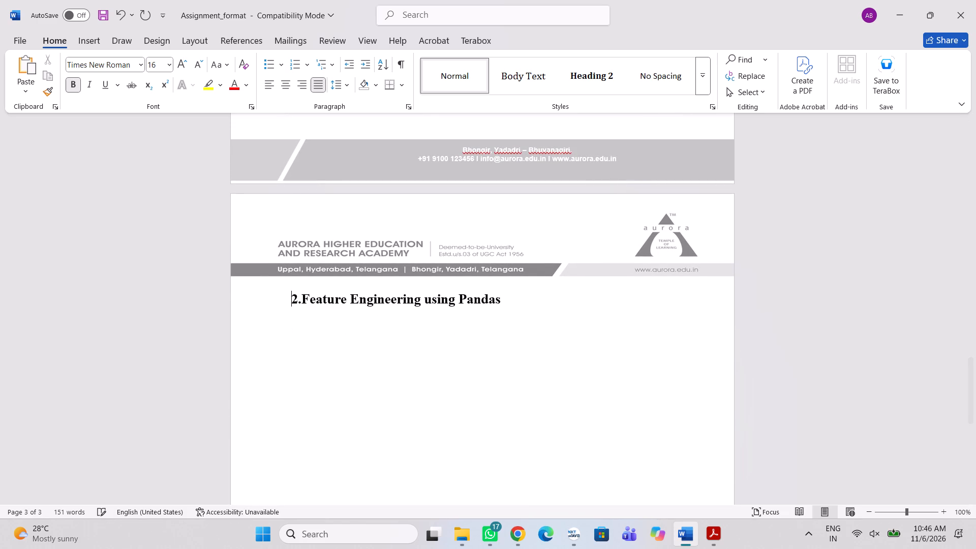
Turn the Feature Engineering using Pandas heading into an automatically numbered item 2 by adding a space after "2.".
left_click(301, 301)
key("space")
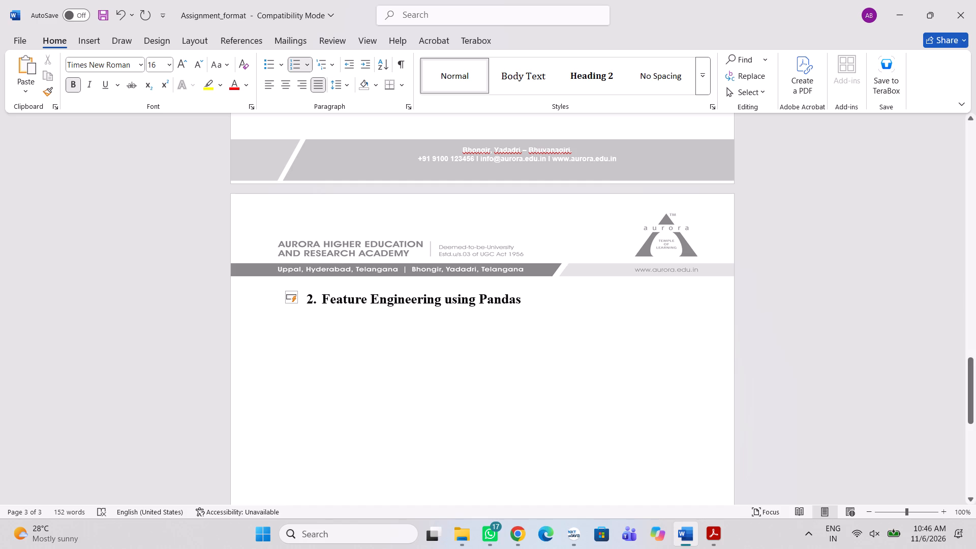
Set the whole Feature Engineering using Pandas heading to font size 16.
left_click_drag(526, 300, 368, 296)
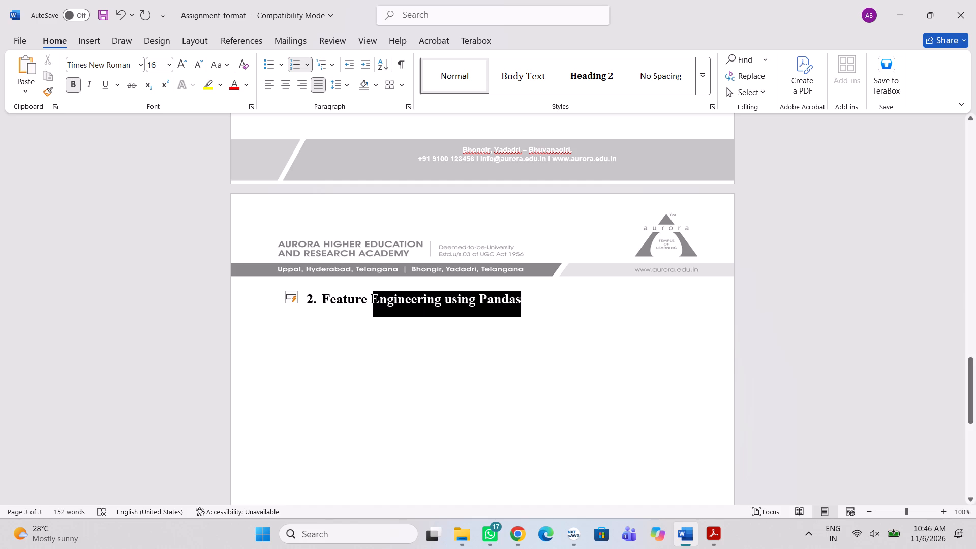
left_click_drag(368, 296, 303, 299)
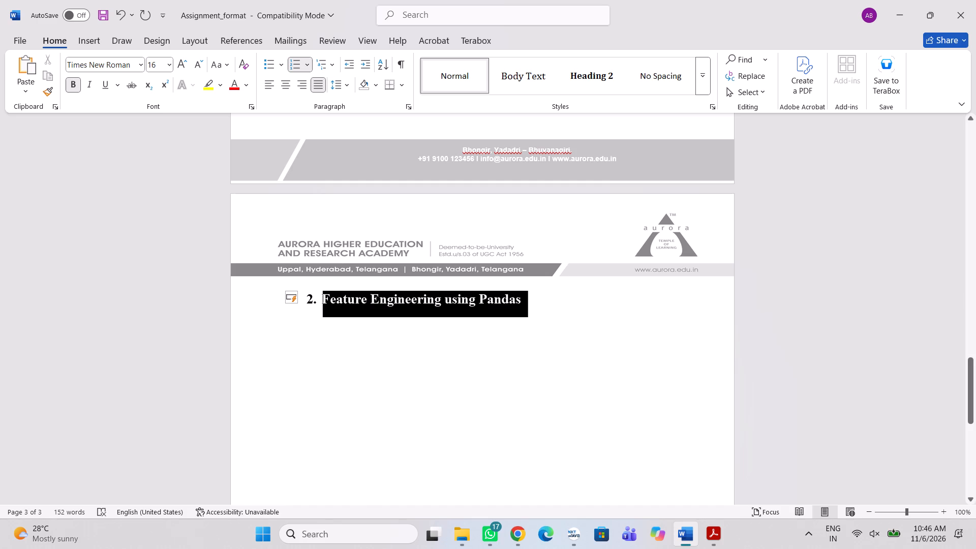
left_click_drag(303, 299, 303, 298)
left_click(398, 259)
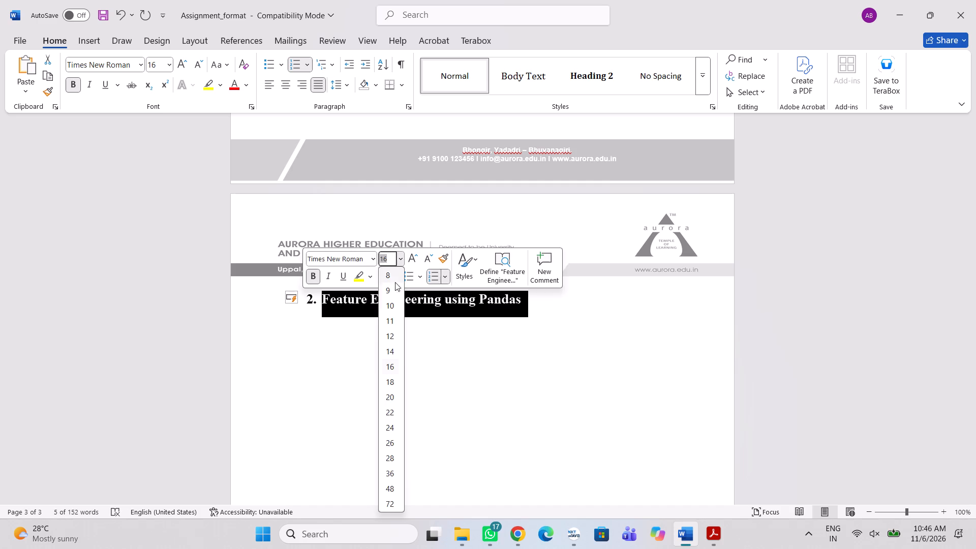
left_click(389, 368)
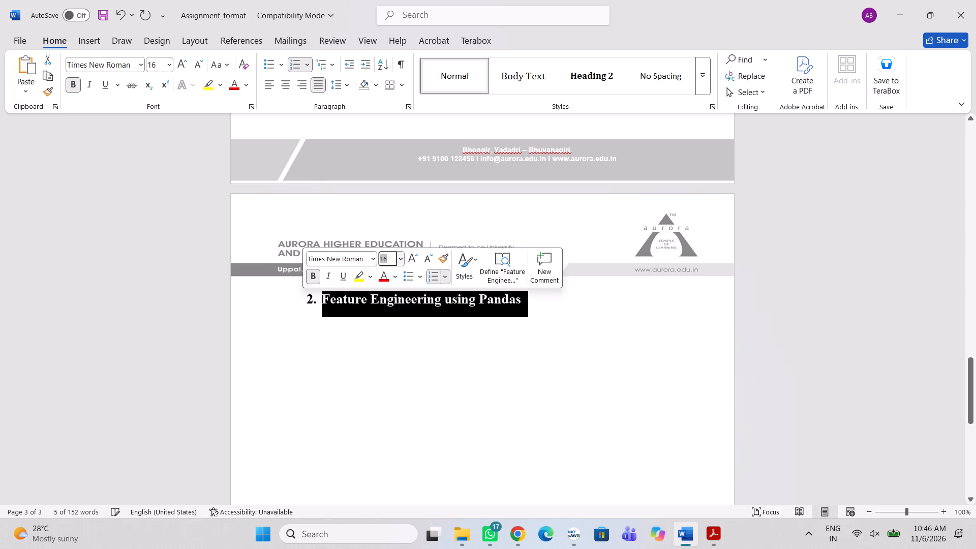
left_click(336, 360)
Copy the Python code for section 2, Feature Engineering using Pandas, from the FDS Lab Report Guide chat in Chrome.
scroll(325, 328, "down", 1)
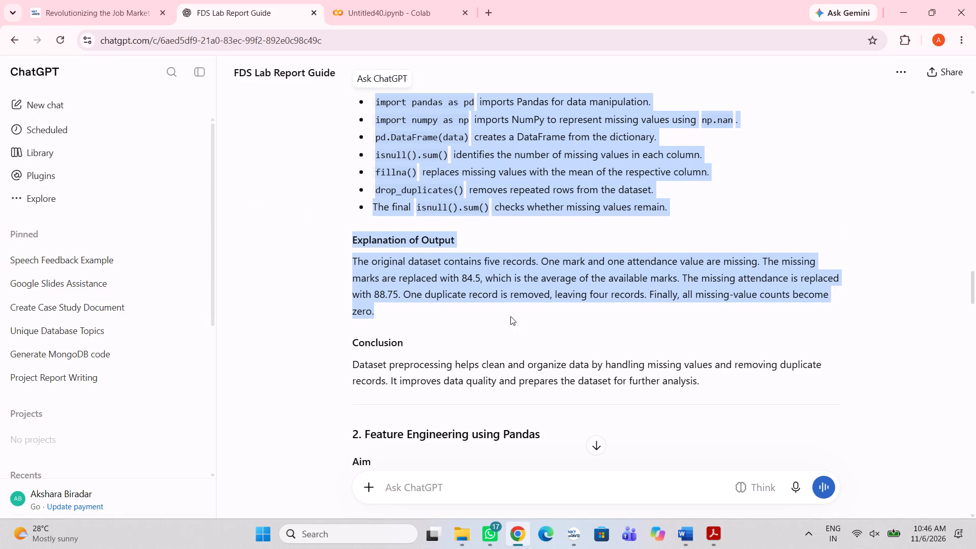
scroll(524, 337, "down", 4)
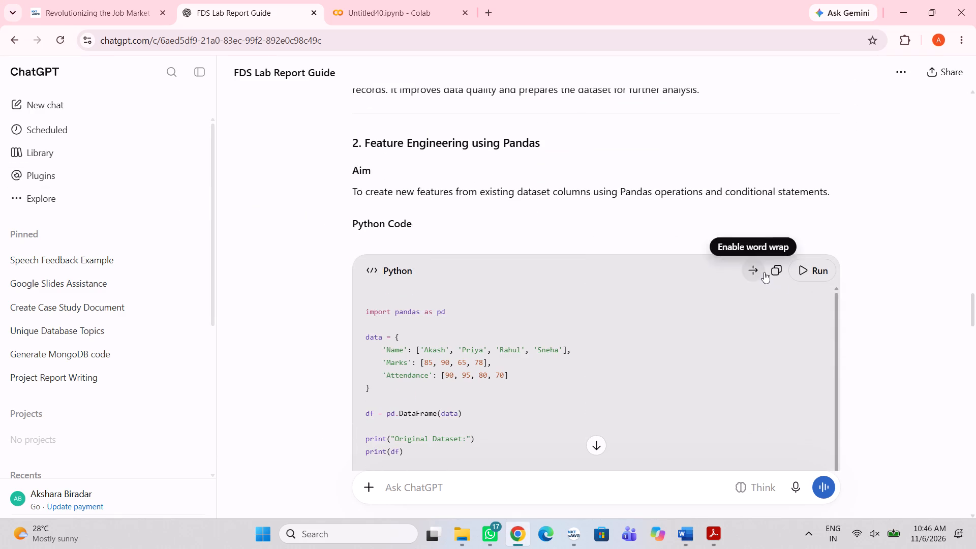
left_click(772, 271)
Switch to the Untitled40.ipynb Colab notebook and move the preprocessing code cell below the empty code cell.
left_click(442, 0)
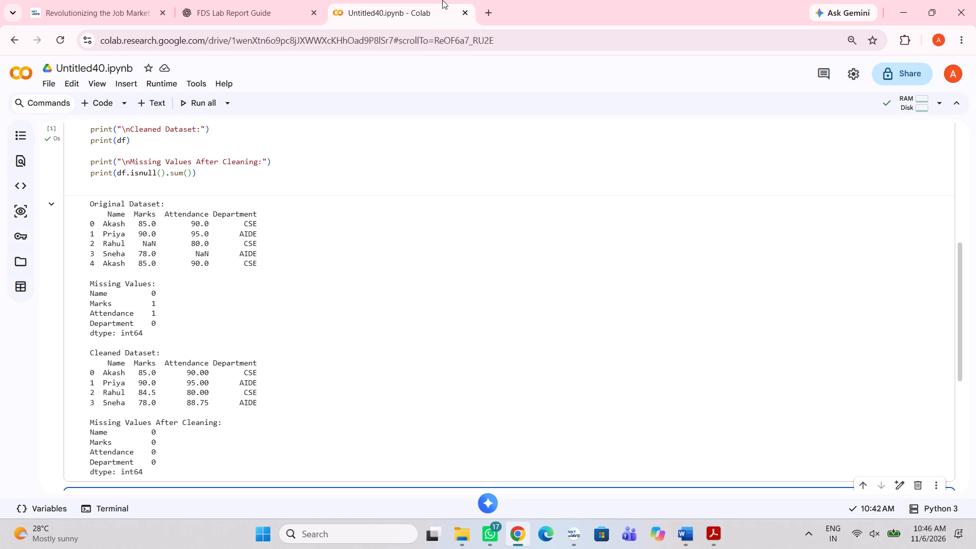
scroll(295, 360, "down", 5)
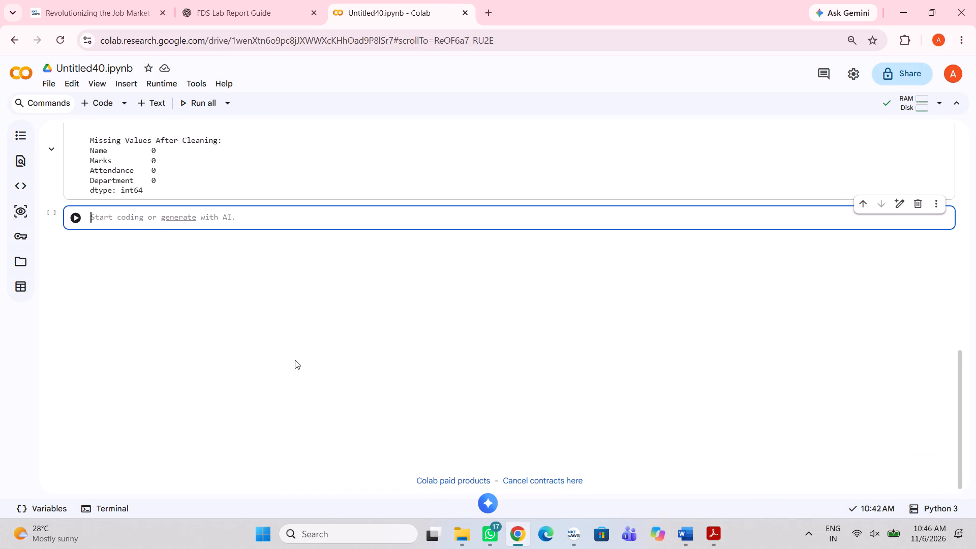
scroll(295, 360, "down", 2)
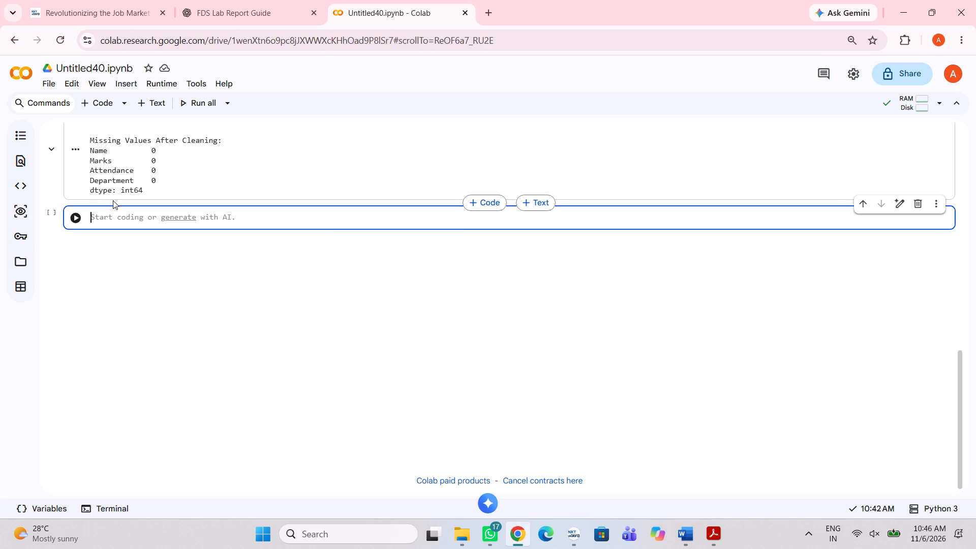
left_click(117, 219)
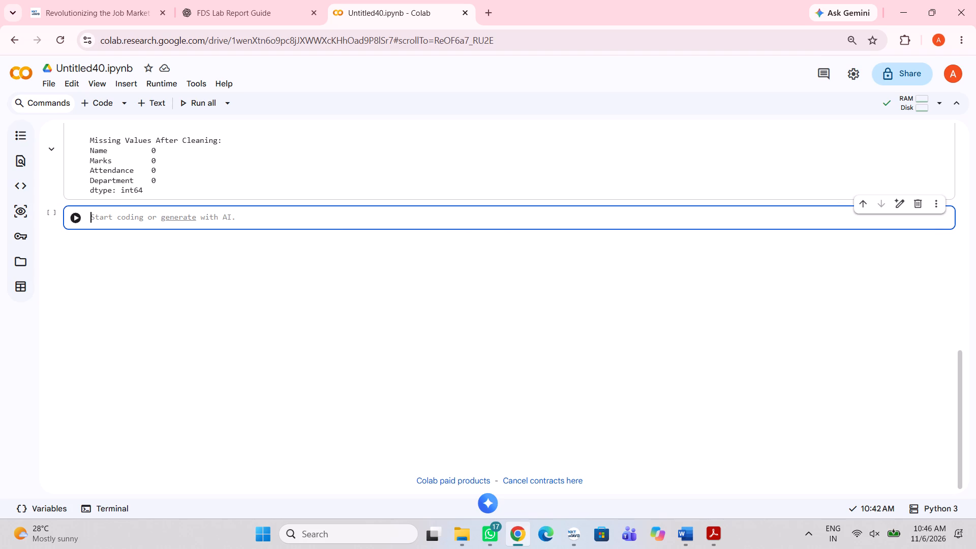
scroll(117, 219, "up", 2)
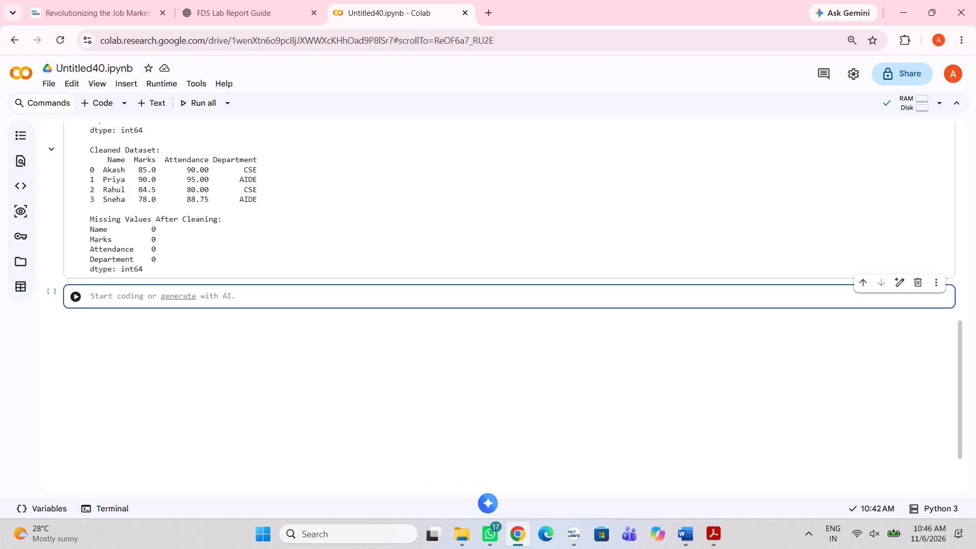
scroll(117, 219, "up", 5)
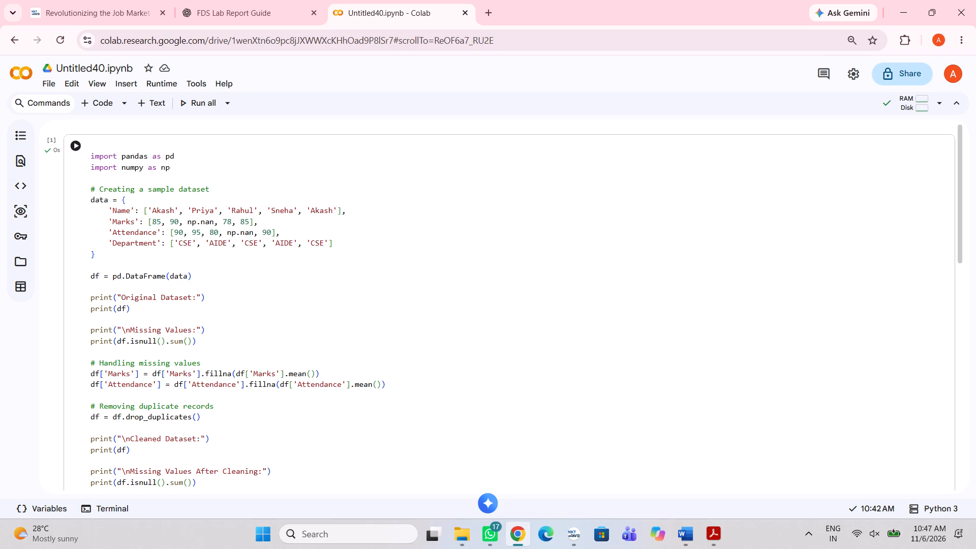
left_click(270, 266)
key("Up")
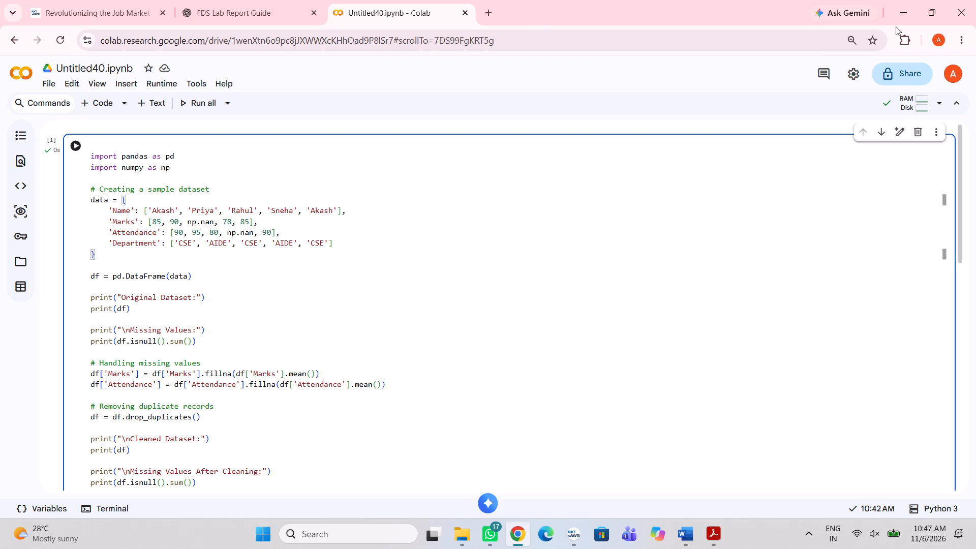
left_click(887, 132)
Delete the empty code cell above the preprocessing code.
scroll(781, 222, "up", 5)
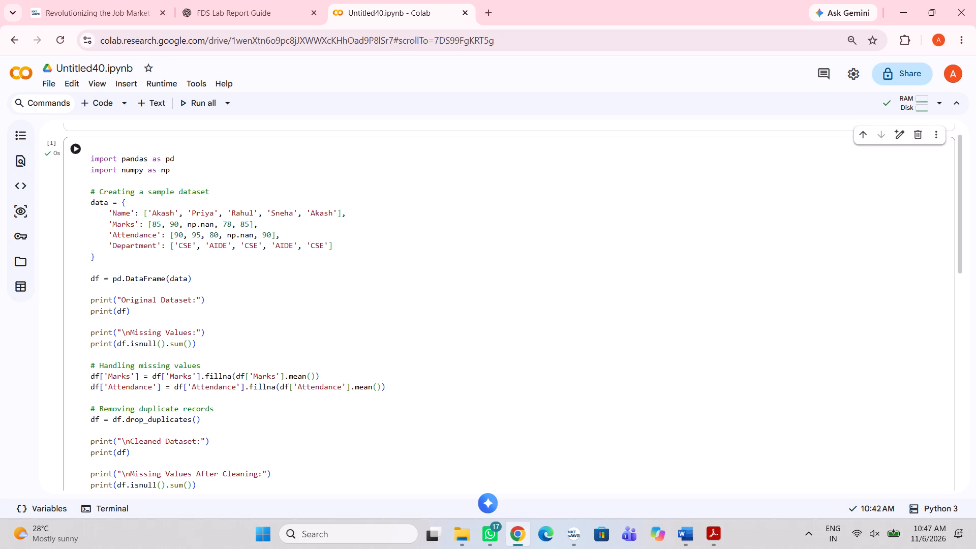
scroll(781, 222, "up", 8)
left_click(581, 149)
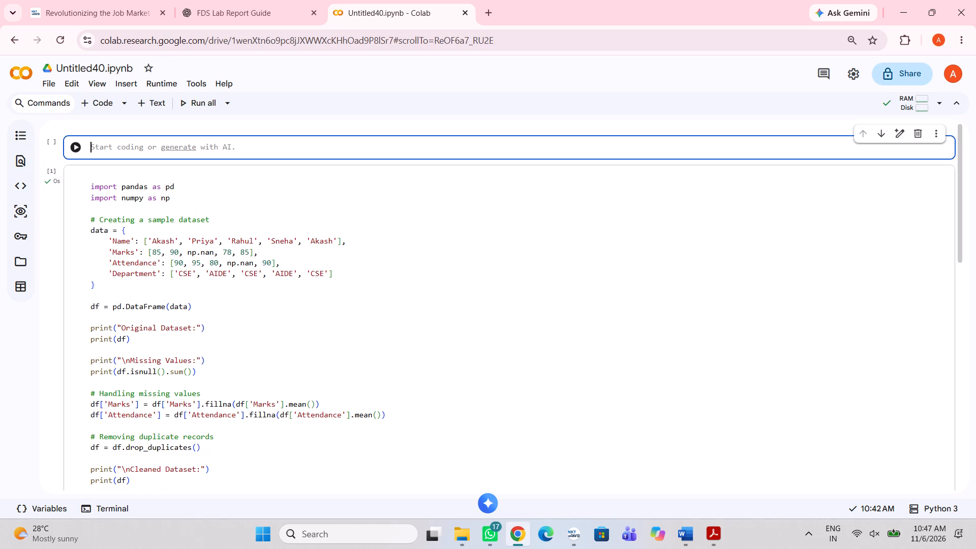
left_click(923, 133)
Add a text cell above the preprocessing code cell.
left_click(455, 130)
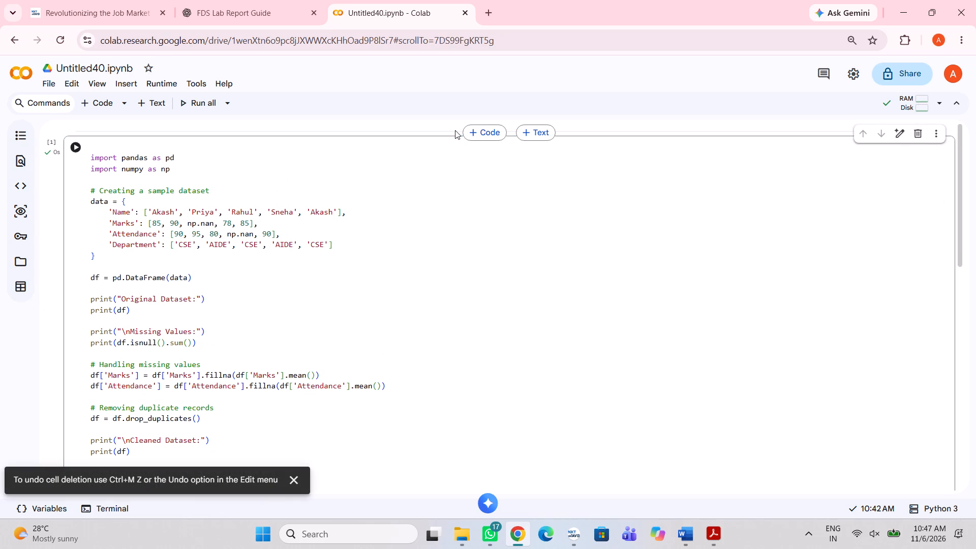
left_click(551, 127)
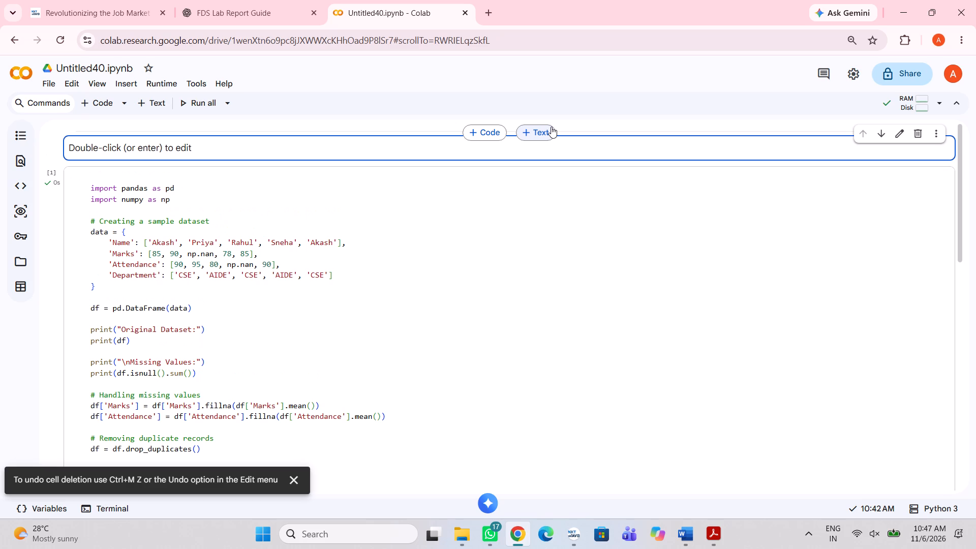
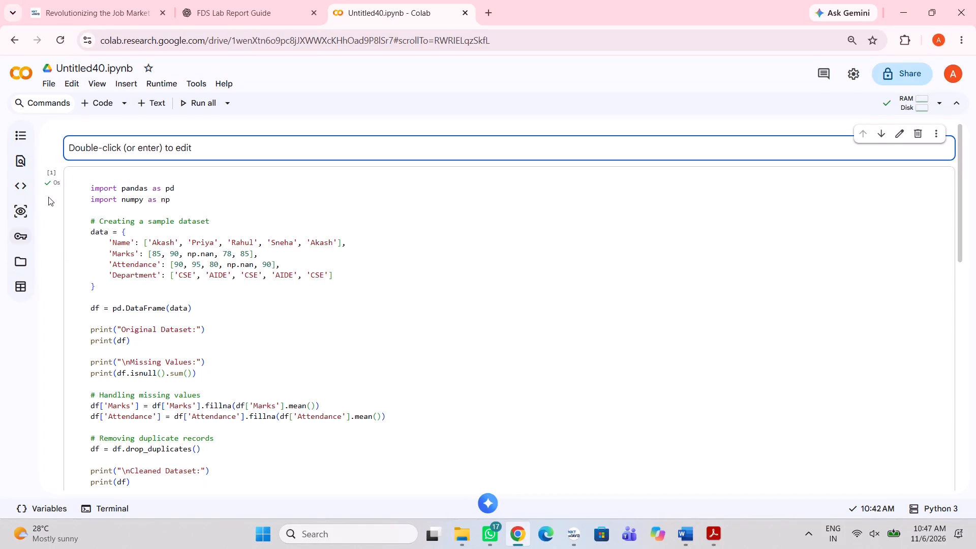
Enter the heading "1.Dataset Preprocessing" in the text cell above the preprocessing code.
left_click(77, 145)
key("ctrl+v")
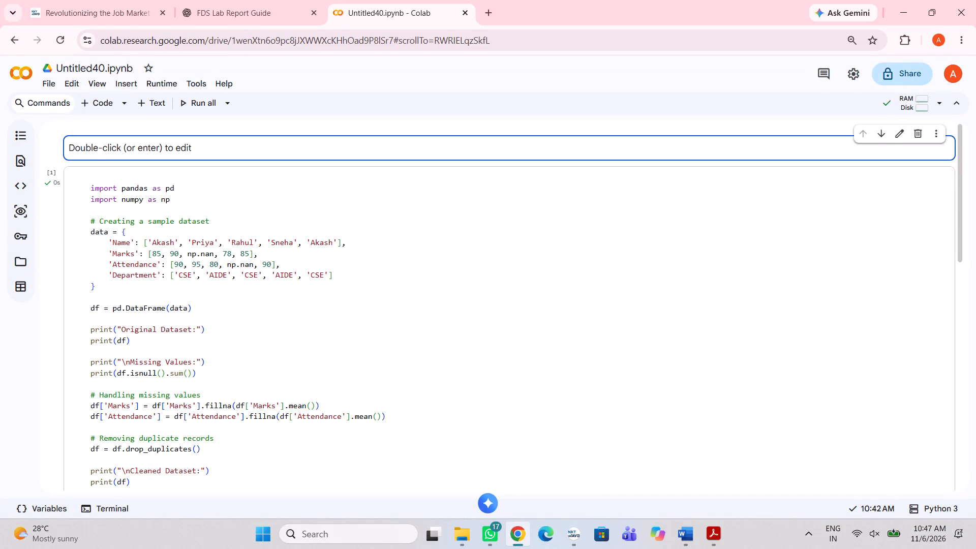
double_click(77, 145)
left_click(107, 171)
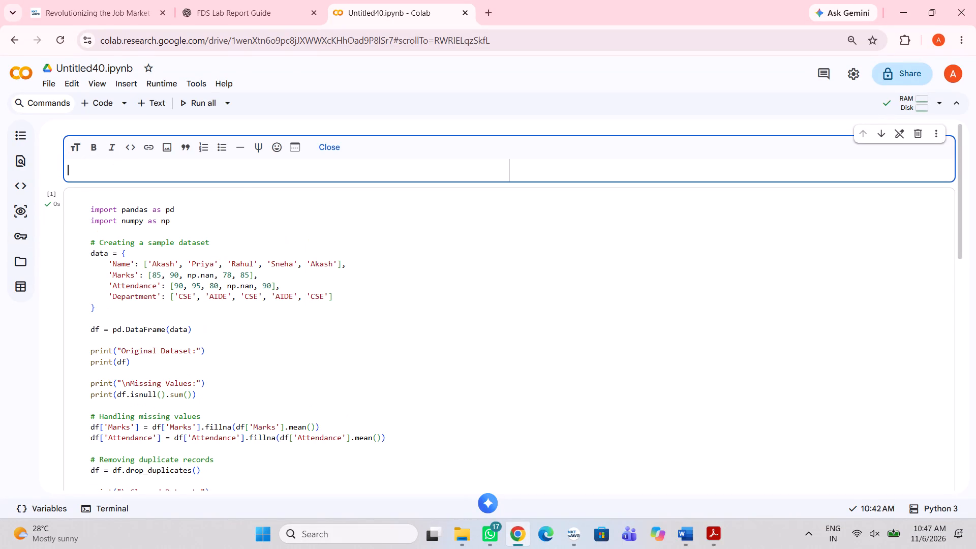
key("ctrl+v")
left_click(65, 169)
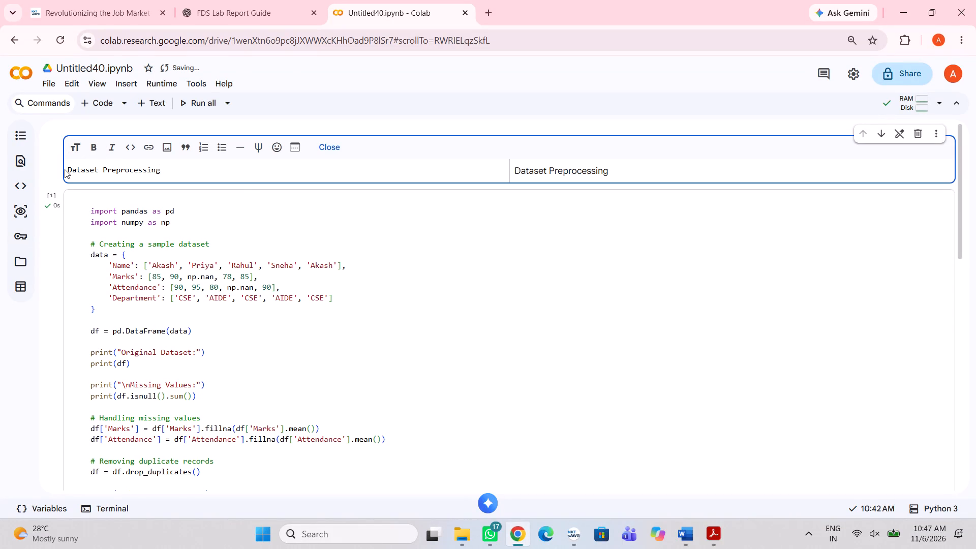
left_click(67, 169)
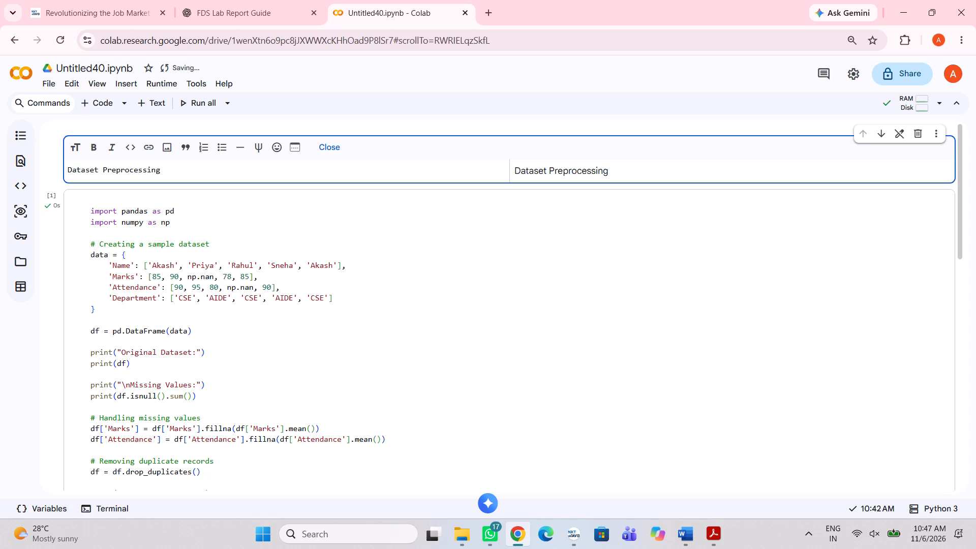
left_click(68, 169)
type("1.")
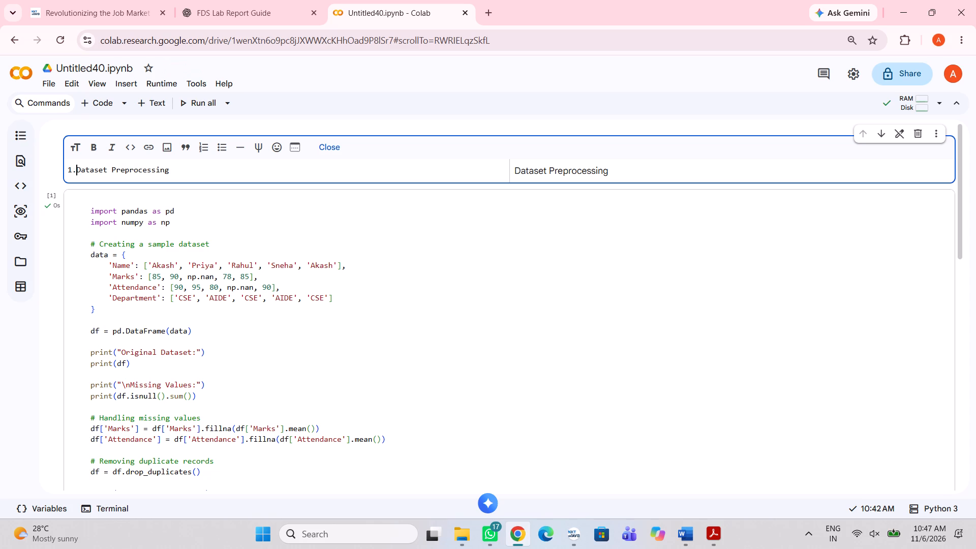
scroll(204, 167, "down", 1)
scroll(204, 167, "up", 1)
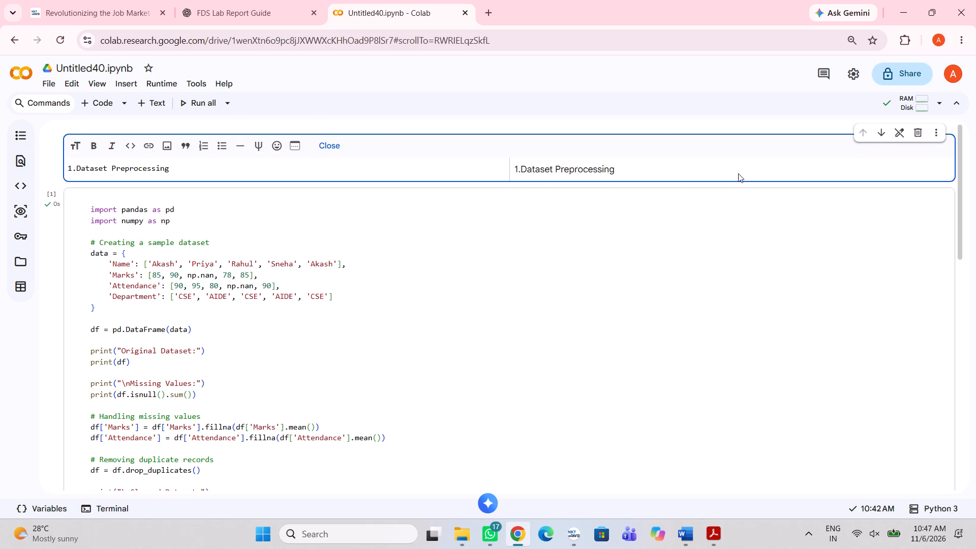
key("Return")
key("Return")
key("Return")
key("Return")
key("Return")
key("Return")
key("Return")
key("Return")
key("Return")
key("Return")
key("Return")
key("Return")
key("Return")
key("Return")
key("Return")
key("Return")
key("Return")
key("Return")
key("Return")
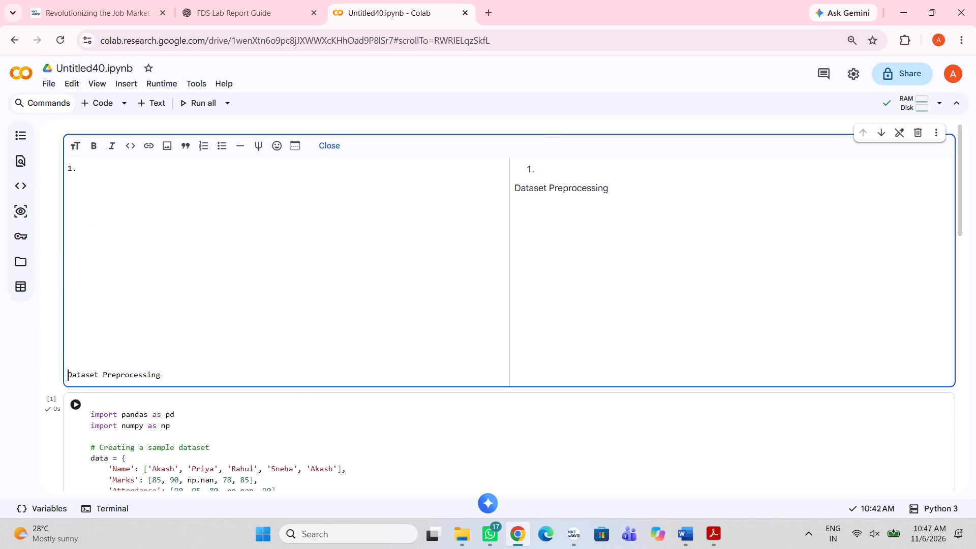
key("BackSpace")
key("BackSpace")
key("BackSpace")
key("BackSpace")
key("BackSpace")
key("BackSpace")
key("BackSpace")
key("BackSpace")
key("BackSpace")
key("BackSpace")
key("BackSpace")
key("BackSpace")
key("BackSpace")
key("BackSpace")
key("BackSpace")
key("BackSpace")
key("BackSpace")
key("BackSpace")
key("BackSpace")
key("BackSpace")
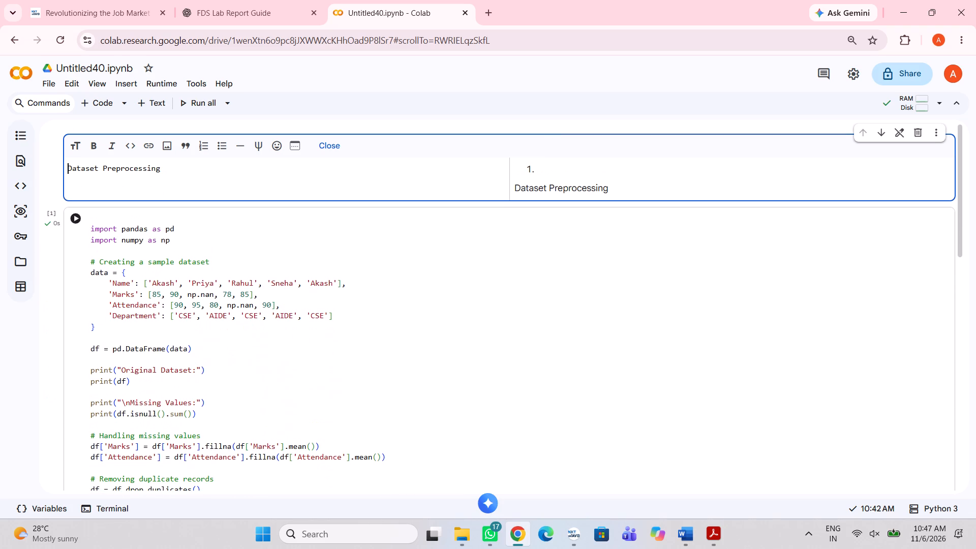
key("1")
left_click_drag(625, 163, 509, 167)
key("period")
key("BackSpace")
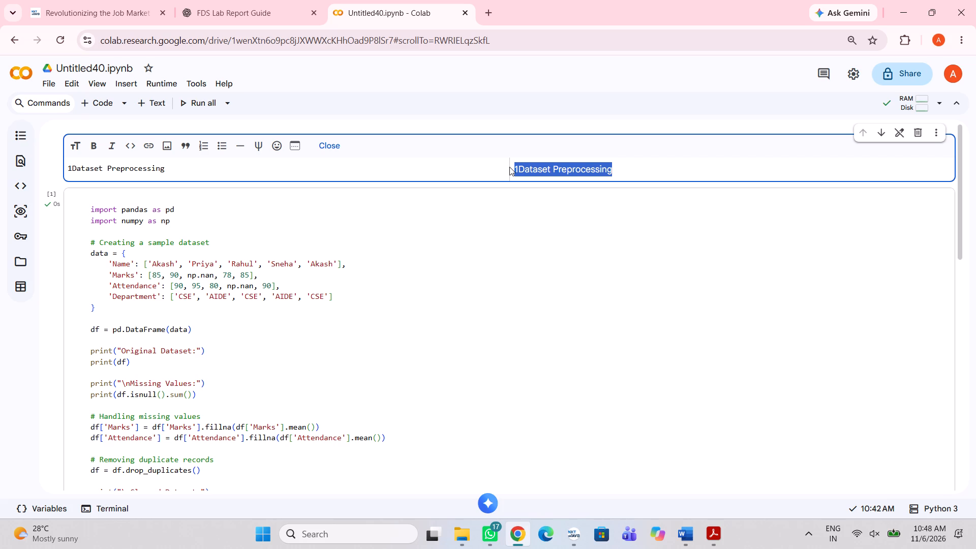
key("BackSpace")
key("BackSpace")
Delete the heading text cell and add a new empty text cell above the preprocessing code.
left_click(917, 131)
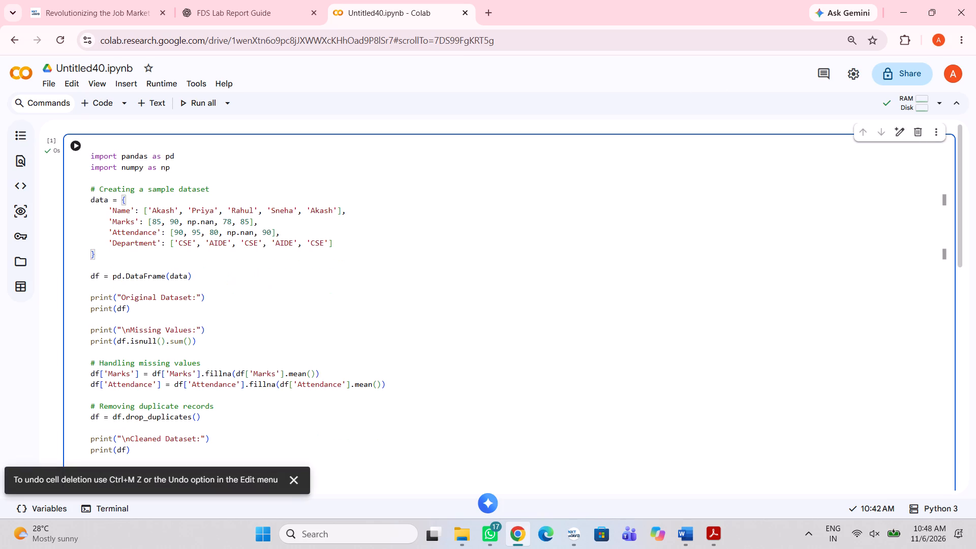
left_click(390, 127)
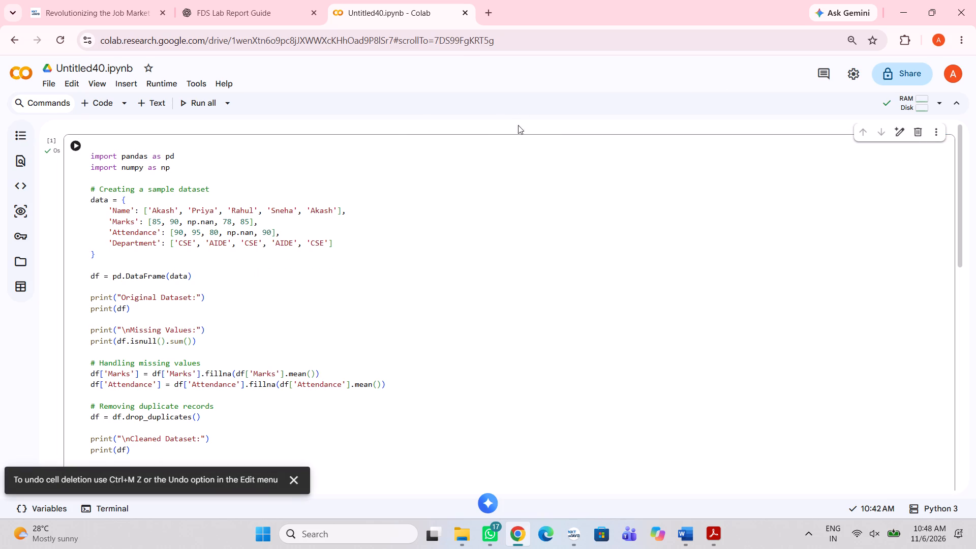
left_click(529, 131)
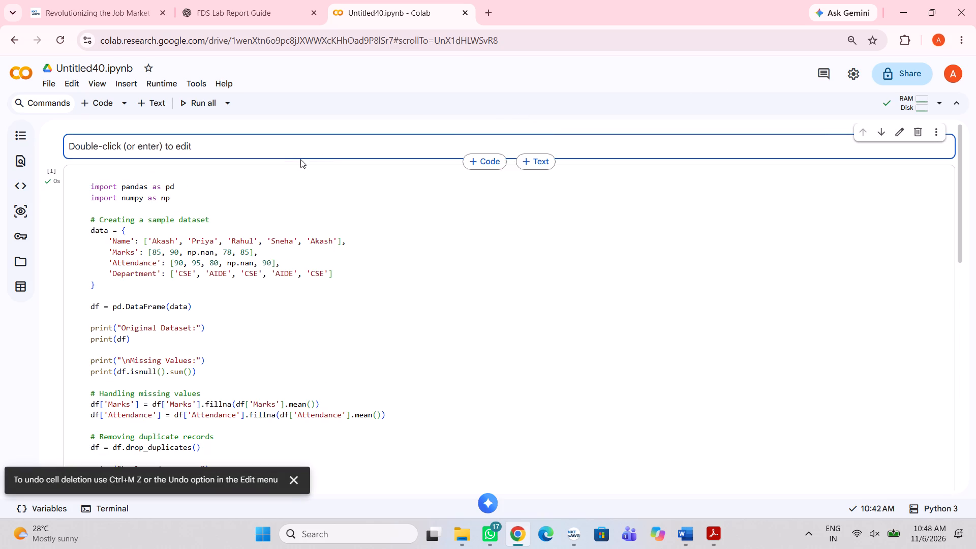
Enter the heading "1.Dataset Preprocessing" in the text cell above the preprocessing code and finish editing it.
left_click(299, 138)
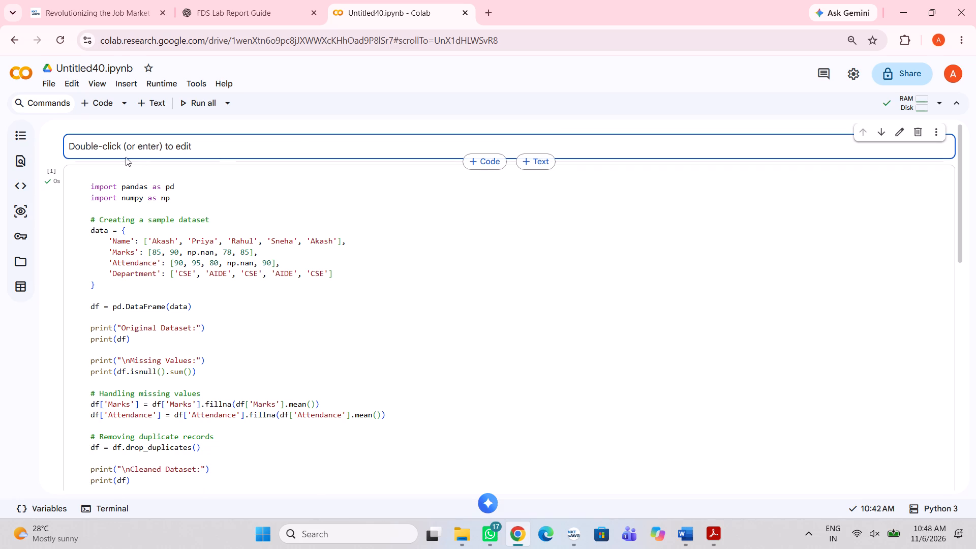
left_click(111, 145)
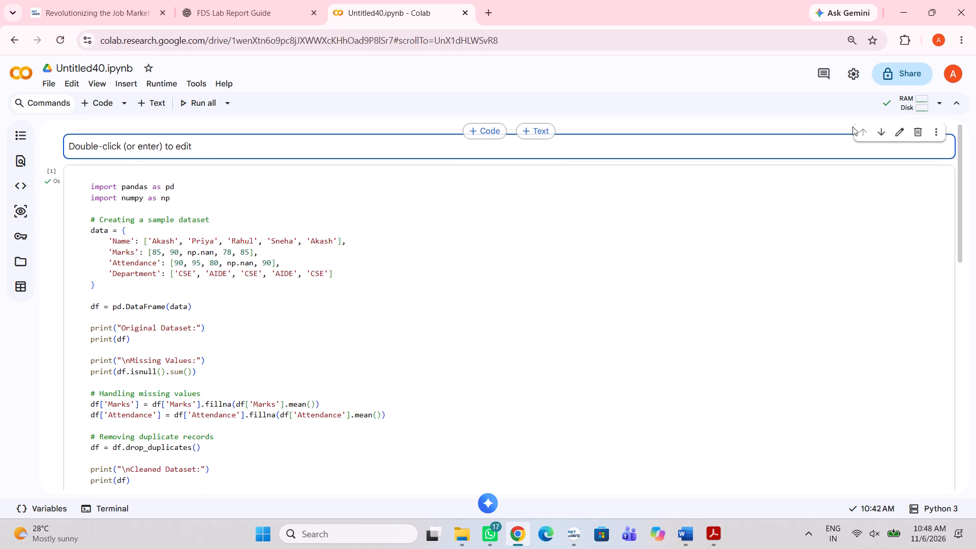
left_click(904, 135)
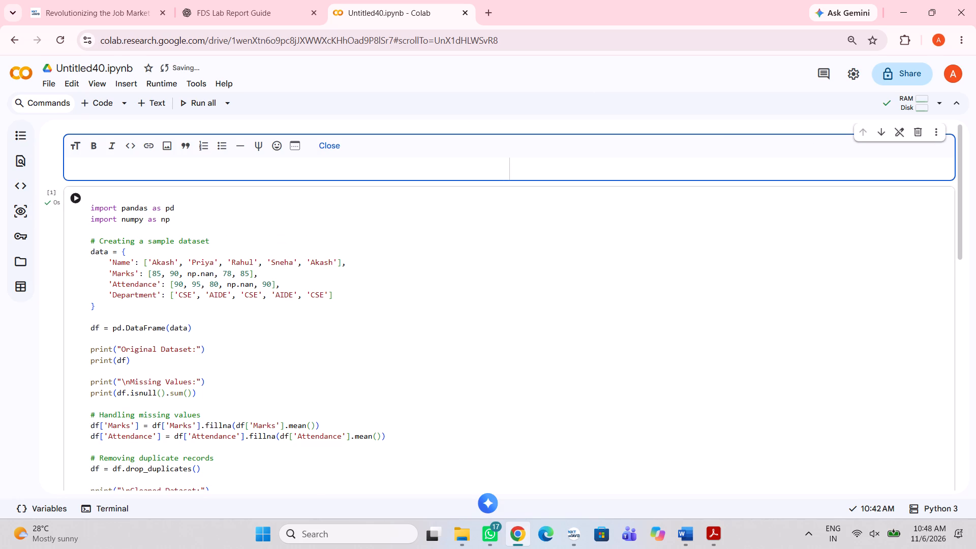
key("ctrl+v")
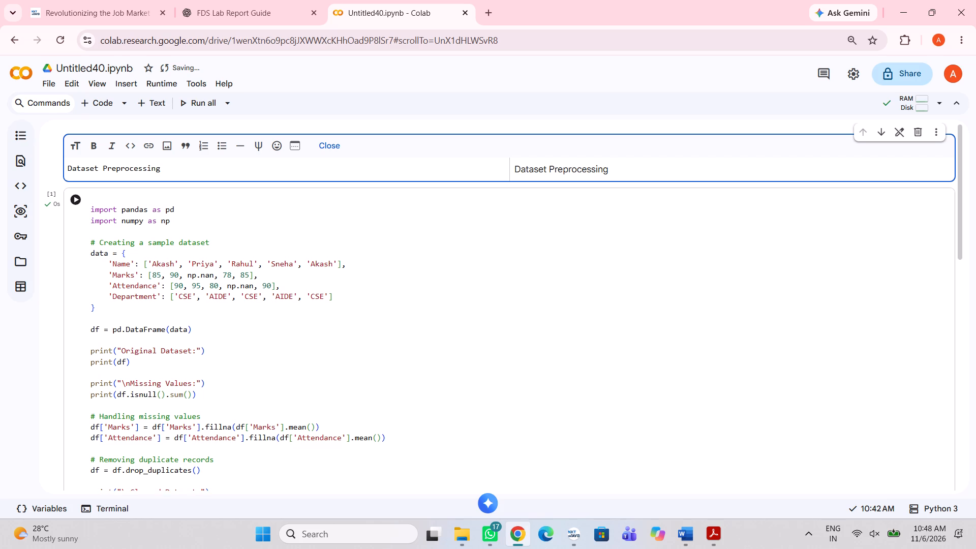
key("Left")
key("Left")
key("Left")
key("Left")
key("Left")
key("Left")
key("Left")
key("Left")
key("Left")
key("Left")
key("Left")
key("Left")
key("Left")
key("Left")
key("Left")
key("Left")
key("Left")
key("Left")
key("Left")
key("Left")
key("Left")
key("Left")
key("Left")
type("1.")
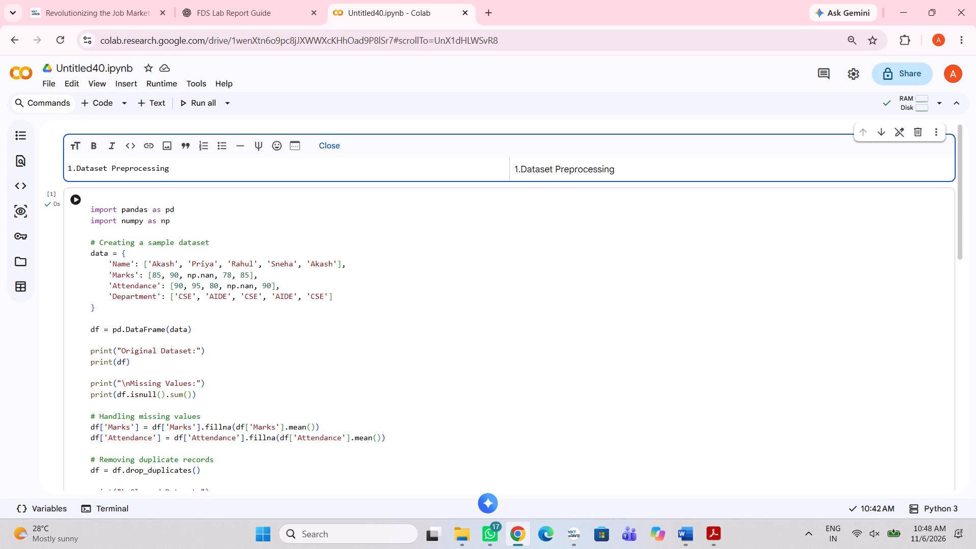
key("Return")
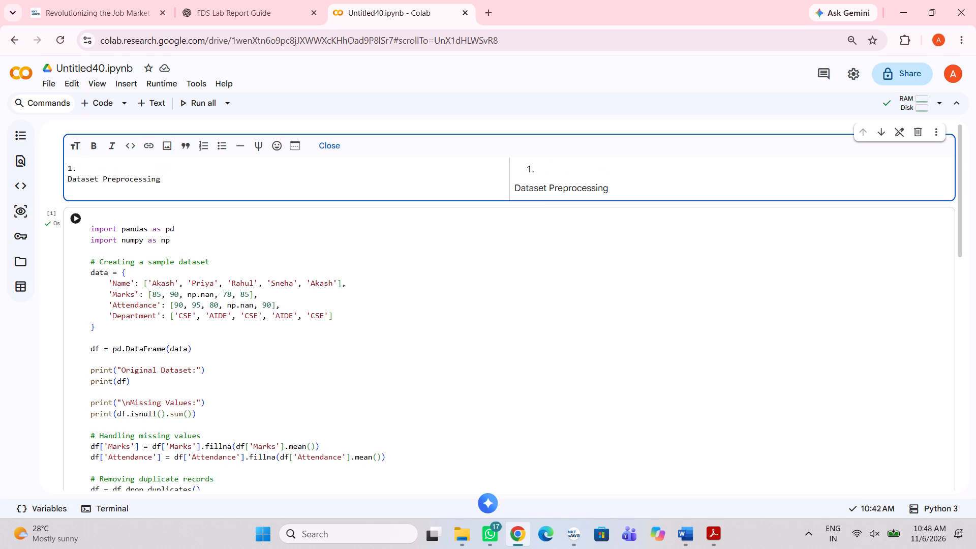
key("ctrl+z")
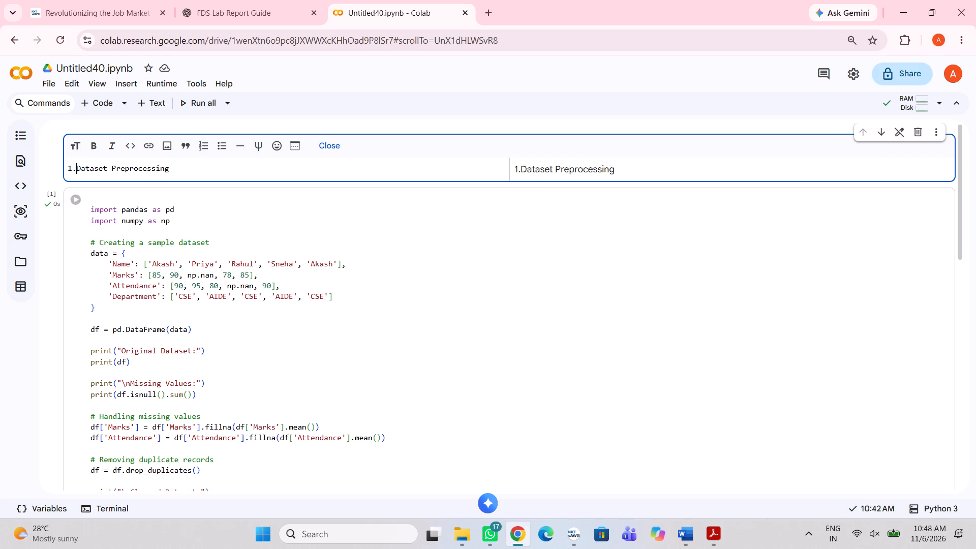
left_click(895, 128)
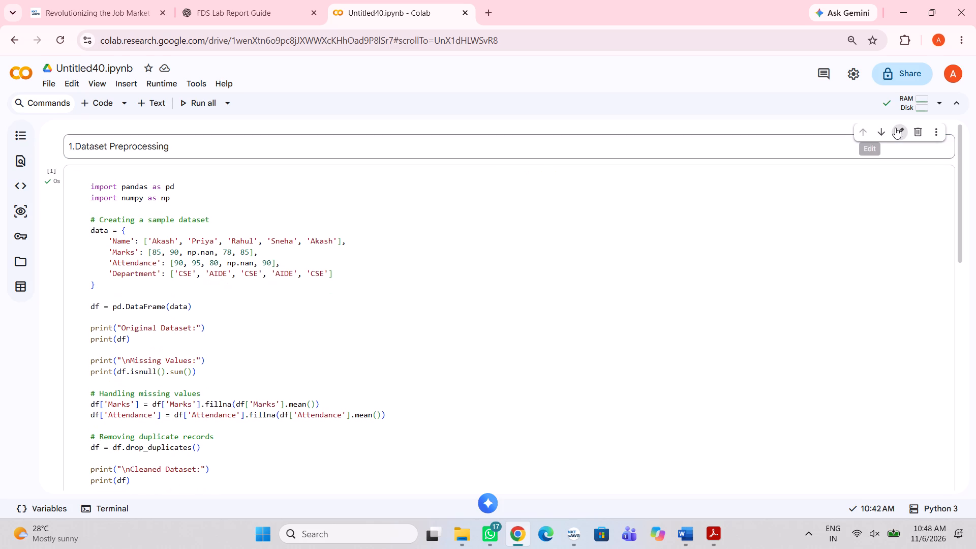
Run the preprocessing code cell and add an empty code cell below its output.
scroll(584, 344, "down", 2)
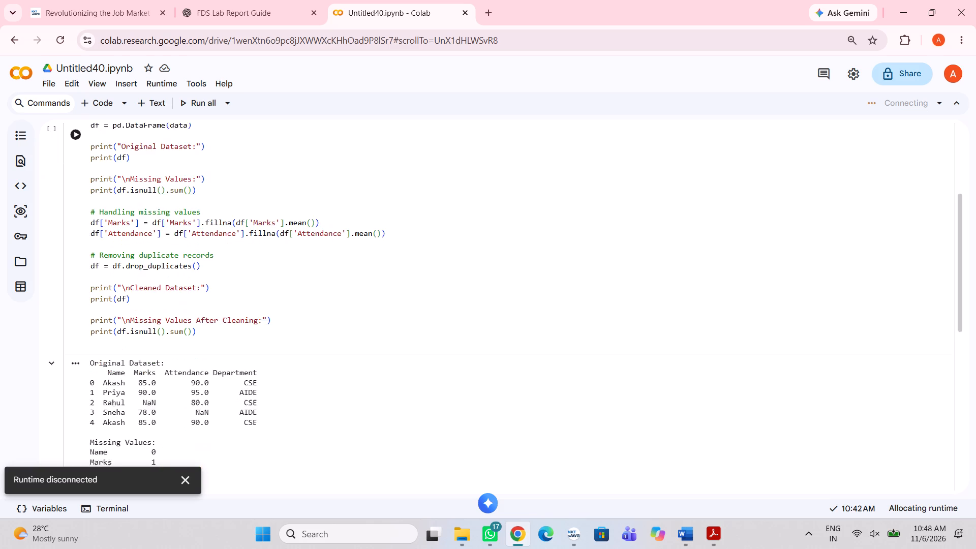
scroll(584, 344, "down", 6)
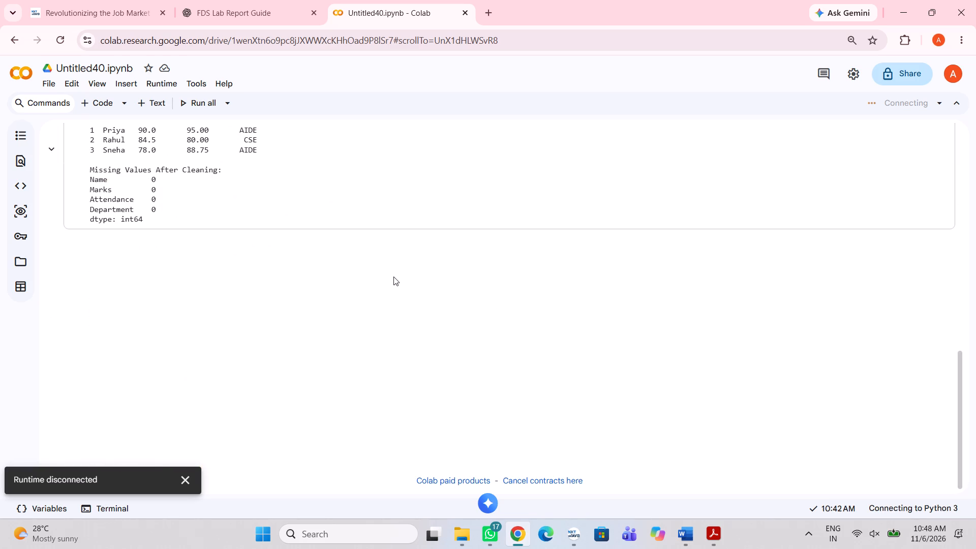
key("shift+Return")
scroll(393, 277, "down", 3)
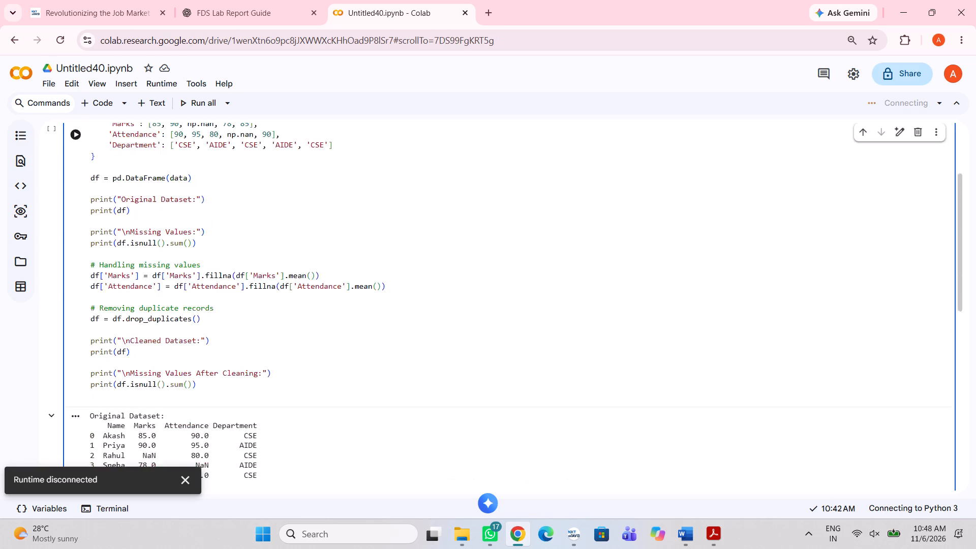
scroll(393, 277, "down", 2)
left_click(393, 277)
key("shift+Return")
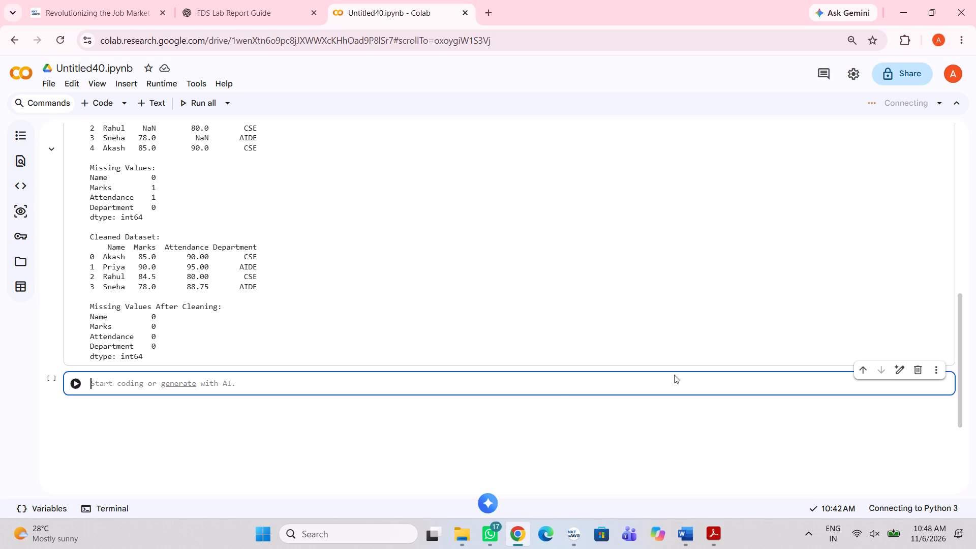
Add a text cell below the empty code cell at the end of the notebook.
left_click(898, 372)
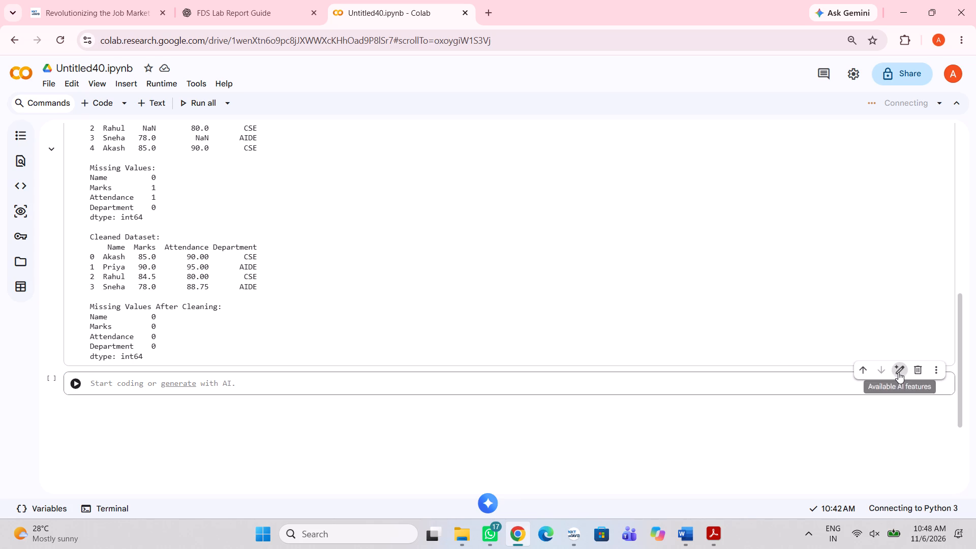
left_click(732, 441)
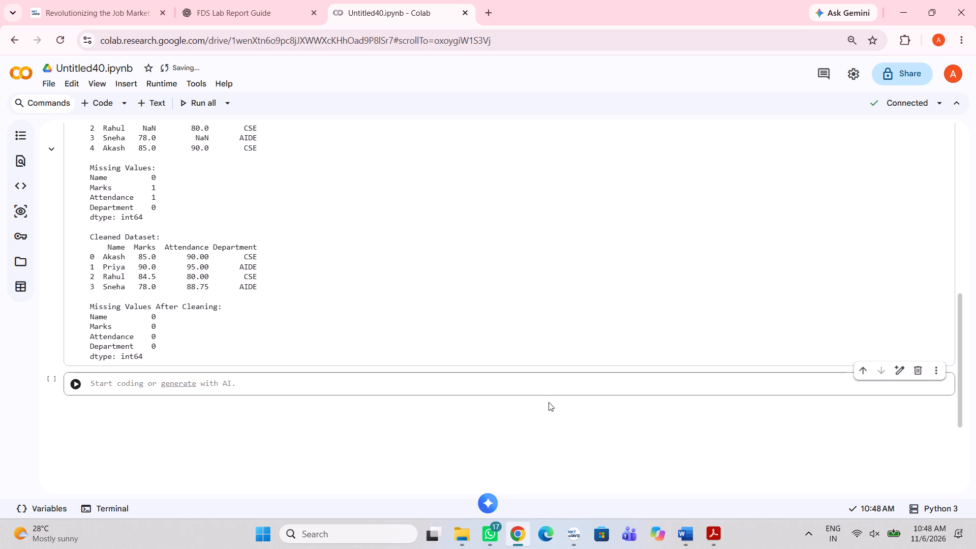
left_click(541, 394)
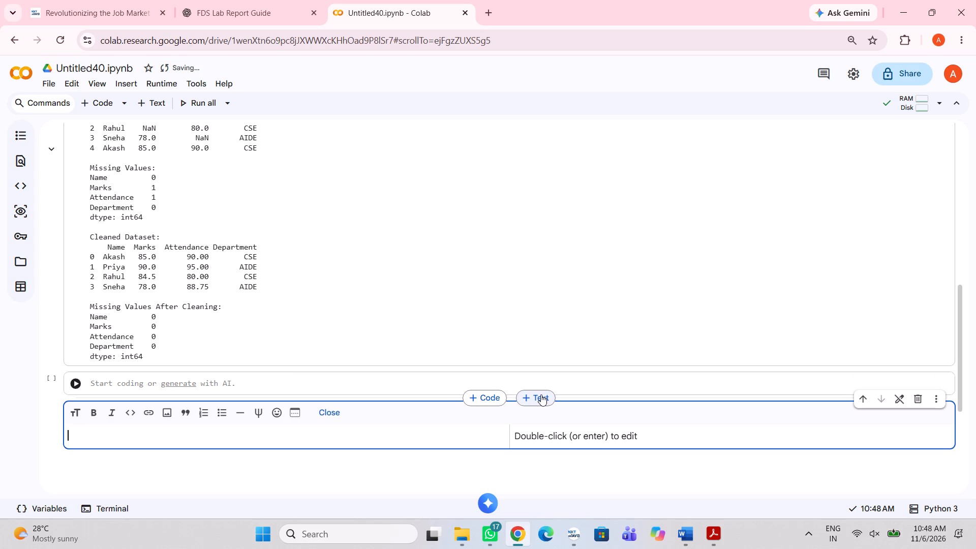
left_click(269, 378)
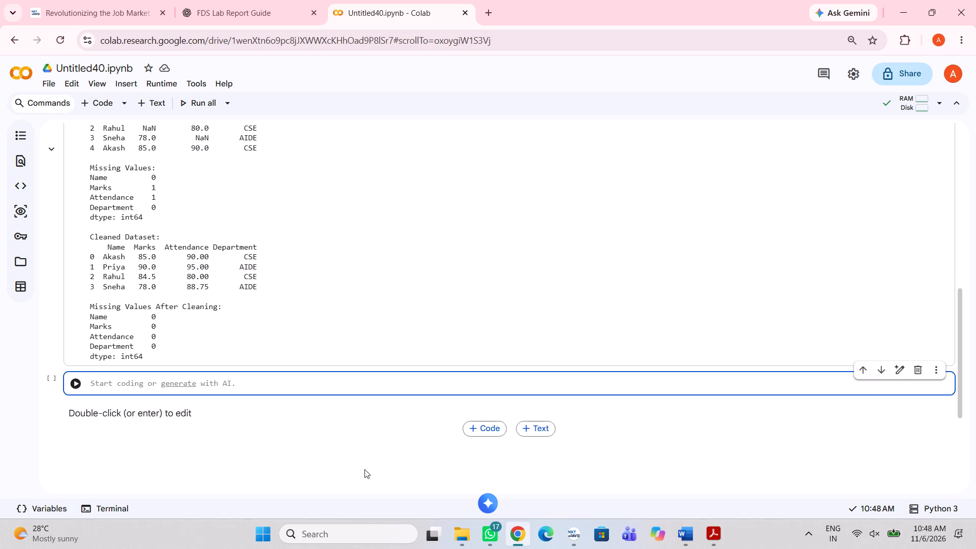
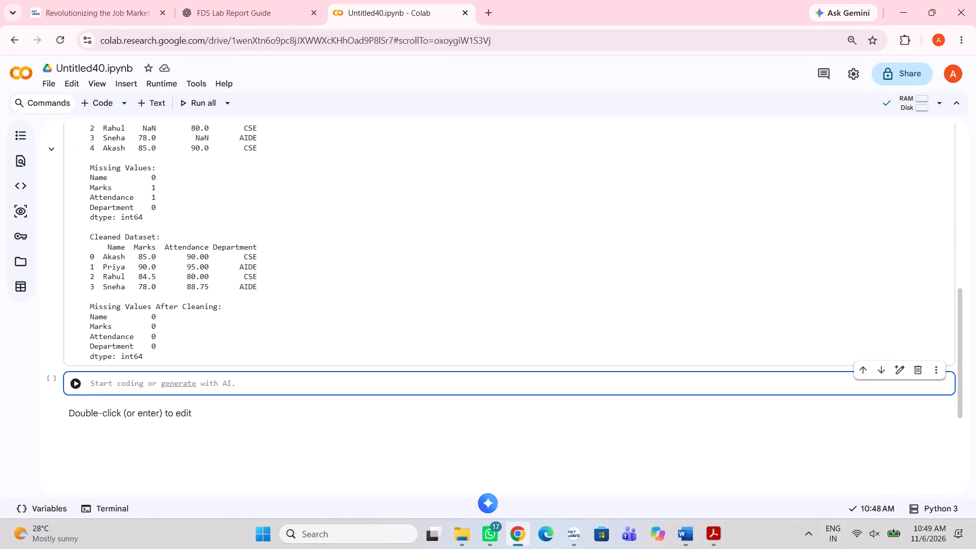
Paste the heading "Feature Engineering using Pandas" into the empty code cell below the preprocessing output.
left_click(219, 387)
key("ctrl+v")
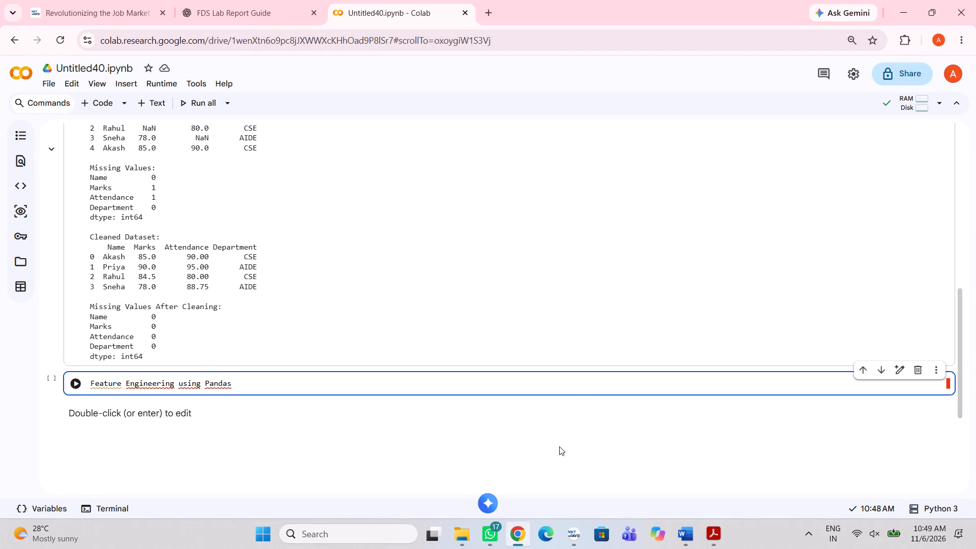
Add a text cell directly below that code cell and enter the heading "Feature Engineering using Pandas" in it.
left_click(530, 396)
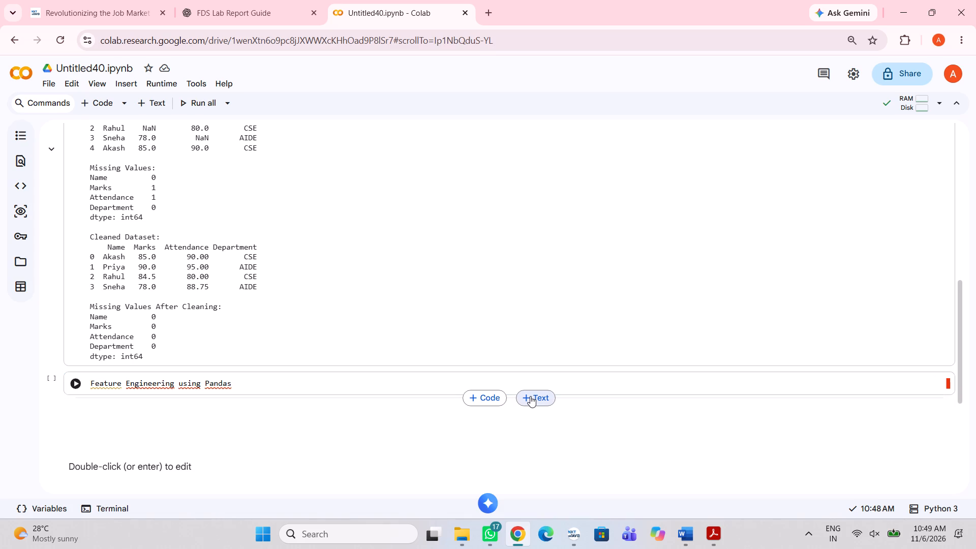
key("ctrl+v")
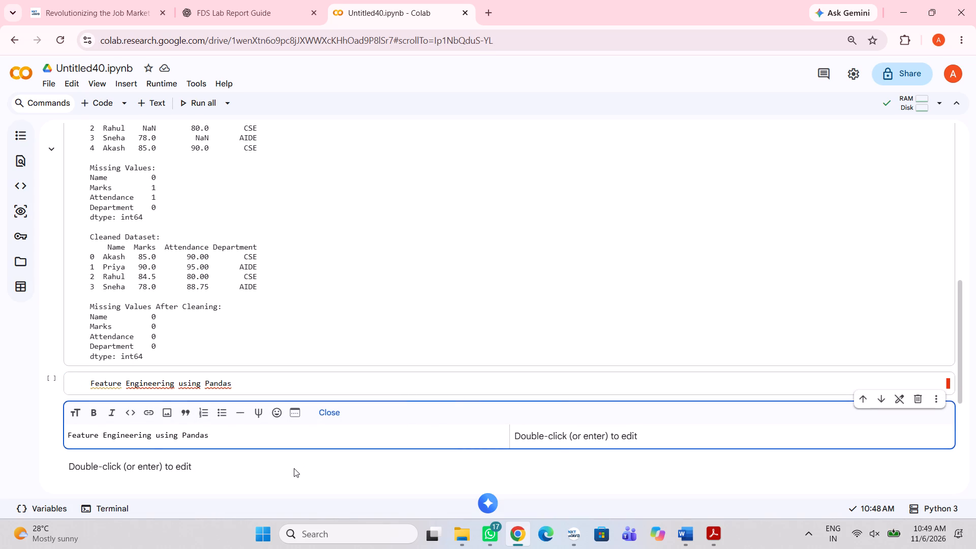
key("Return")
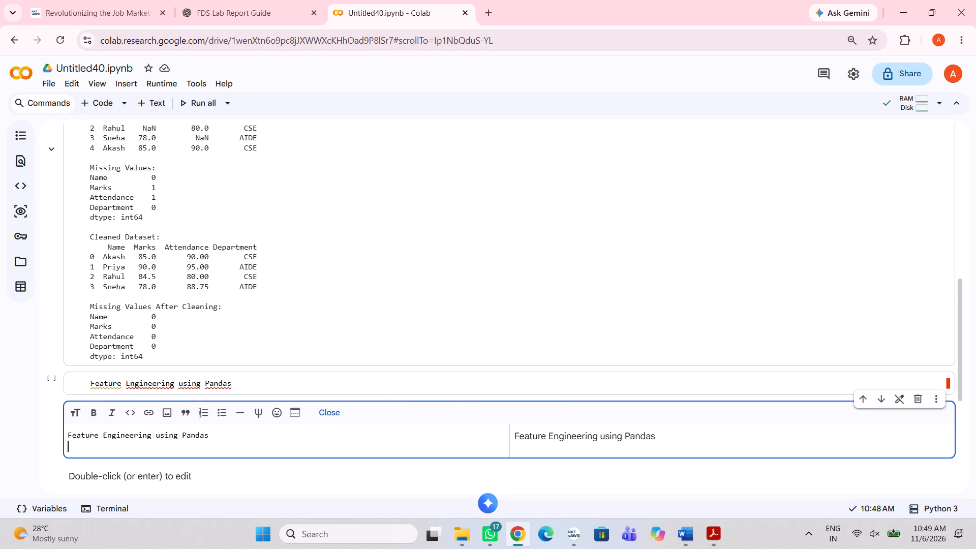
Clear the heading text out of the code cell above the new Feature Engineering text cell.
left_click_drag(240, 382, 128, 382)
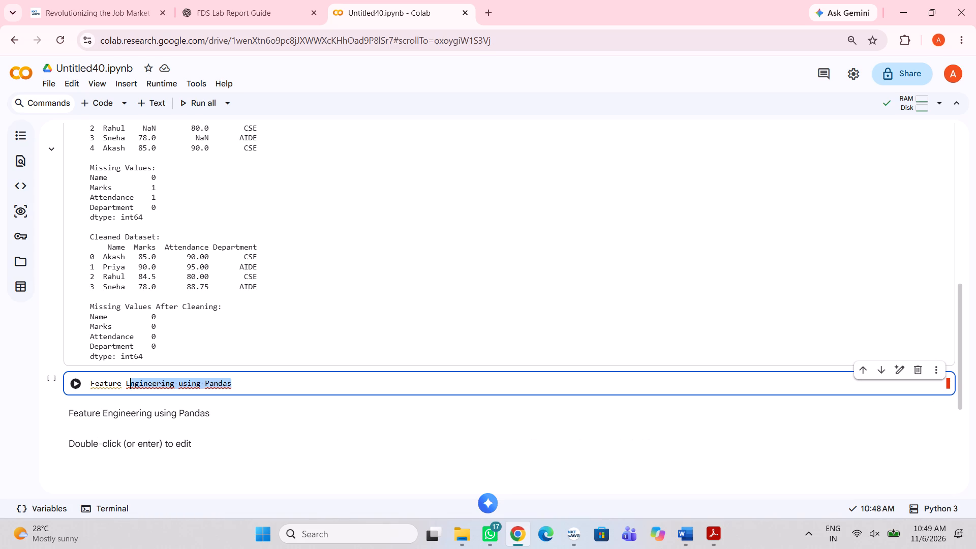
left_click_drag(128, 382, 87, 382)
key("BackSpace")
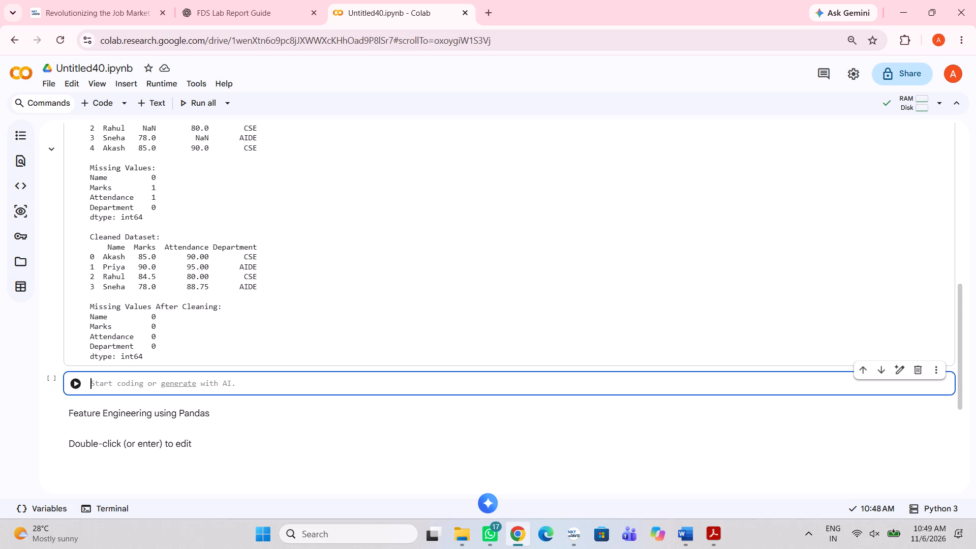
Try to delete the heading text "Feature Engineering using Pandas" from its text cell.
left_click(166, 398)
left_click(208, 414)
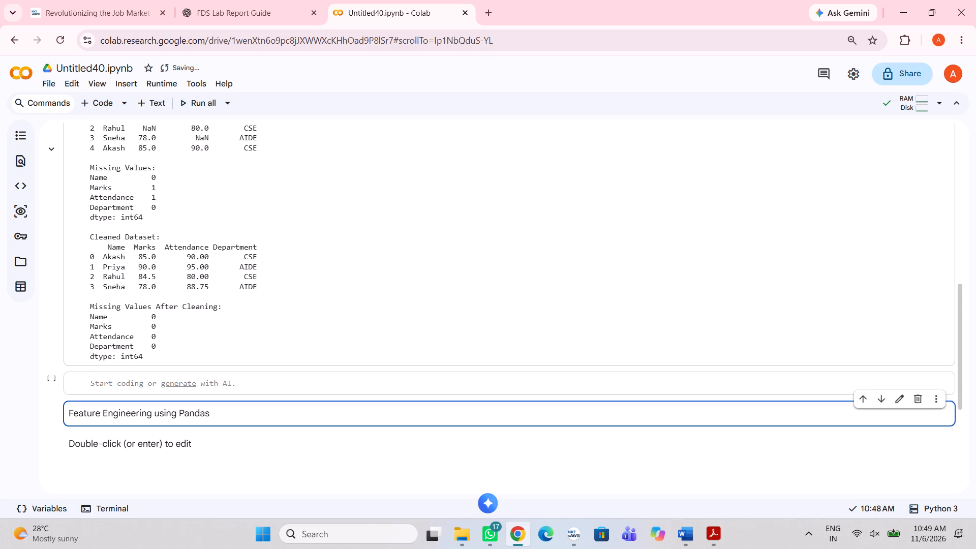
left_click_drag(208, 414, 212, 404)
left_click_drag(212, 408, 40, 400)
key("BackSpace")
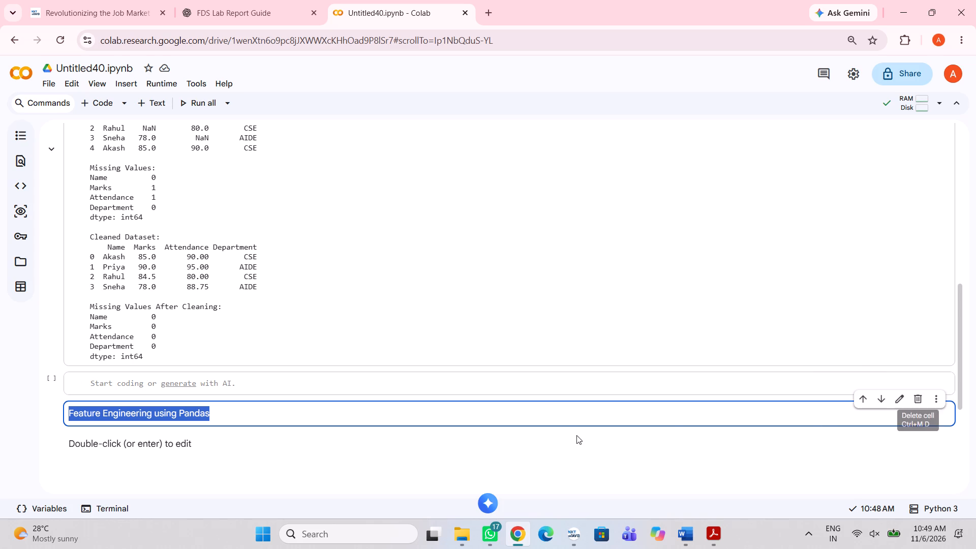
Switch to the FDS Lab Report Guide chat and copy the Python code of section 2, Feature Engineering using Pandas.
left_click(520, 383)
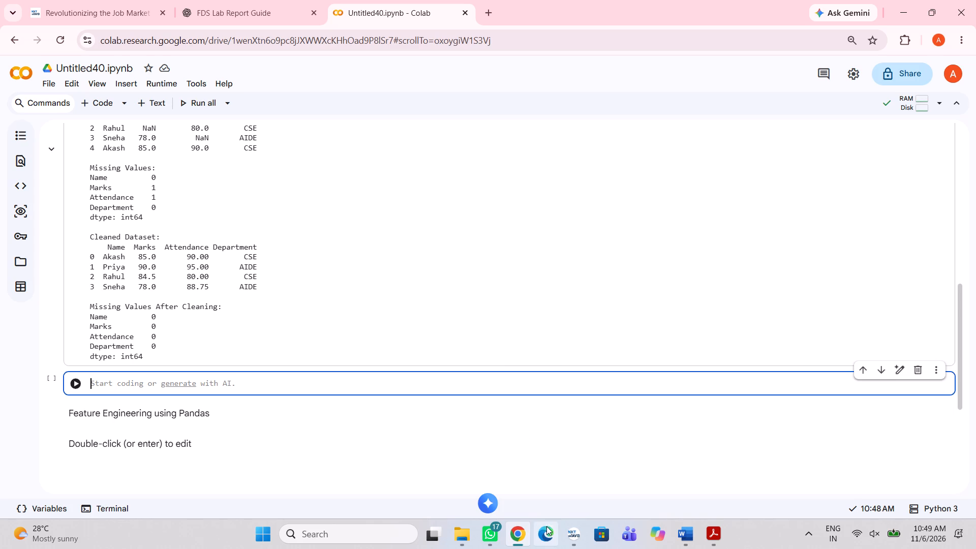
left_click(208, 1)
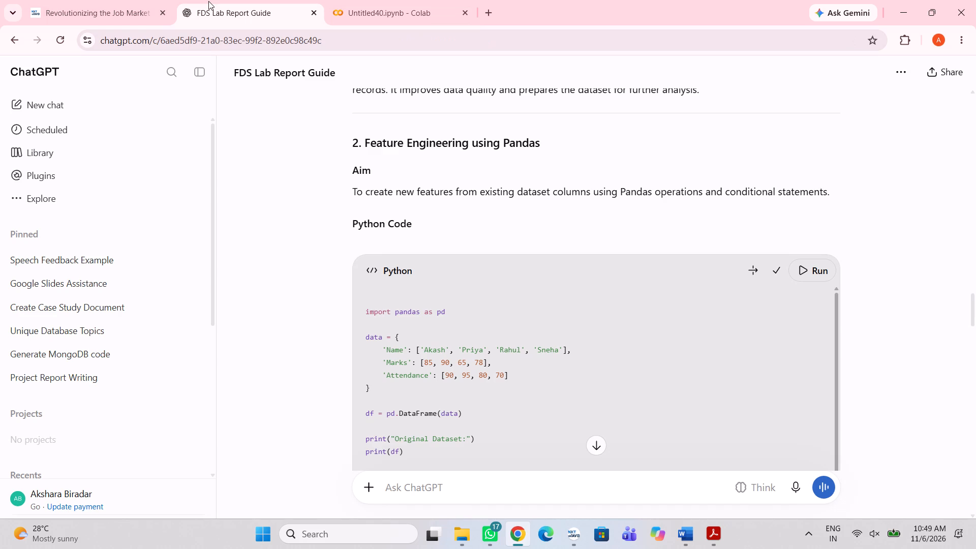
left_click(774, 270)
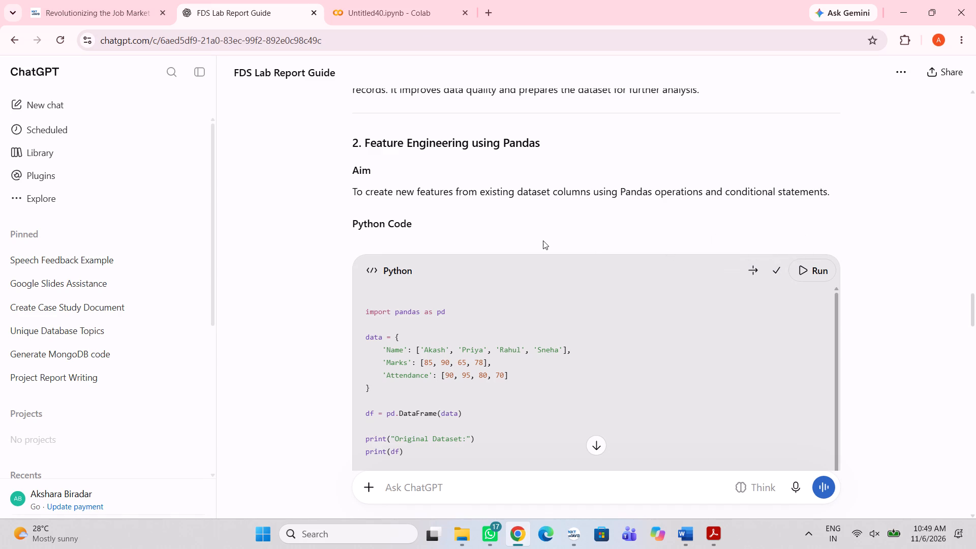
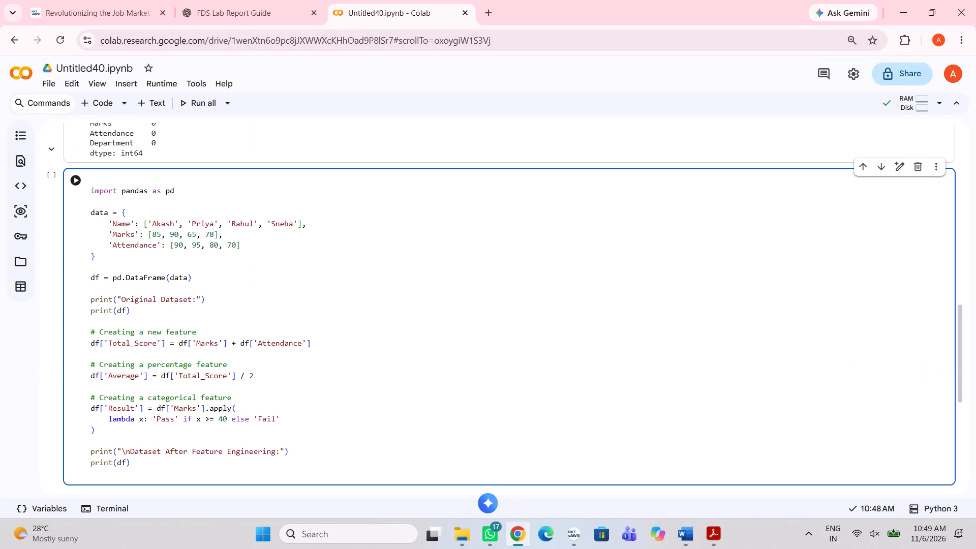
Run the feature engineering code cell that builds the Total_Score, Average and Result columns.
key("shift+Return")
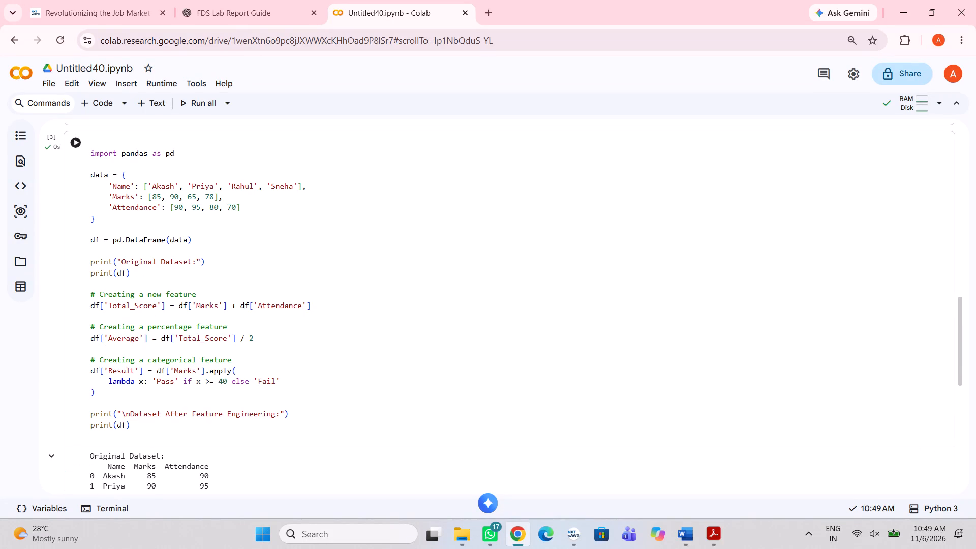
Delete the "Feature Engineering using Pandas" text cell and the empty text cell below the feature engineering output.
scroll(307, 217, "up", 1)
scroll(307, 217, "down", 5)
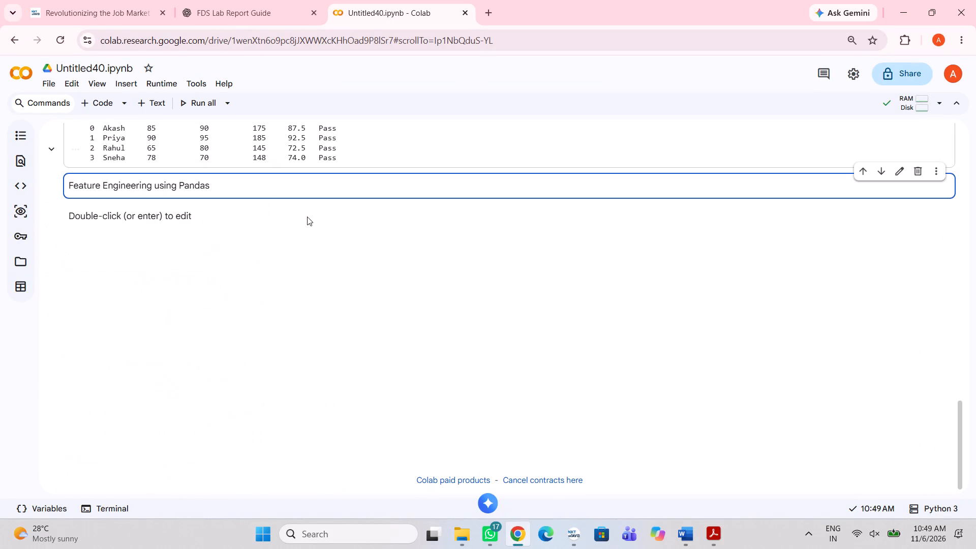
scroll(307, 217, "down", 1)
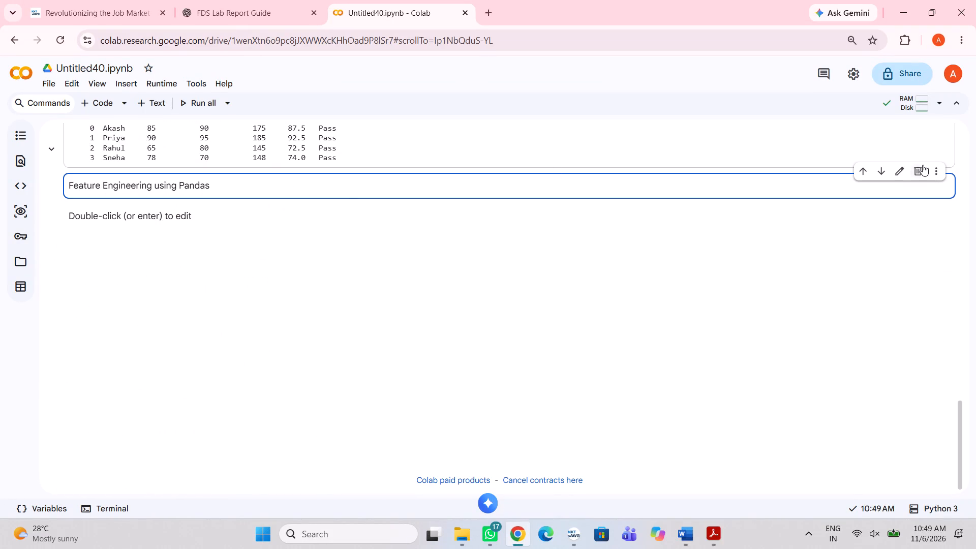
left_click(920, 167)
scroll(613, 205, "up", 3)
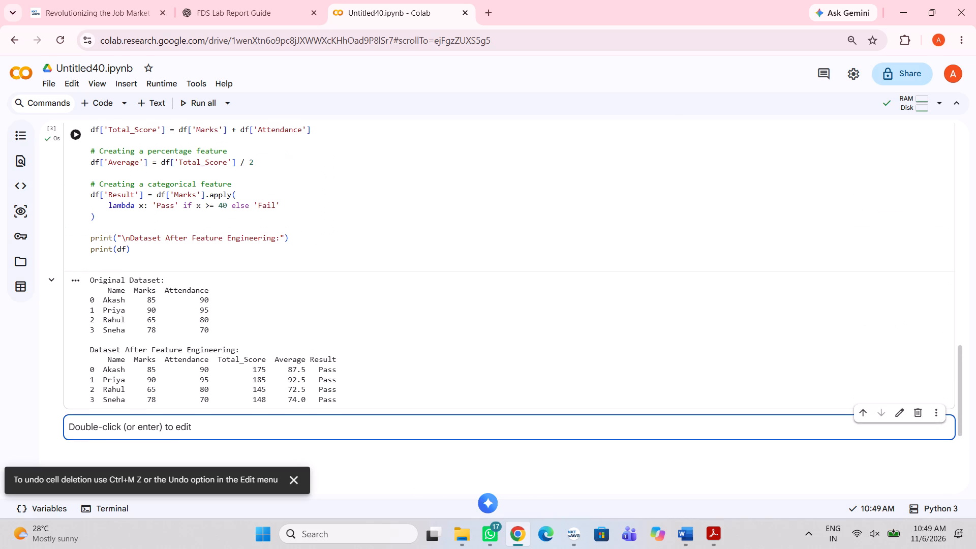
left_click(911, 408)
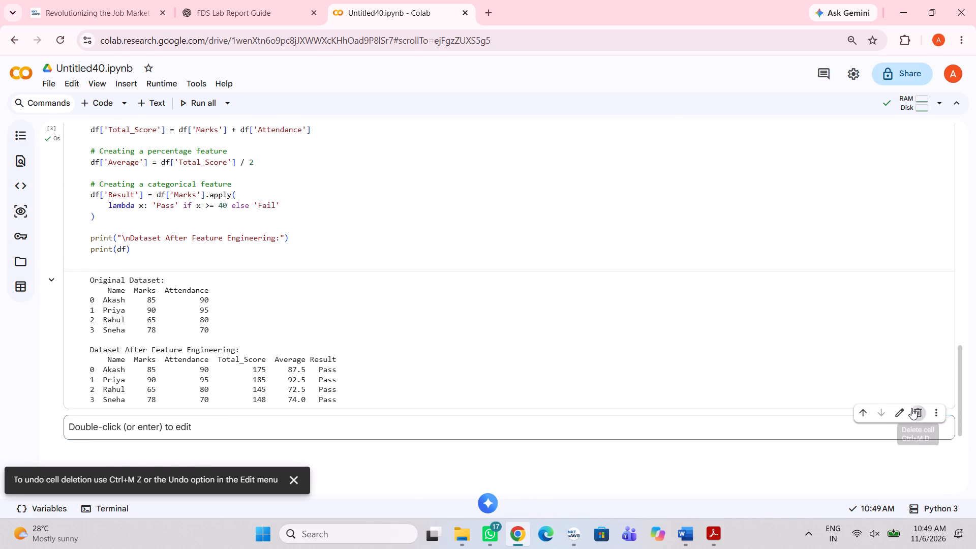
Insert a text cell between the preprocessing output and the feature engineering code cell.
scroll(727, 359, "up", 1)
scroll(523, 380, "up", 1)
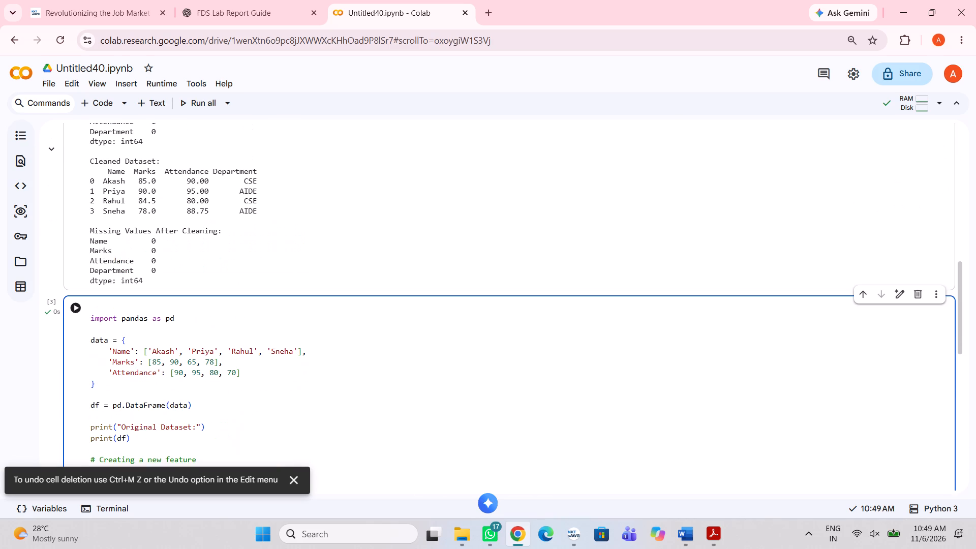
left_click(531, 290)
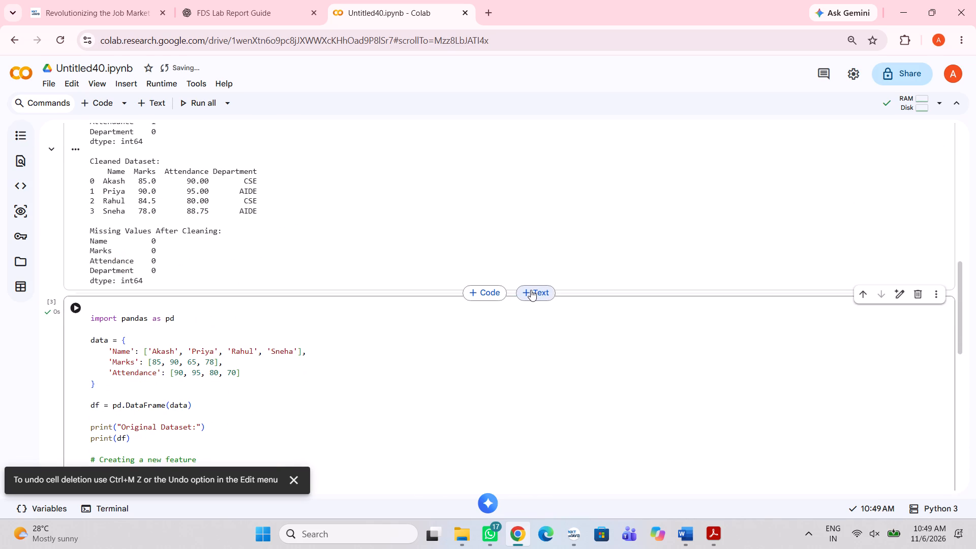
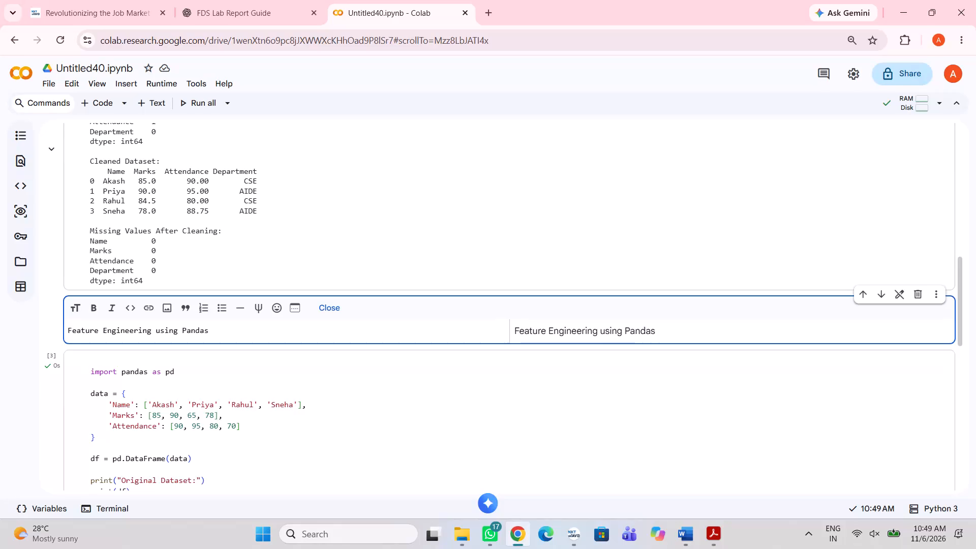
Prefix the Feature Engineering using Pandas text cell with the number "2. " and finish editing it.
left_click(71, 332)
key("Left")
key("2")
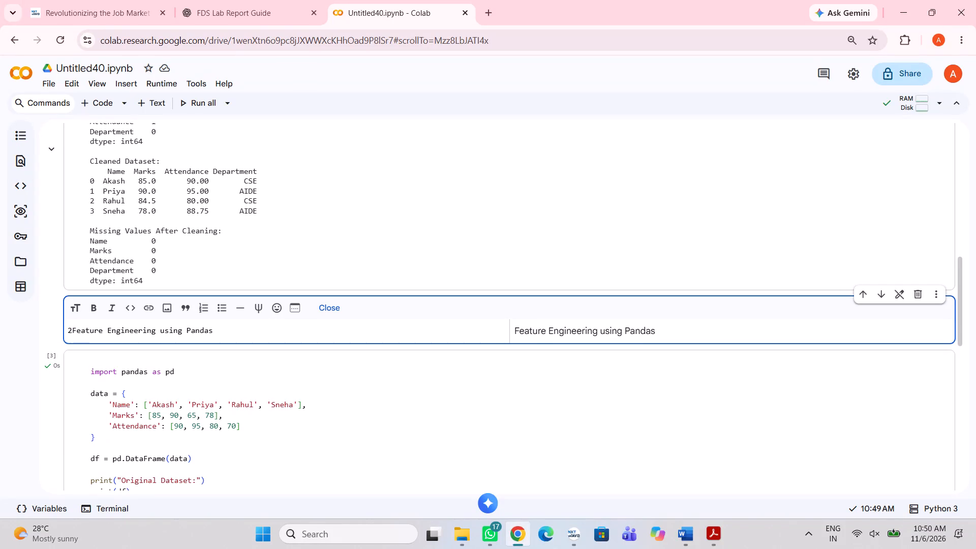
type(".")
key("space")
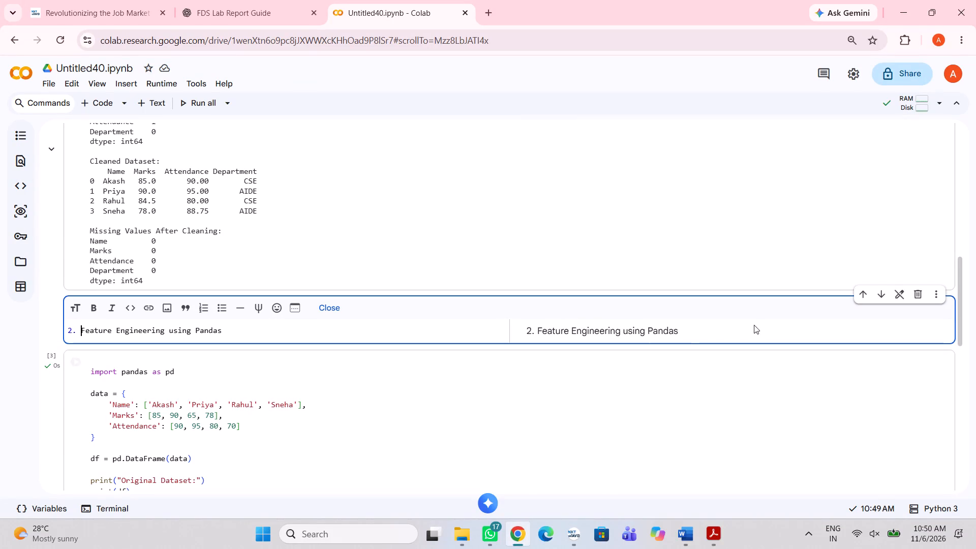
key("Return")
key("BackSpace")
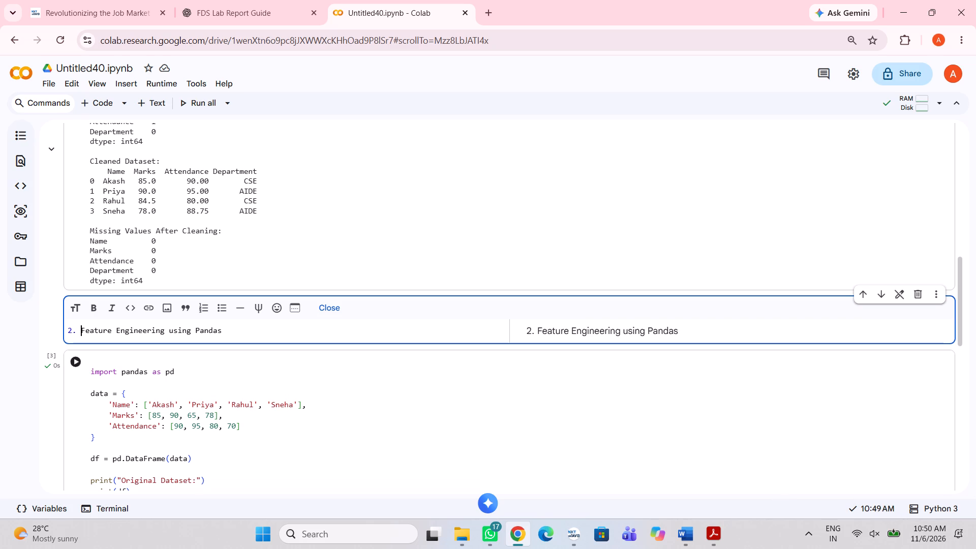
left_click(718, 469)
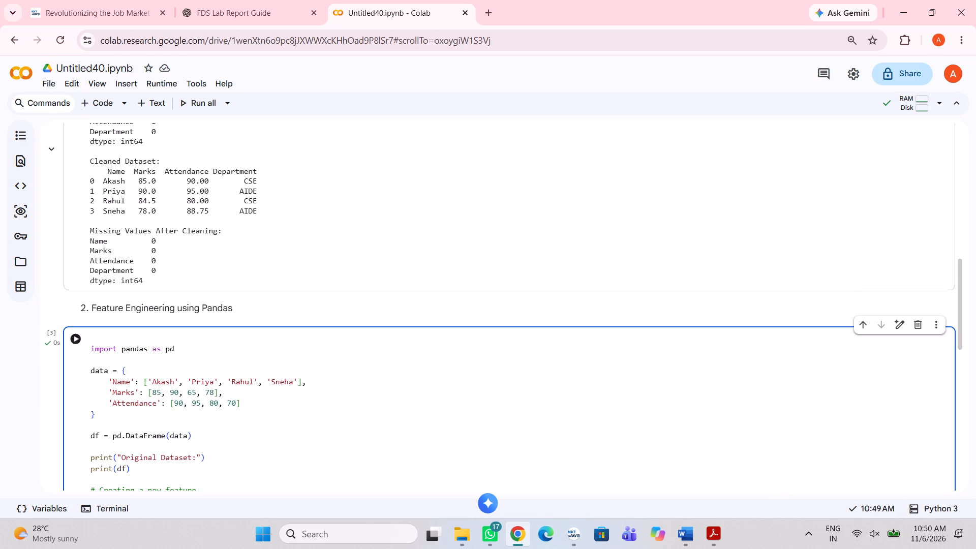
Capture a screen snip of the notebook showing the "2. Feature Engineering using Pandas" heading and its full code cell.
scroll(536, 411, "up", 8)
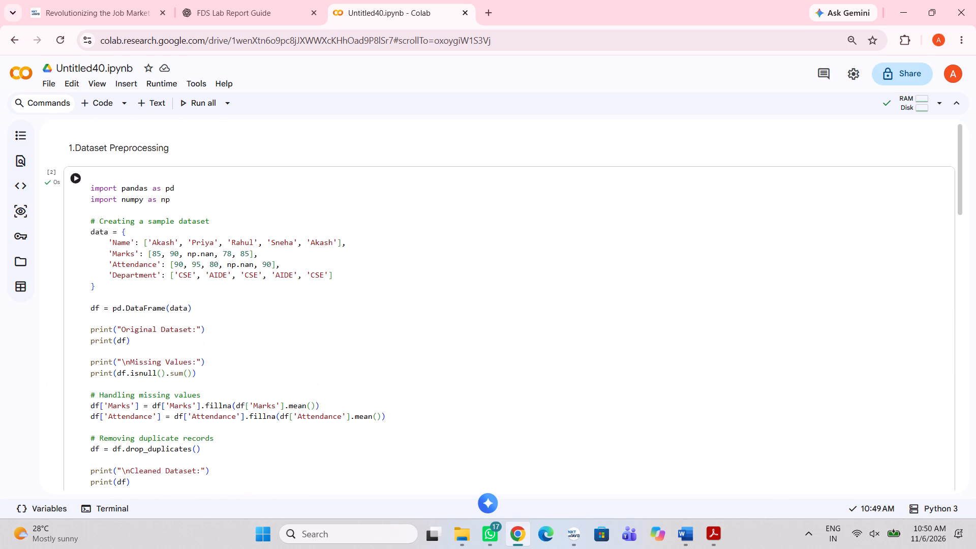
scroll(536, 411, "down", 8)
scroll(536, 411, "up", 2)
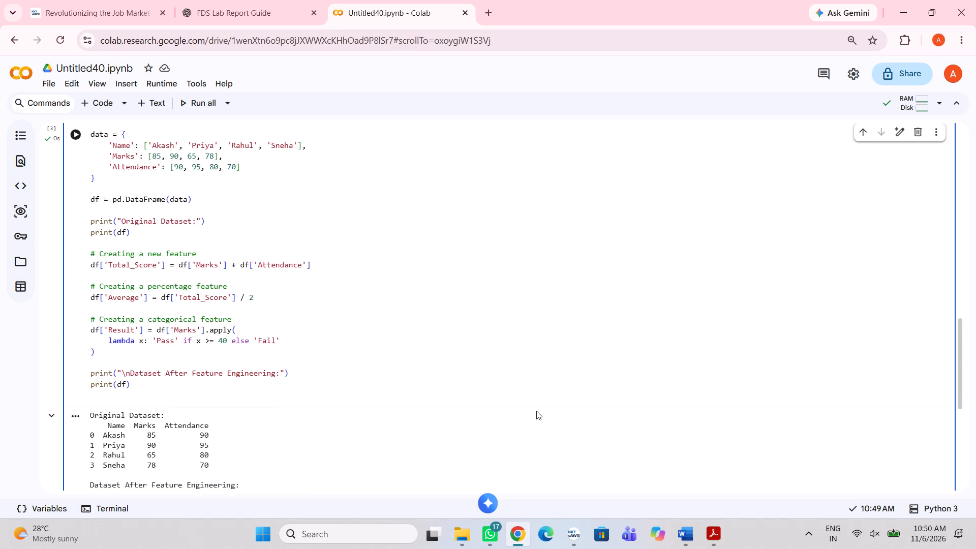
scroll(536, 411, "up", 2)
scroll(536, 411, "down", 1)
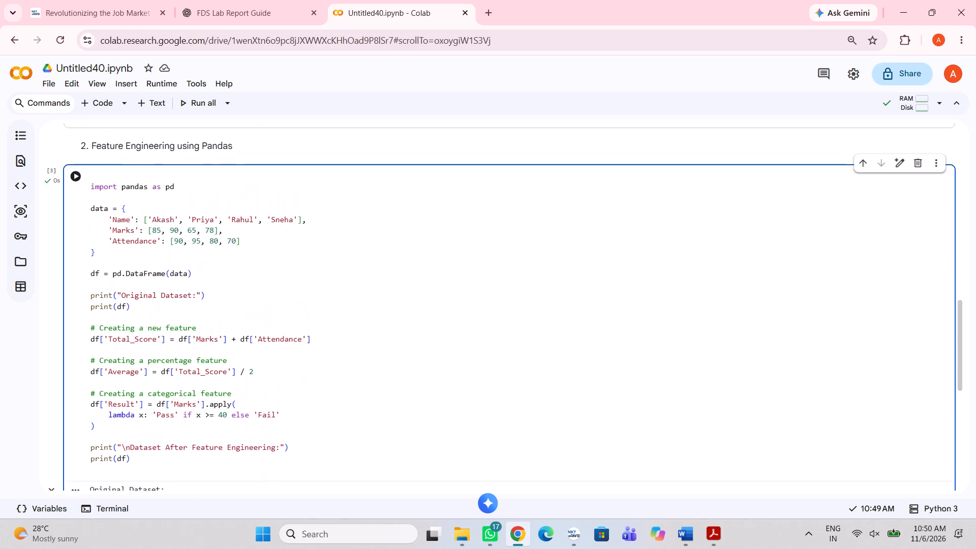
scroll(536, 411, "down", 1)
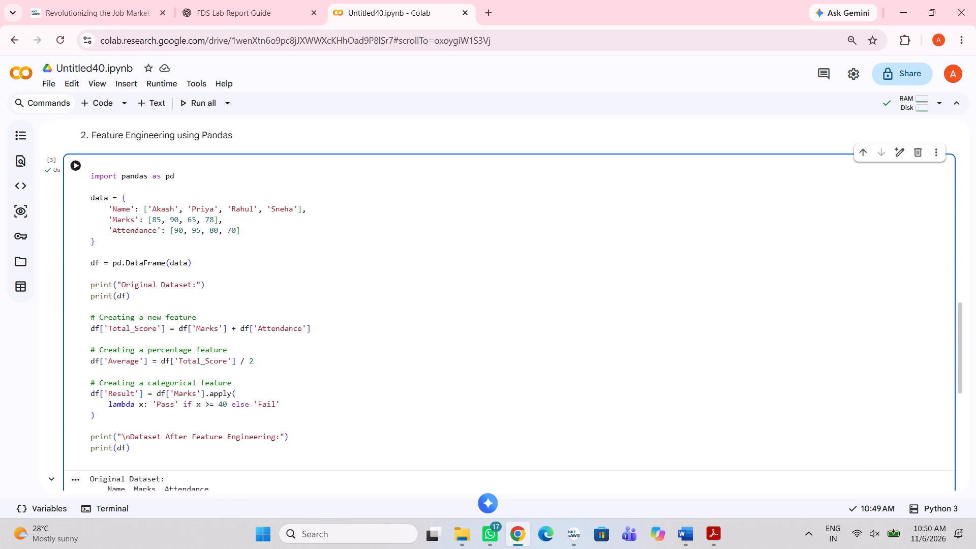
key("Print")
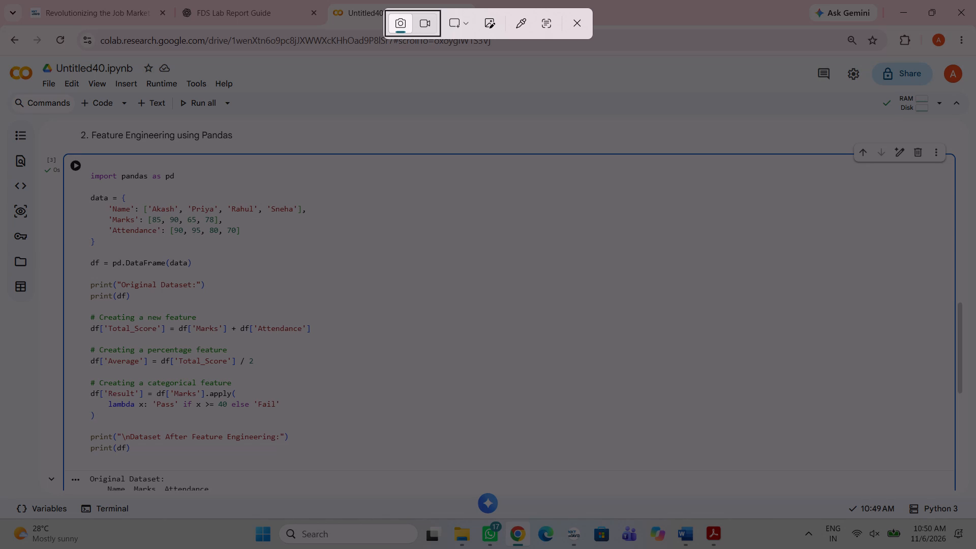
left_click_drag(2, 52, 802, 326)
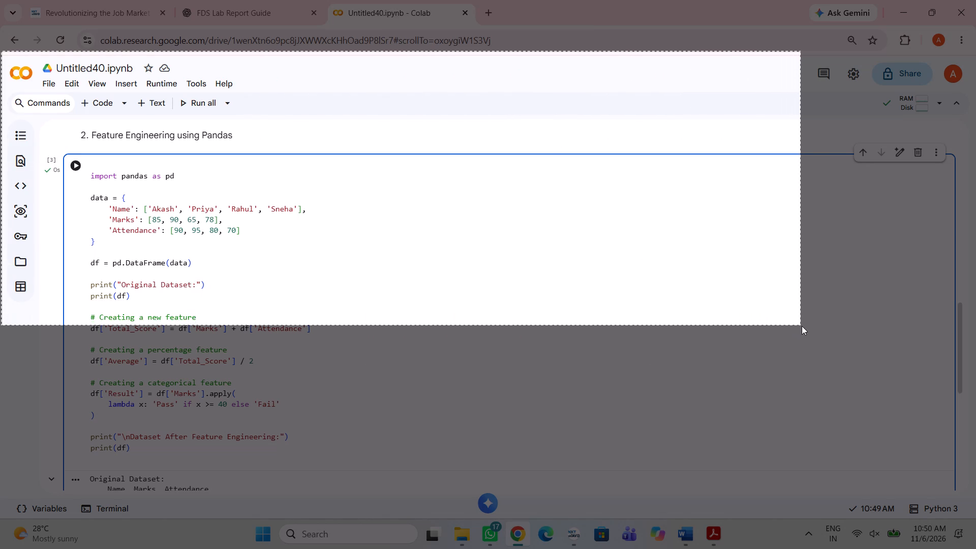
left_click_drag(802, 326, 975, 454)
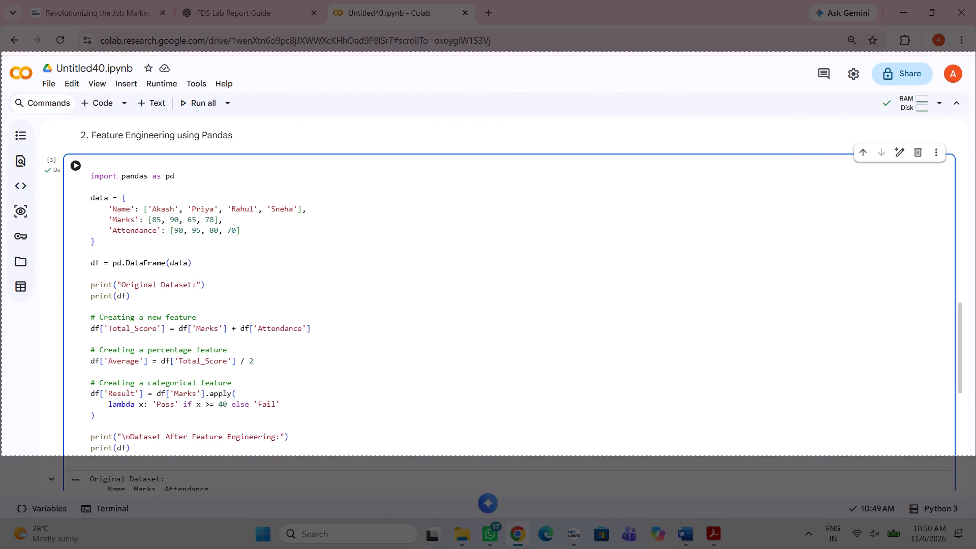
left_click_drag(975, 454, 975, 489)
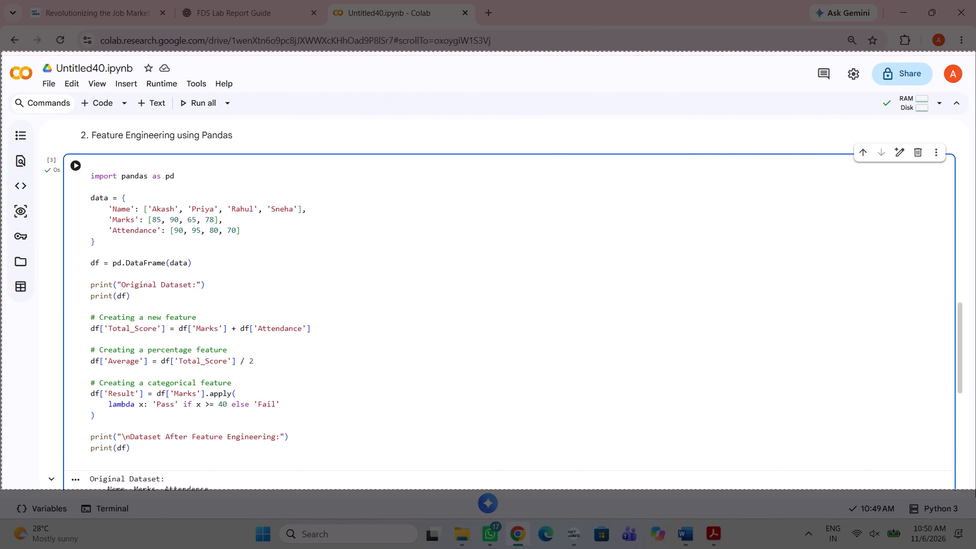
left_click_drag(975, 489, 975, 472)
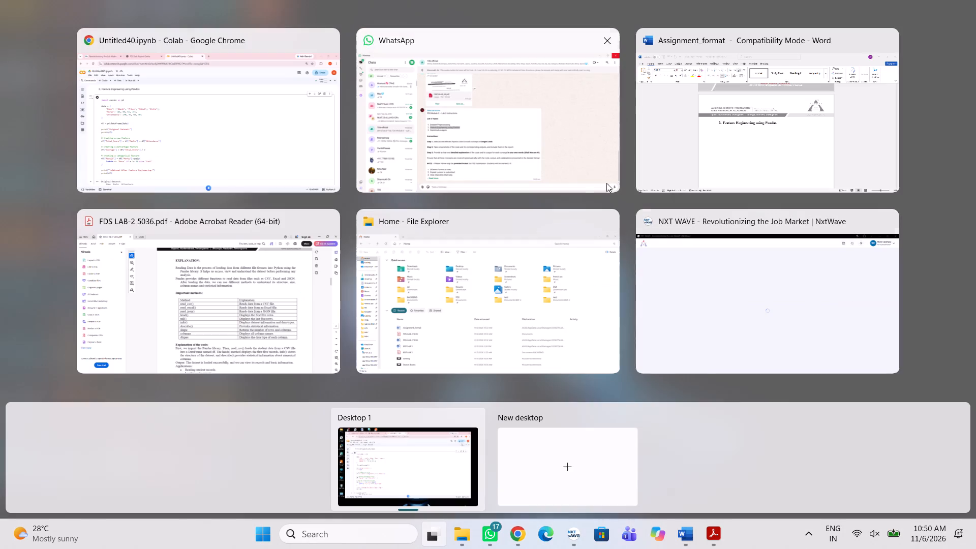
Paste the code snip under the "2. Feature Engineering using Pandas" heading in the Word report and add two line breaks after it.
left_click(751, 169)
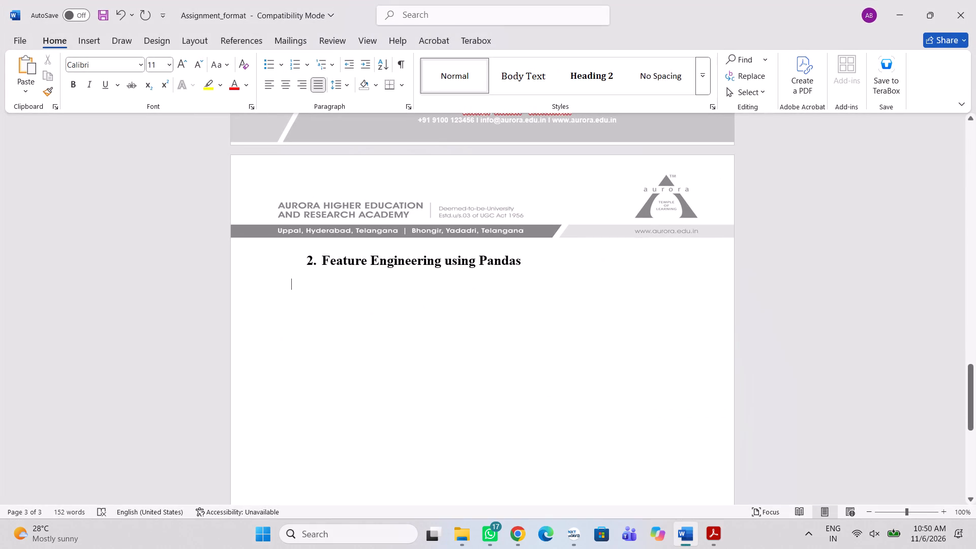
key("ctrl+v")
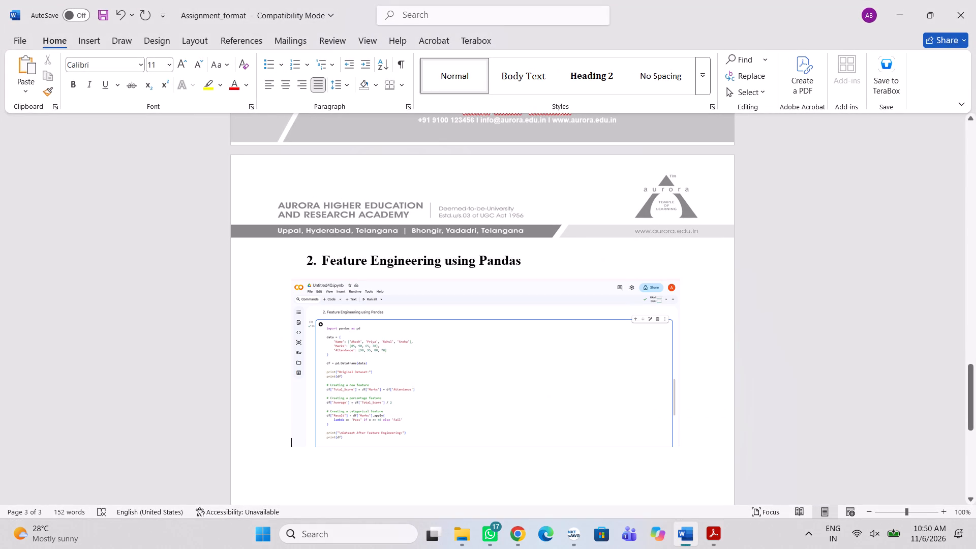
left_click(692, 444)
key("Return")
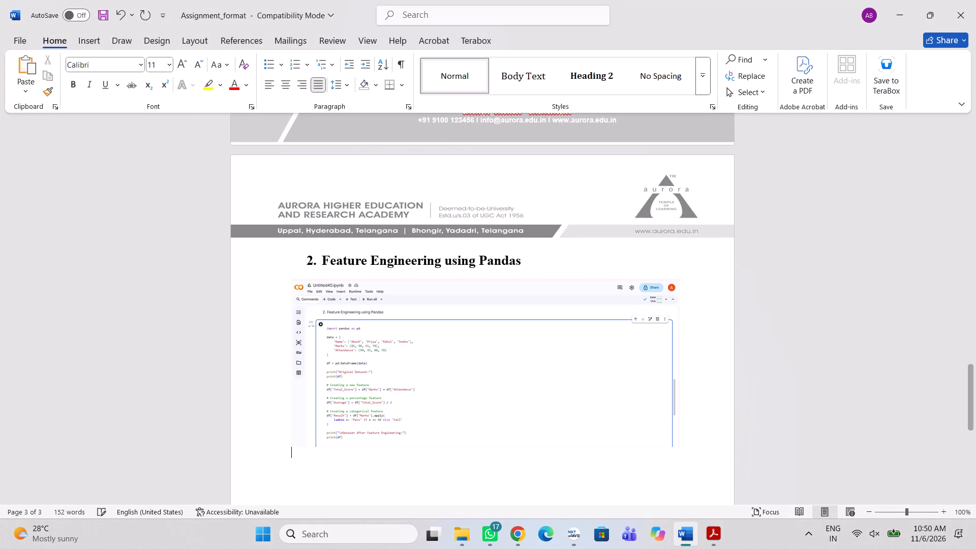
key("Return")
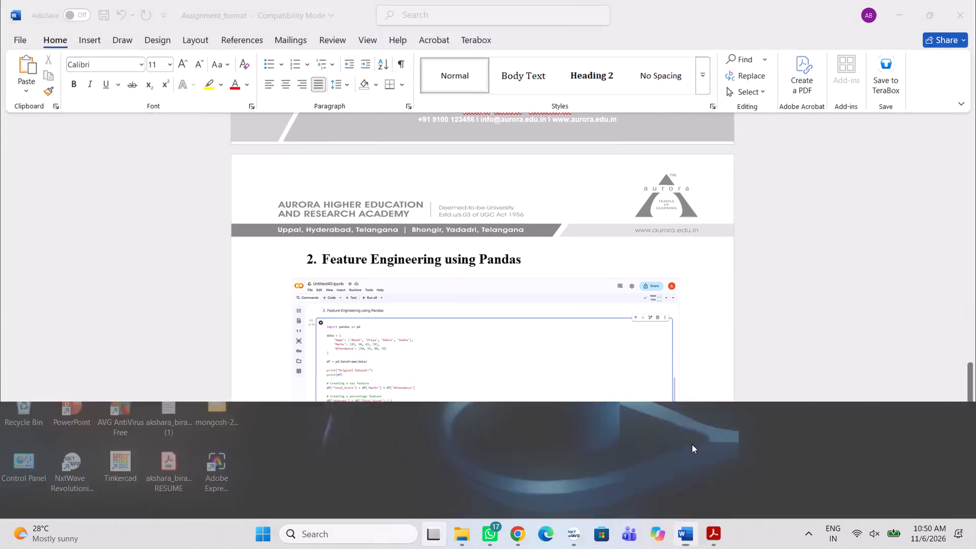
Return to the Colab notebook in Chrome and capture a screen snip of the feature engineering cell's full output.
left_click(603, 163)
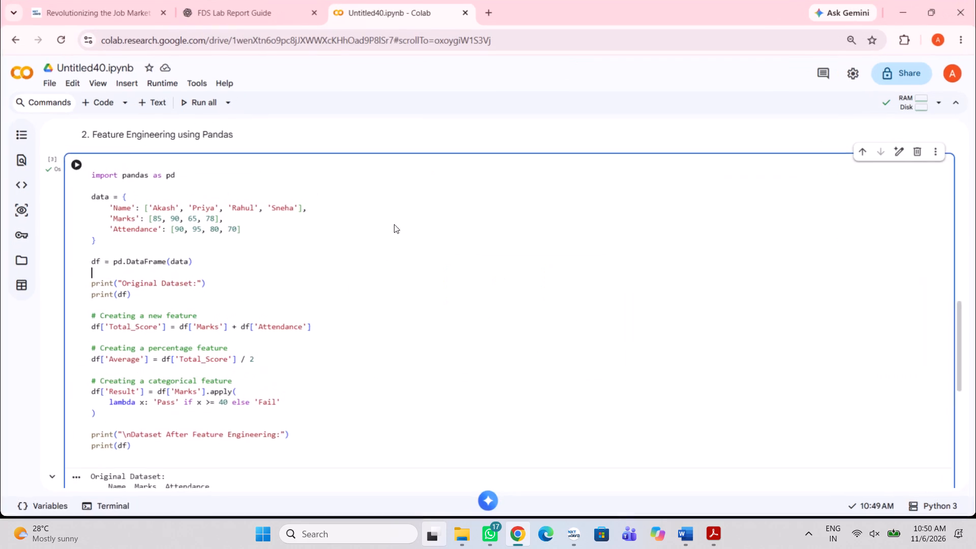
scroll(378, 239, "down", 3)
scroll(378, 239, "up", 1)
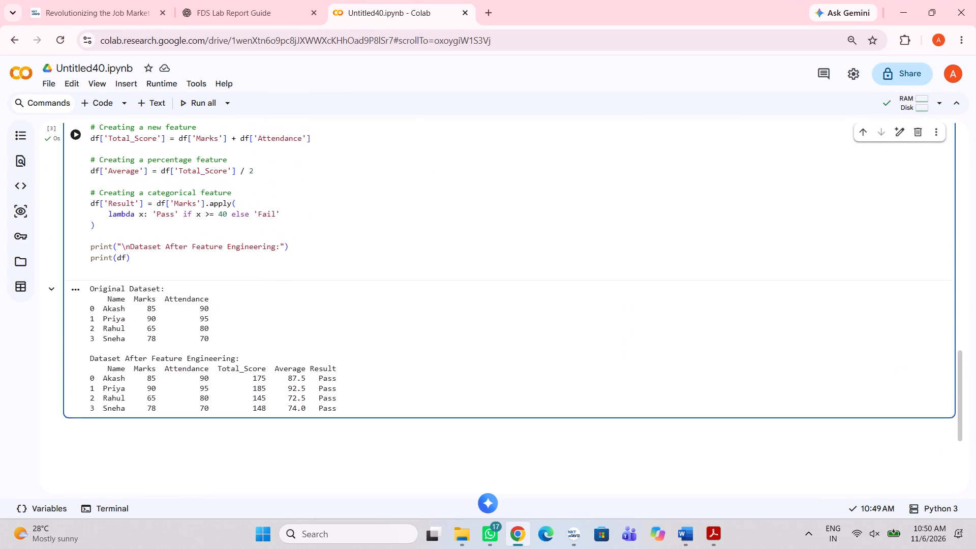
scroll(378, 239, "up", 1)
scroll(378, 239, "down", 1)
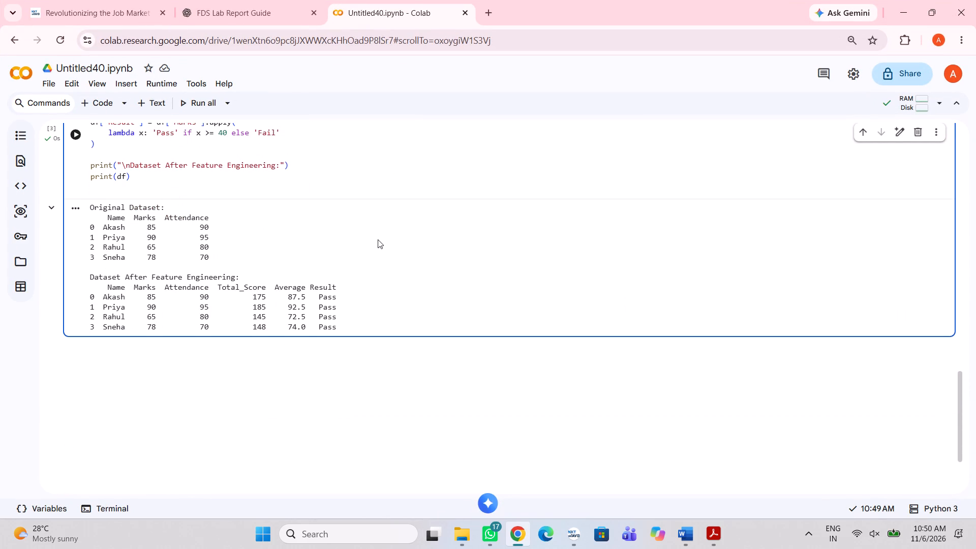
key("Print")
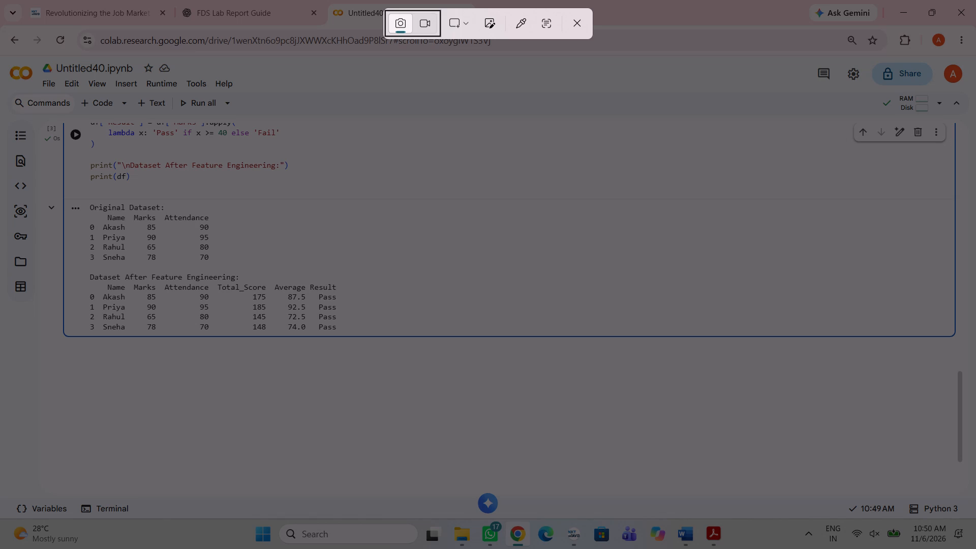
left_click_drag(0, 54, 883, 332)
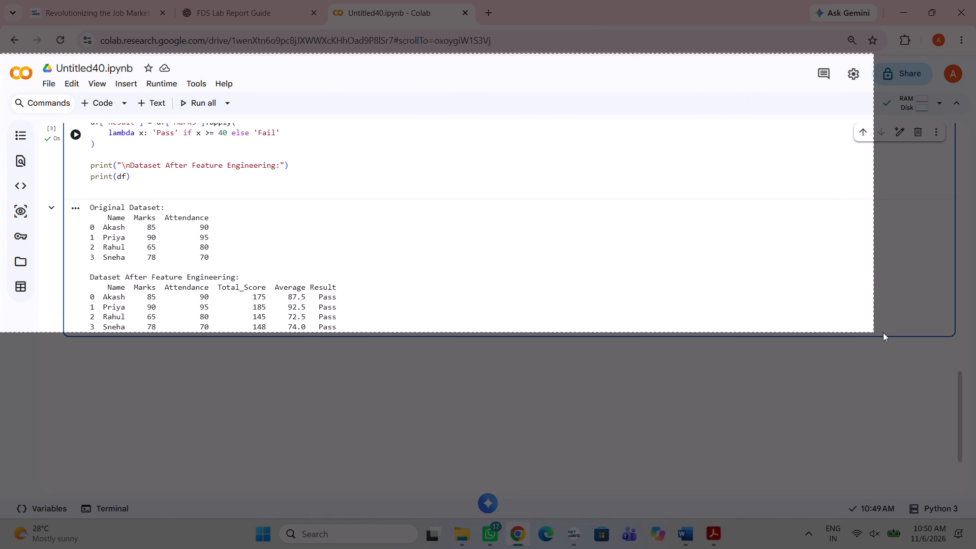
left_click_drag(883, 332, 975, 363)
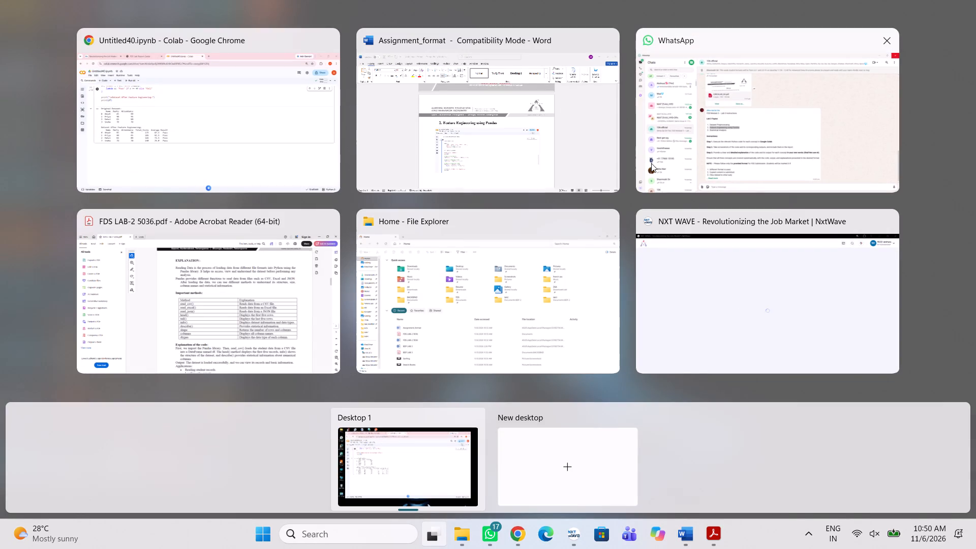
Paste the output snip below the feature engineering code image in the Word report.
left_click(550, 139)
key("ctrl+v")
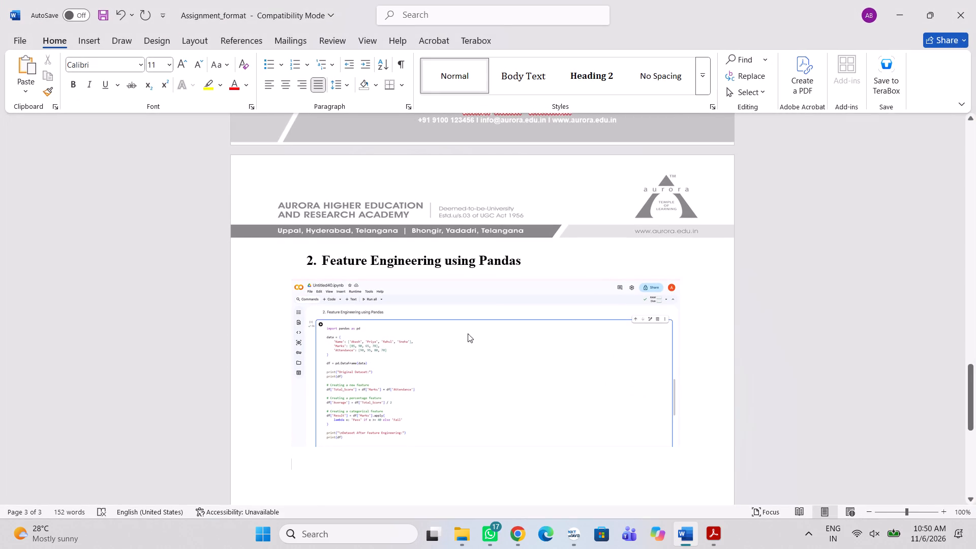
scroll(468, 333, "down", 2)
scroll(468, 333, "up", 1)
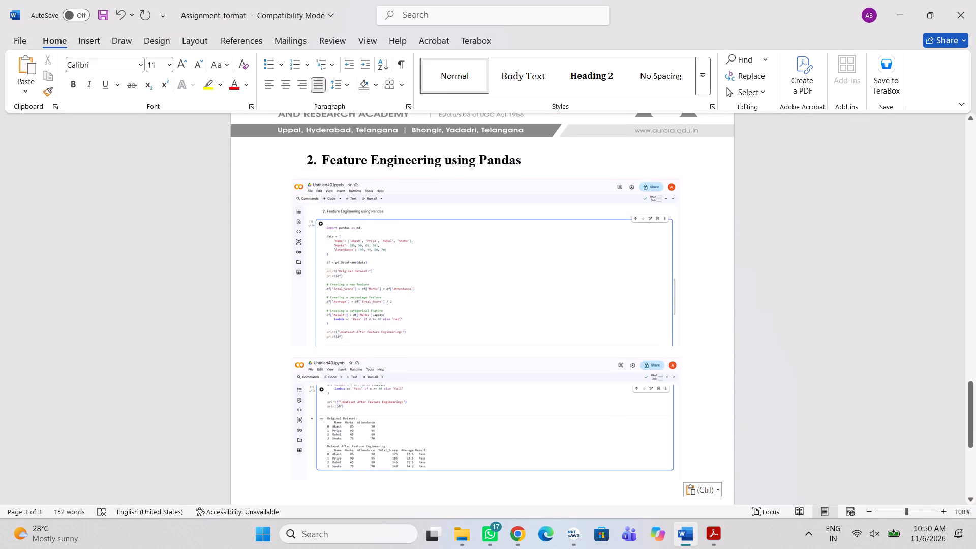
Add four line breaks between the feature engineering code image and the output image.
left_click(692, 348)
key("Return")
key("Return")
key("Return")
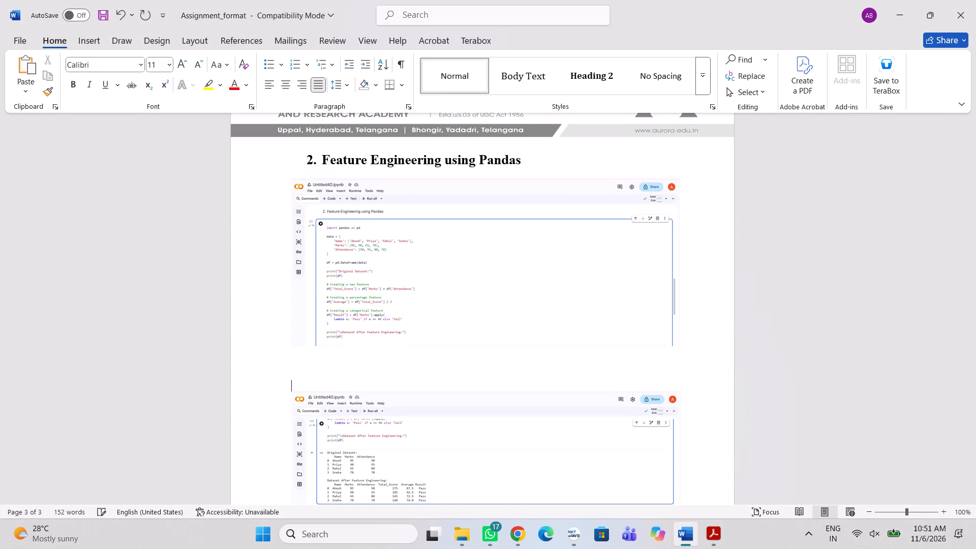
scroll(692, 348, "down", 1)
scroll(692, 348, "up", 1, "ctrl")
scroll(692, 348, "down", 1, "ctrl")
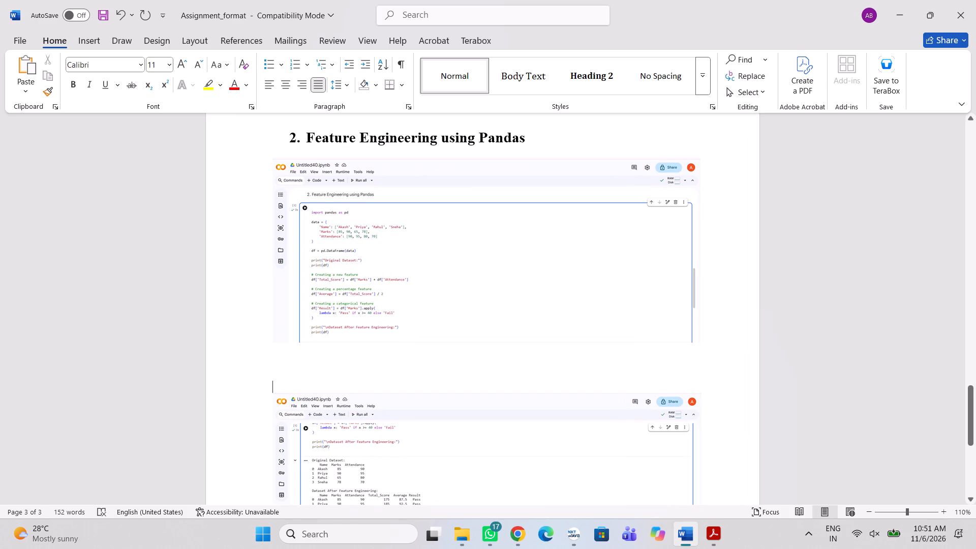
scroll(551, 353, "down", 6)
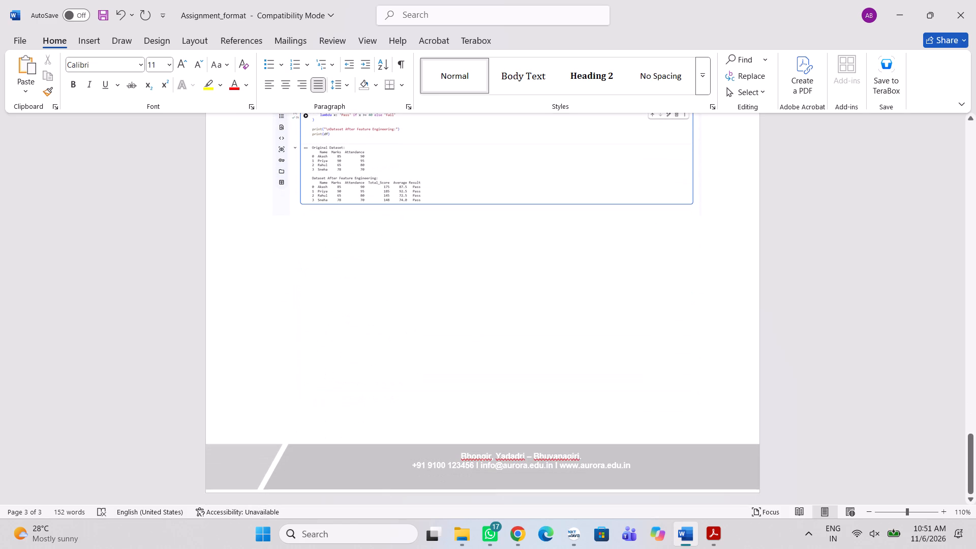
scroll(551, 353, "down", 3)
key("Return")
key("Return")
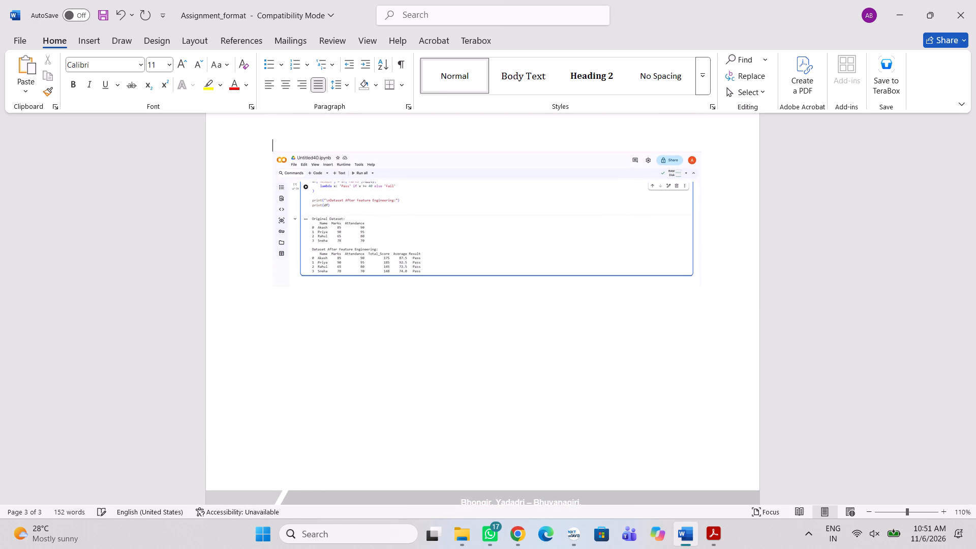
key("BackSpace")
scroll(551, 353, "up", 1)
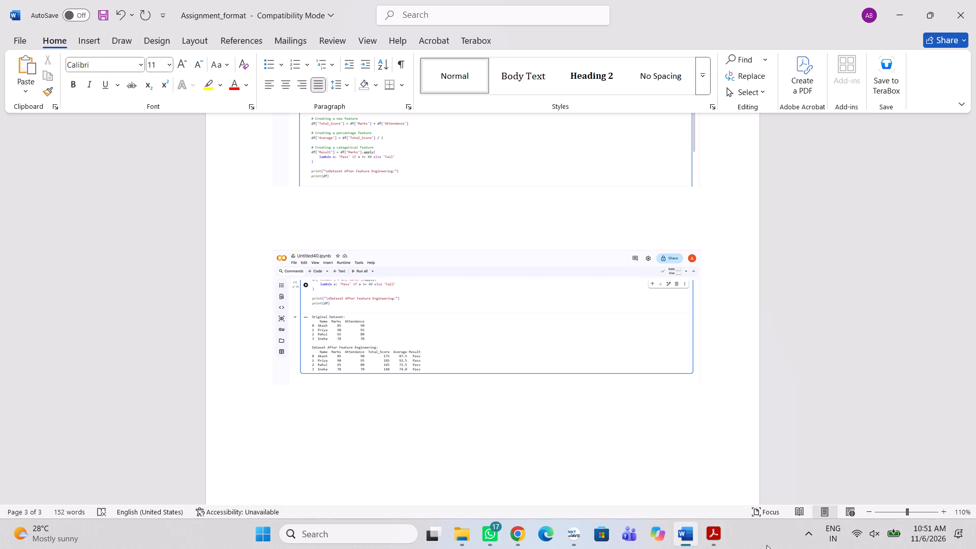
Add 18 line breaks after the feature engineering output image.
left_click(587, 405)
left_click(725, 384)
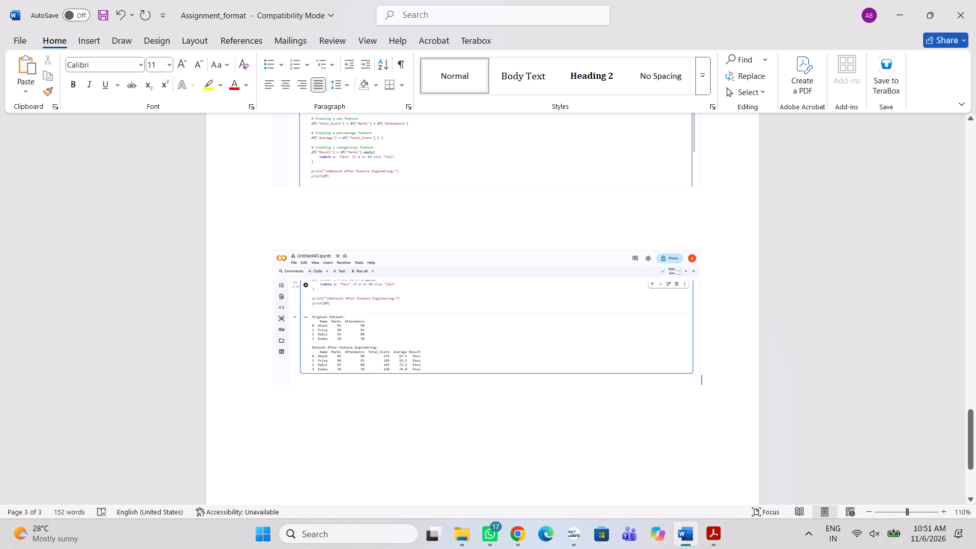
key("Return")
key("Return")
key("Return")
key("Return")
key("Return")
key("Return")
key("Return")
key("Return")
key("Return")
key("Return")
key("Return")
key("Return")
key("Return")
key("Return")
key("Return")
key("Return")
key("Return")
key("Return")
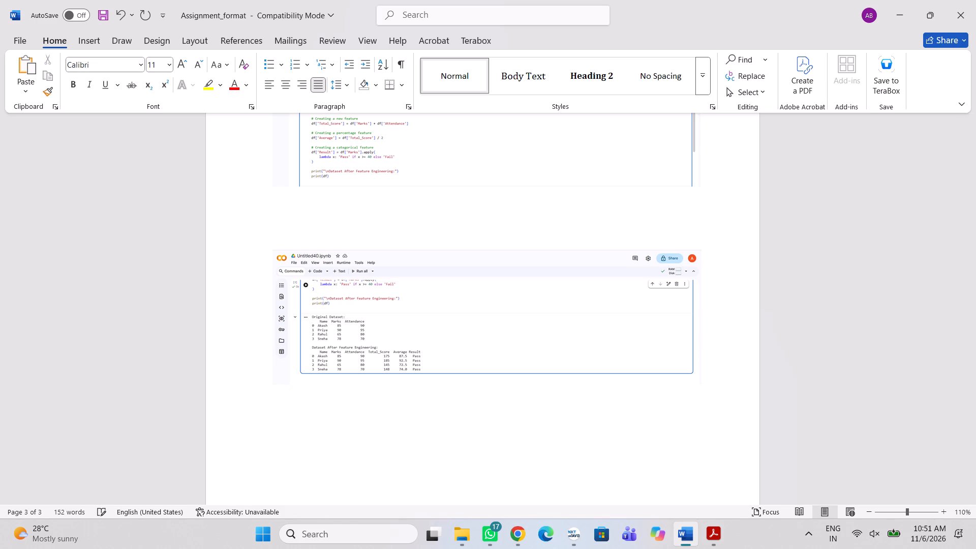
key("Return")
key("BackSpace")
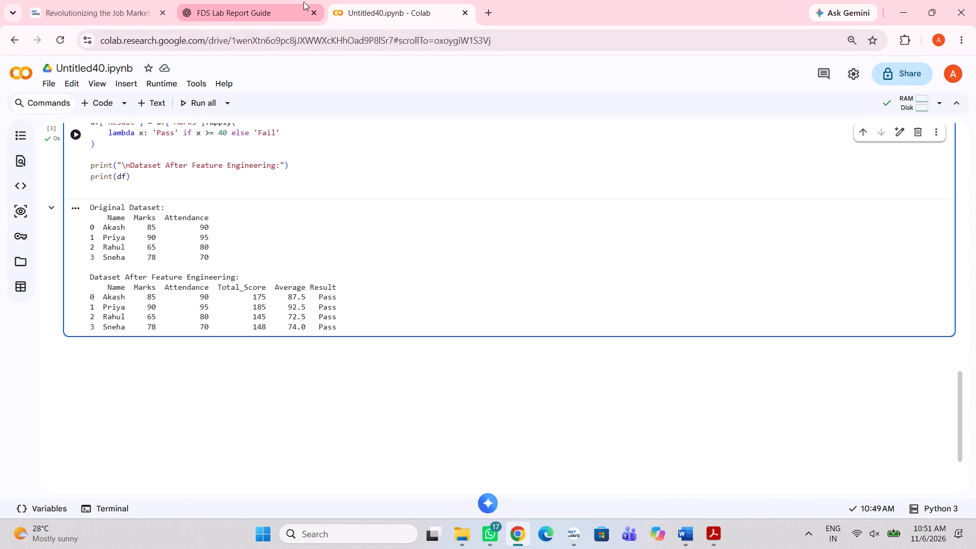
Copy the feature engineering Explanation of Code and Explanation of Output sections from the FDS Lab Report Guide chat in ChatGPT.
left_click(303, 2)
scroll(541, 224, "down", 5)
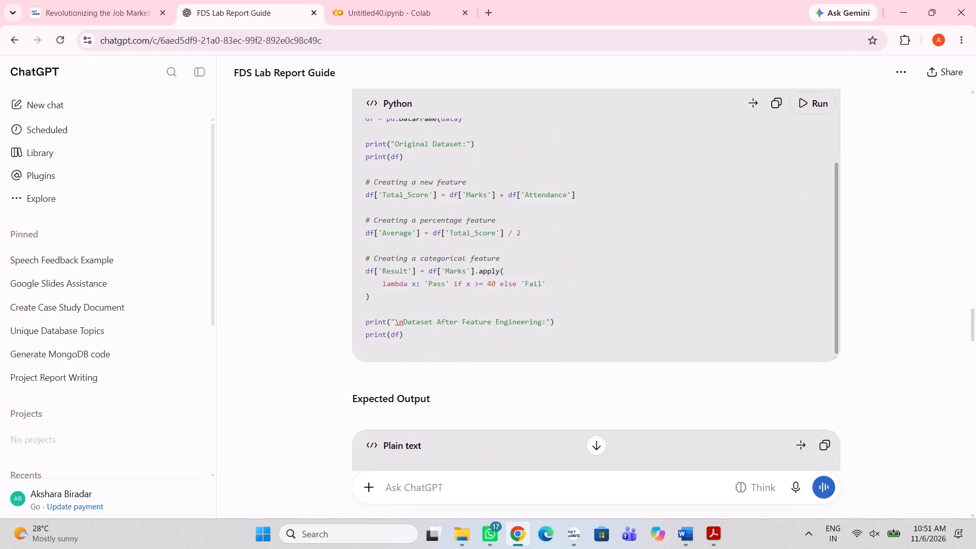
scroll(541, 224, "down", 5)
scroll(541, 224, "up", 2)
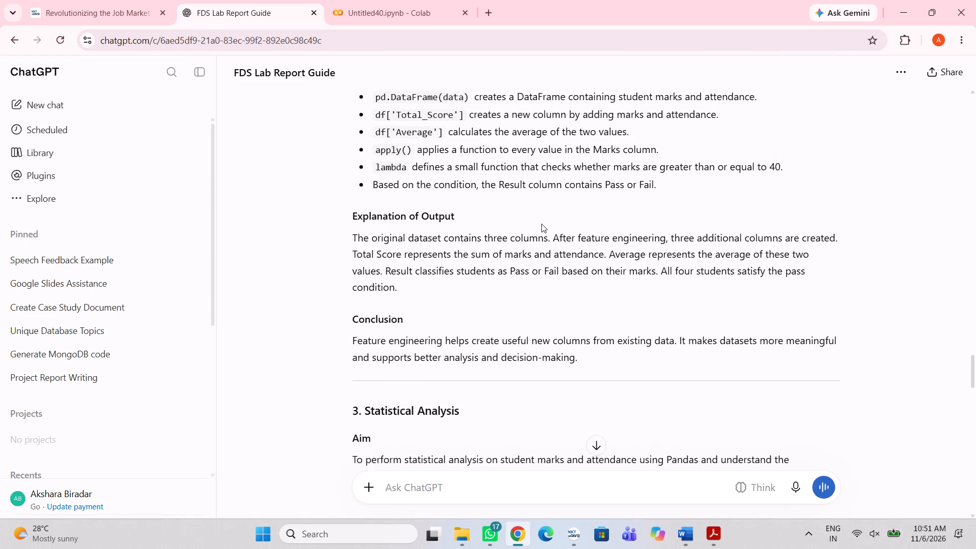
scroll(541, 224, "up", 4)
scroll(541, 224, "down", 1)
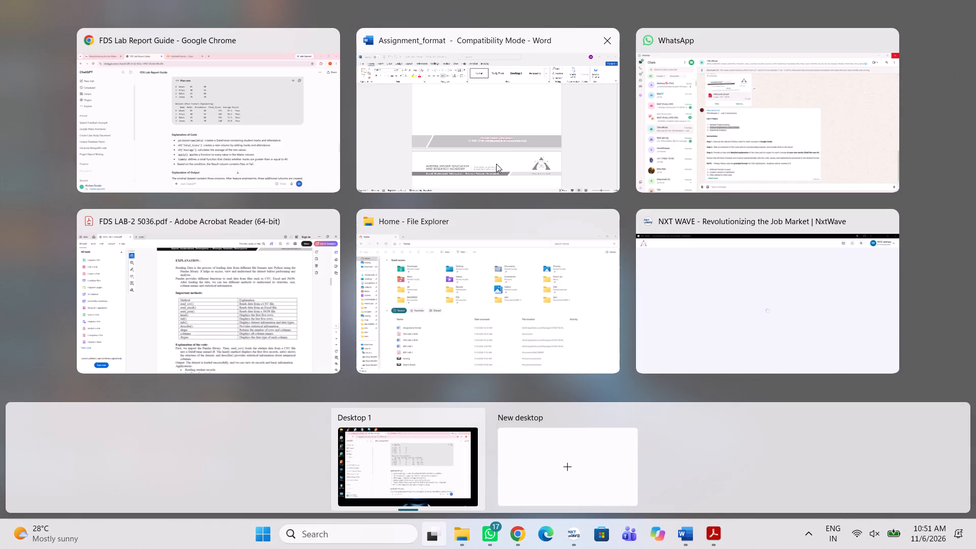
left_click(496, 164)
scroll(496, 164, "up", 2)
scroll(496, 164, "down", 3)
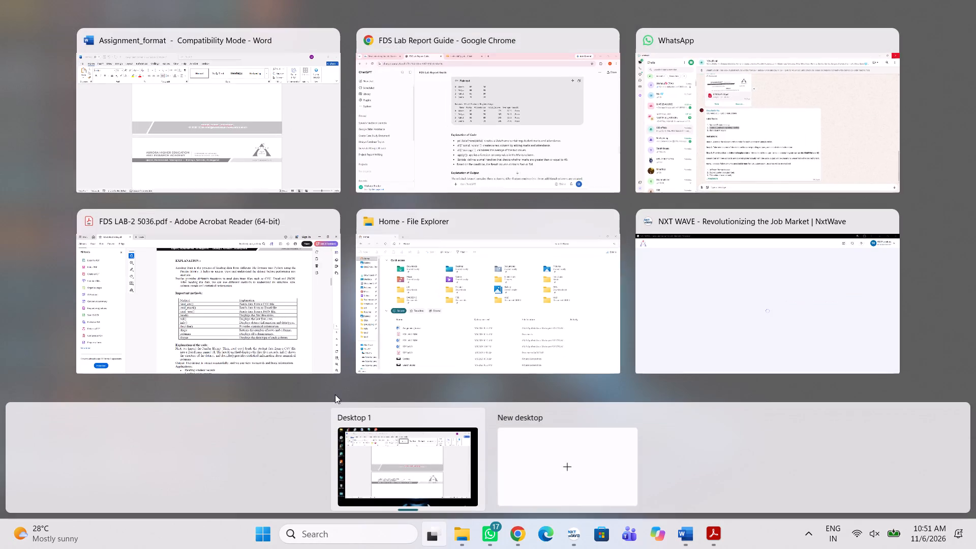
left_click(481, 147)
scroll(481, 147, "down", 1)
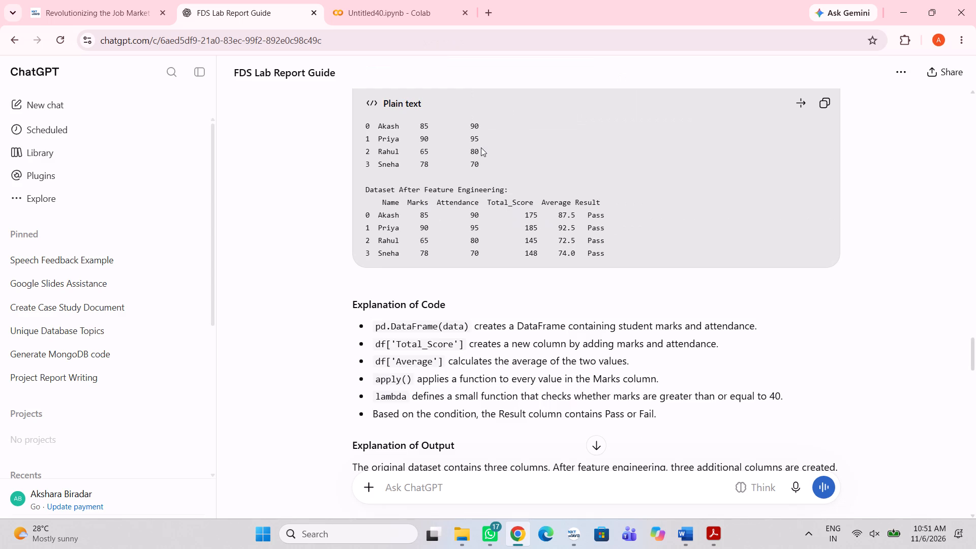
scroll(481, 147, "down", 1)
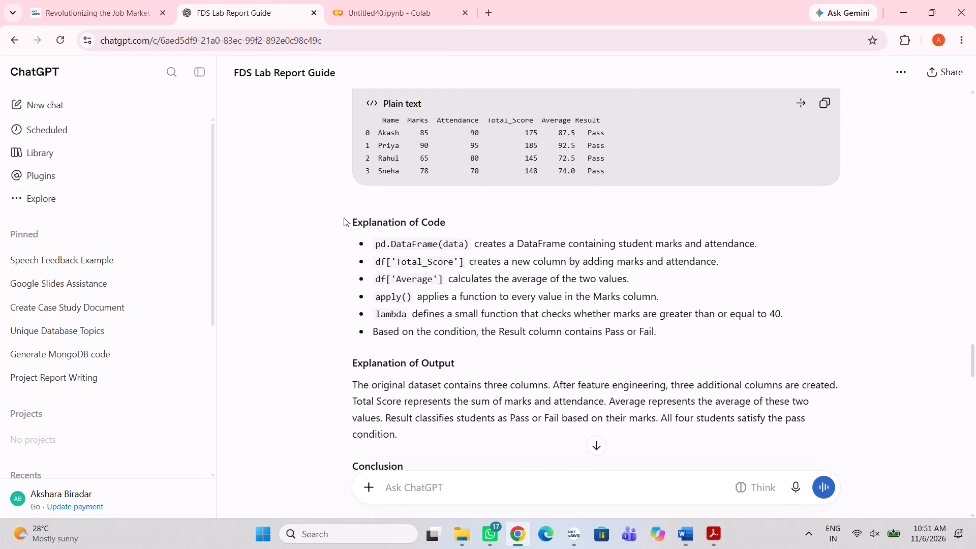
left_click_drag(352, 211, 422, 454)
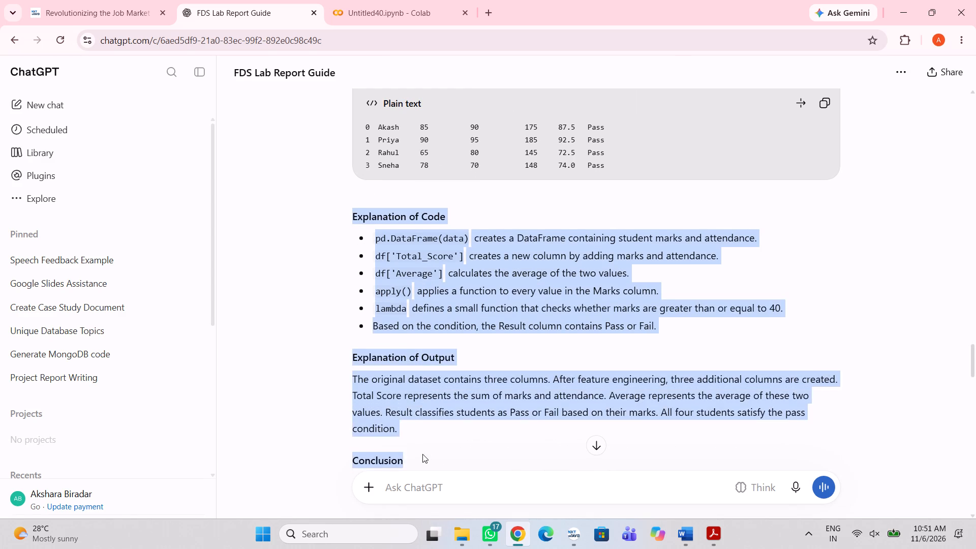
left_click_drag(422, 454, 406, 325)
key("ctrl+c")
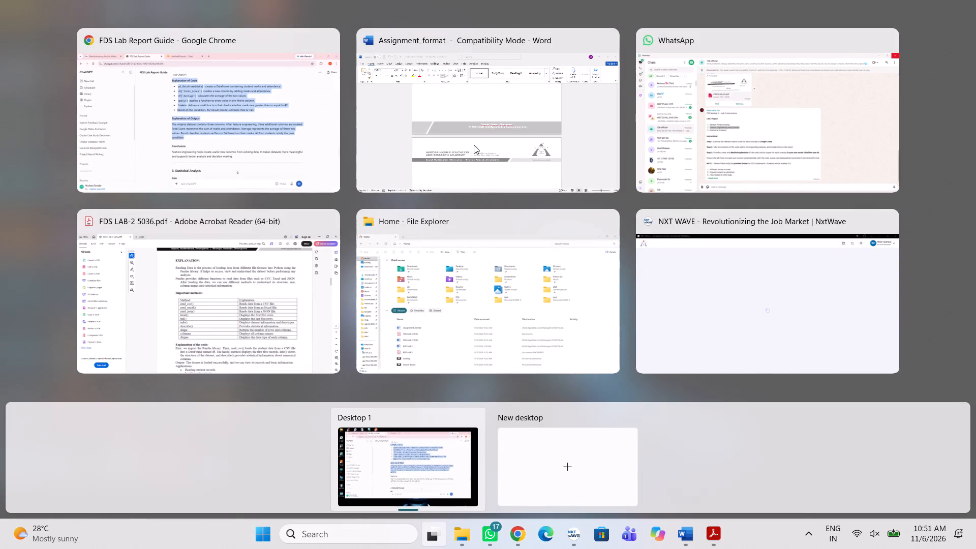
Switch to the Word report and paste the copied code and output explanations after the feature engineering output image.
left_click(476, 145)
key("ctrl+v")
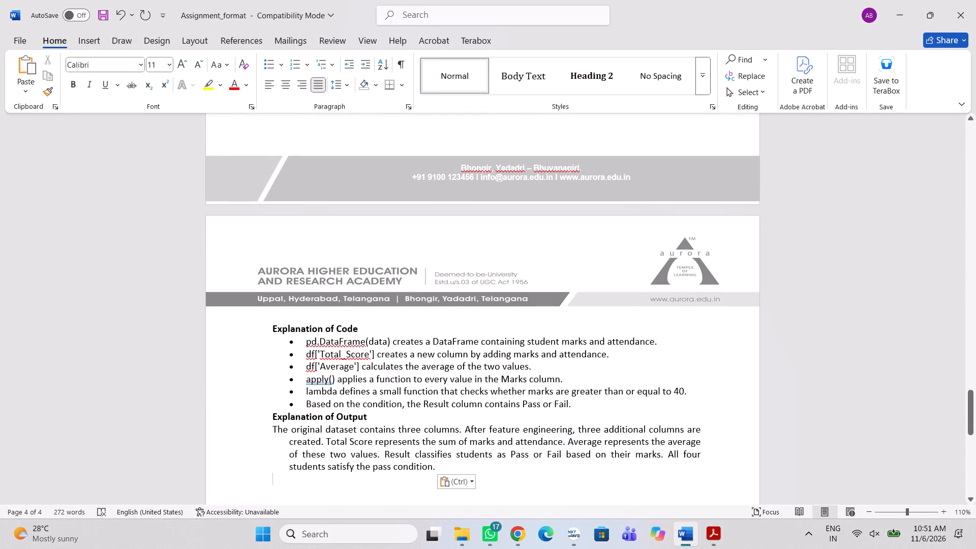
Set the "Explanation of Code" heading's font size to 16.
left_click_drag(359, 327, 291, 328)
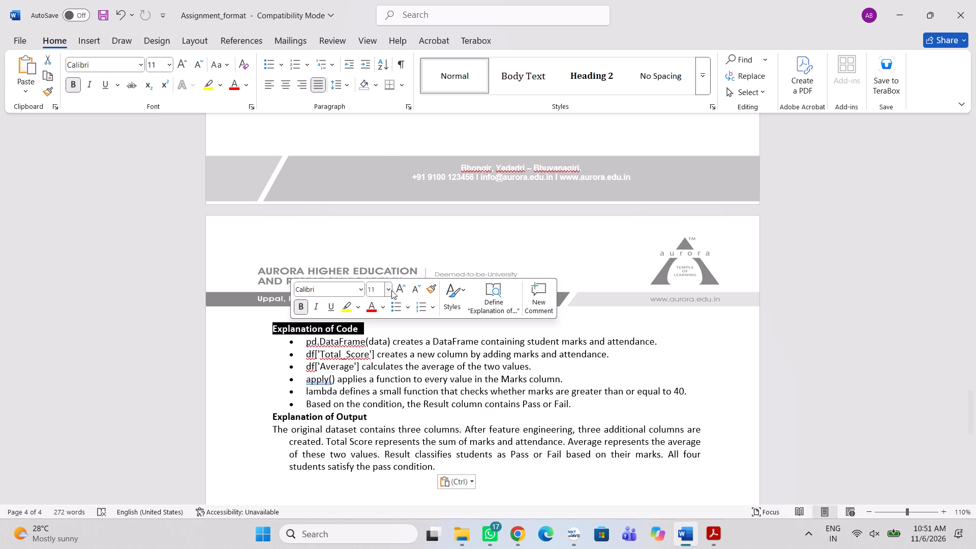
left_click(391, 290)
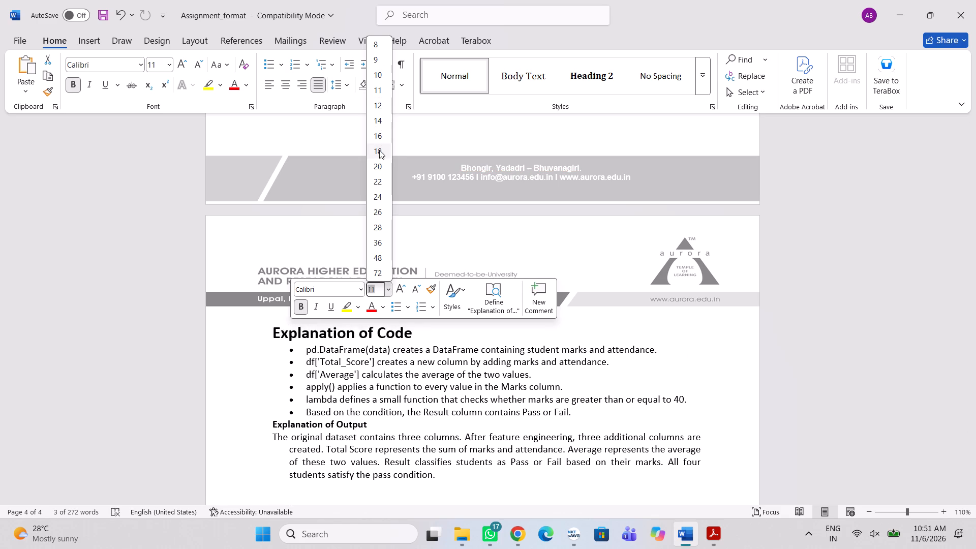
left_click(380, 135)
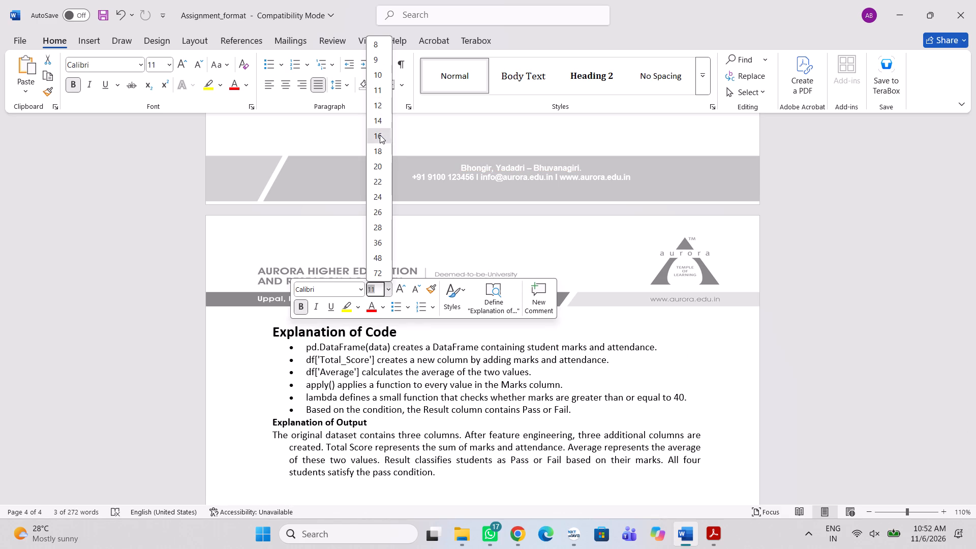
Set the font size of all the bullet points under Explanation of Code to 14.
left_click_drag(303, 347, 353, 390)
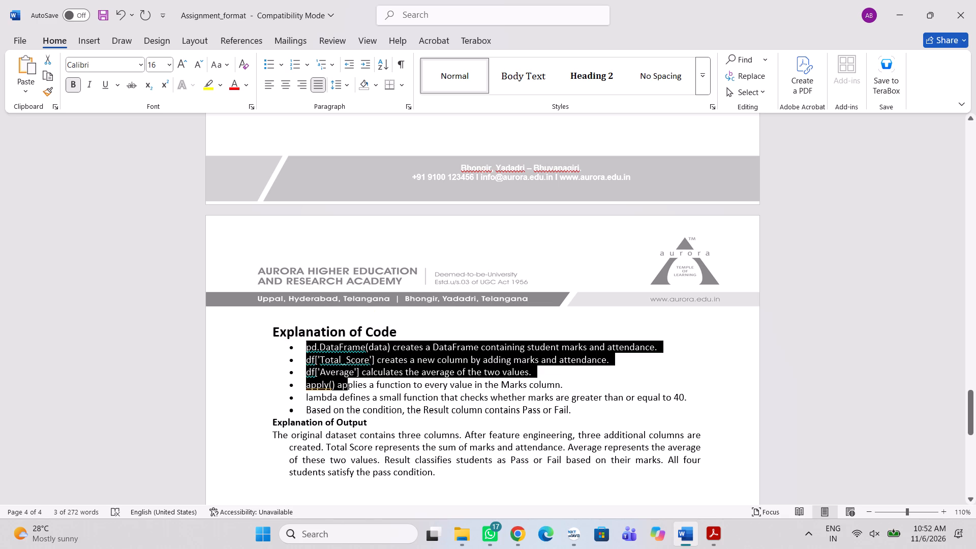
left_click_drag(353, 390, 561, 412)
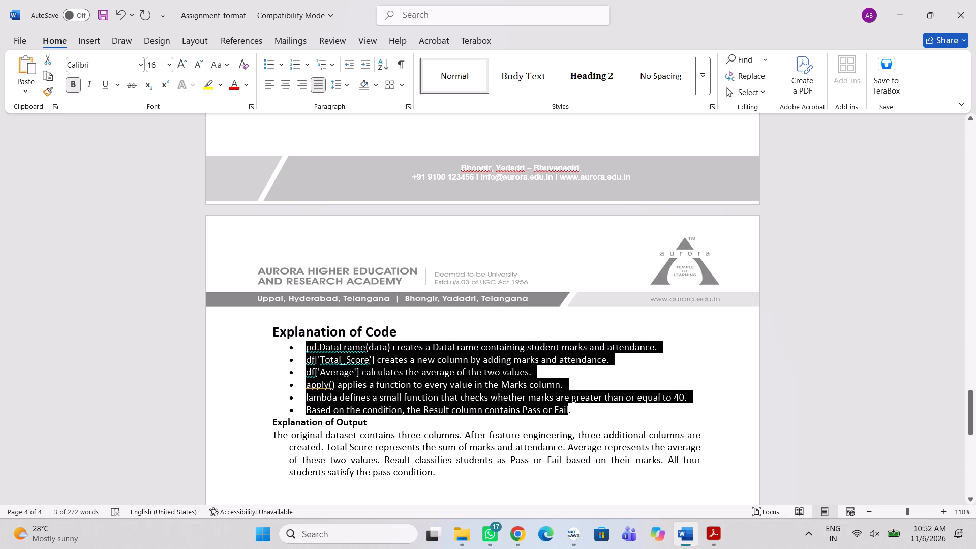
left_click_drag(561, 412, 576, 413)
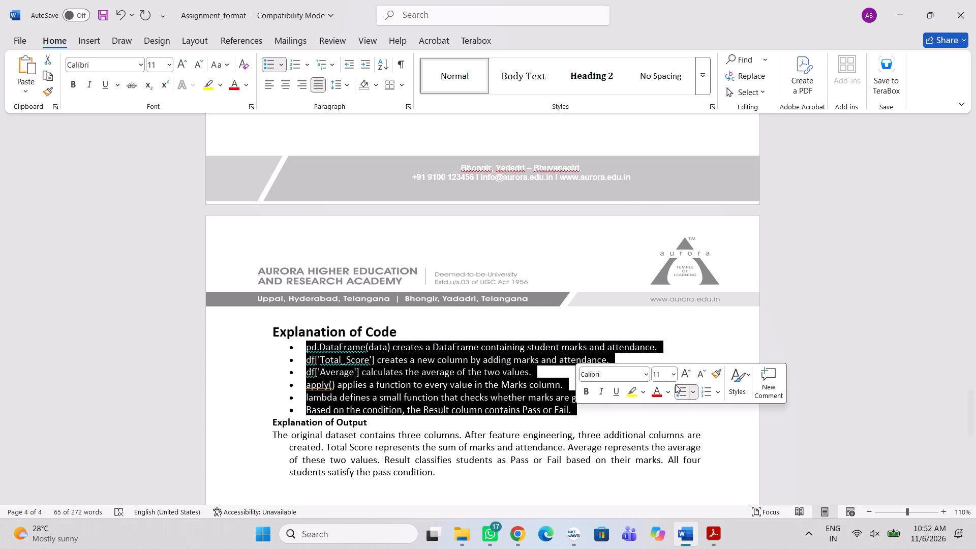
left_click(673, 375)
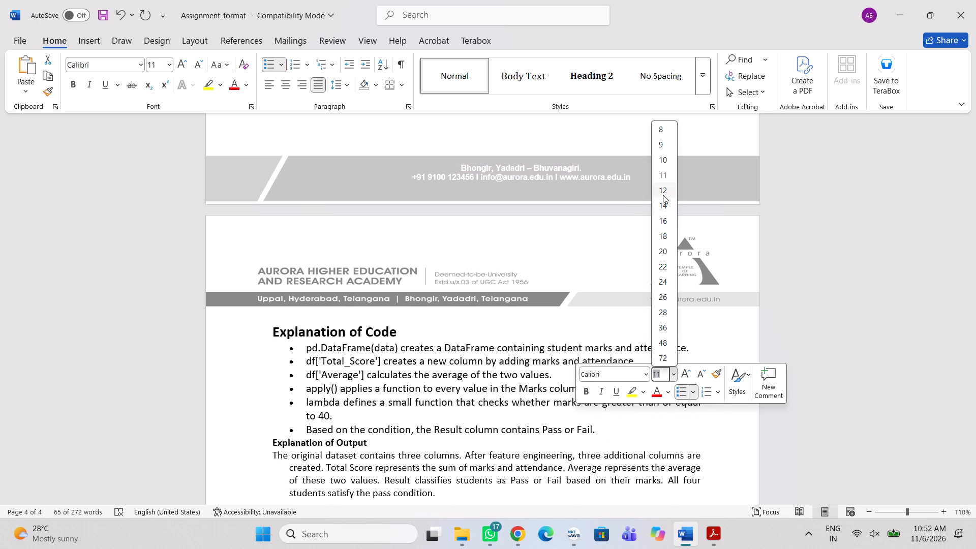
left_click(664, 209)
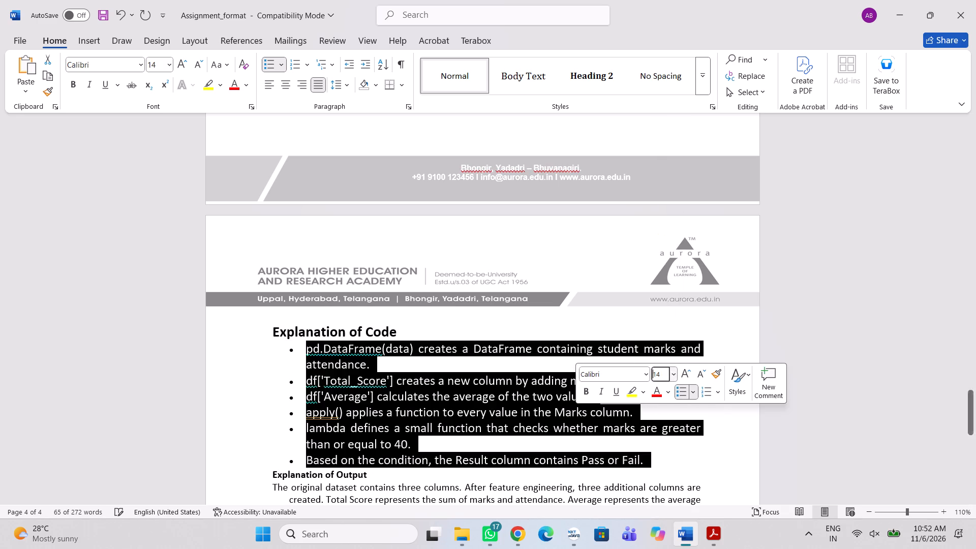
Change the font of the Explanation of Code bullet points to Times New Roman.
left_click(647, 375)
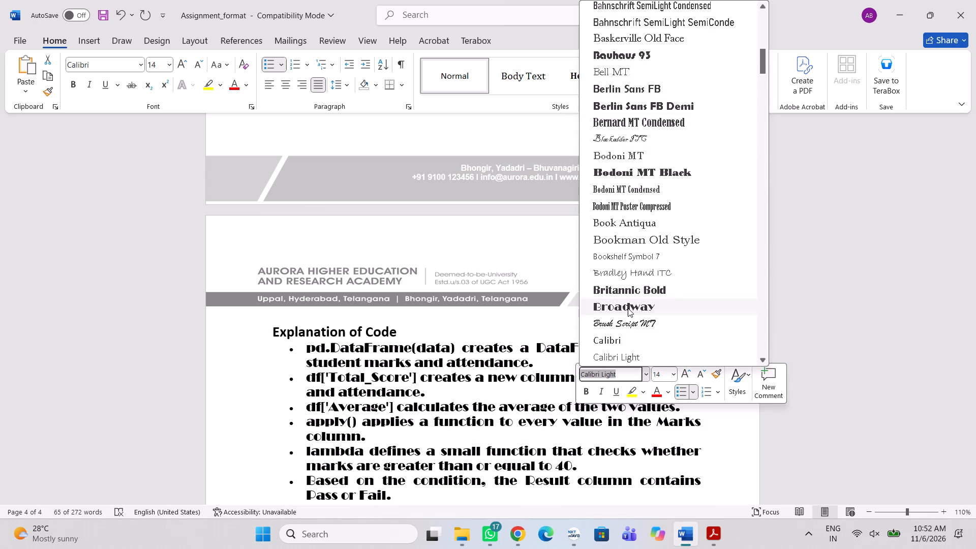
key("t")
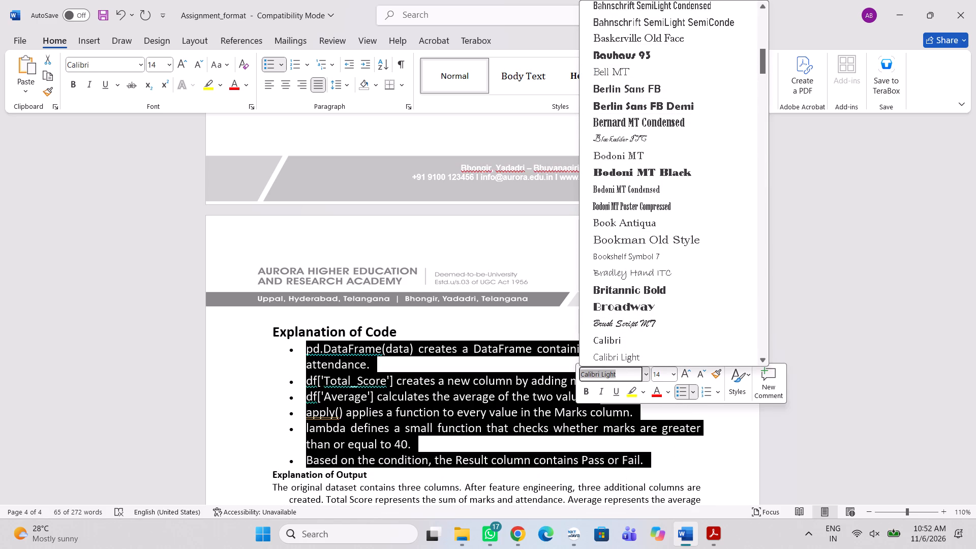
left_click(621, 372)
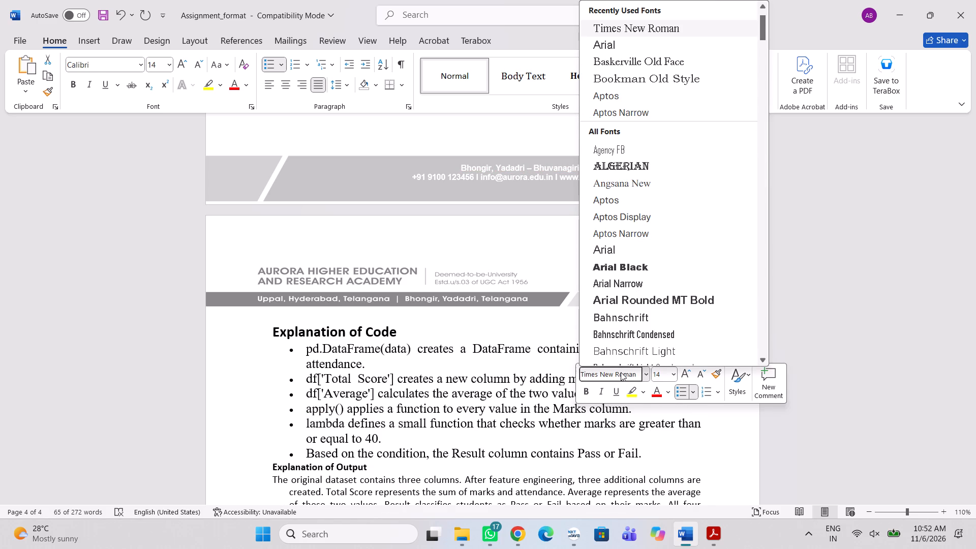
left_click(696, 449)
scroll(494, 430, "down", 1)
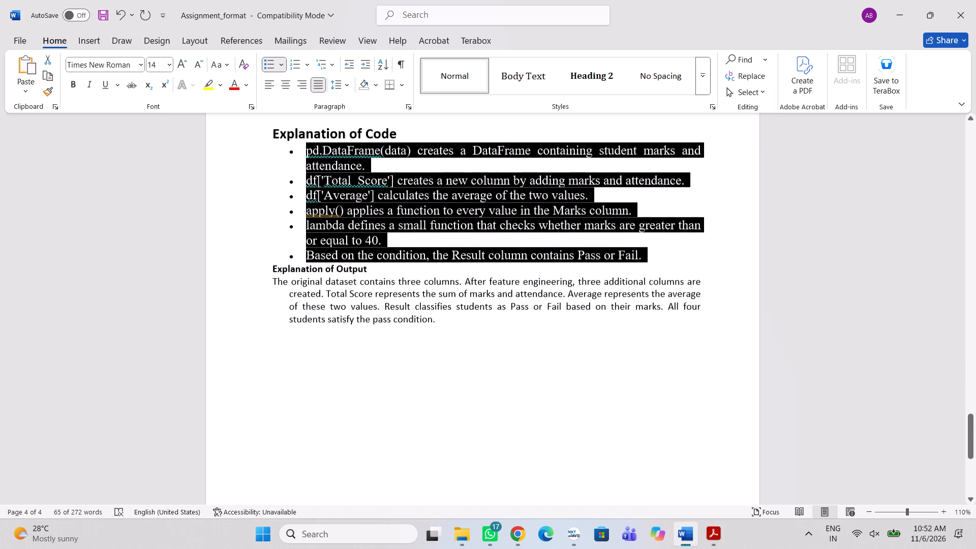
left_click(617, 253)
scroll(617, 253, "up", 1)
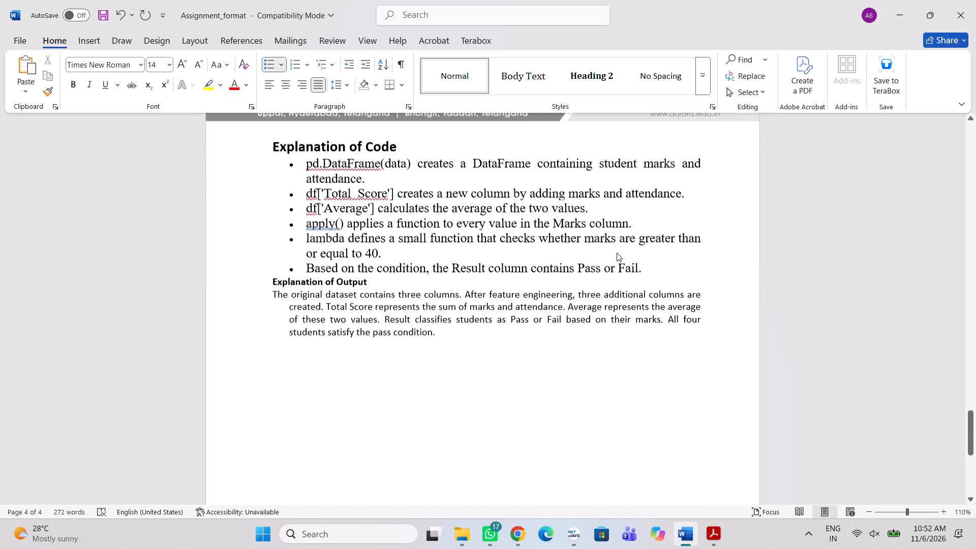
scroll(617, 253, "up", 1)
left_click_drag(597, 269, 489, 203)
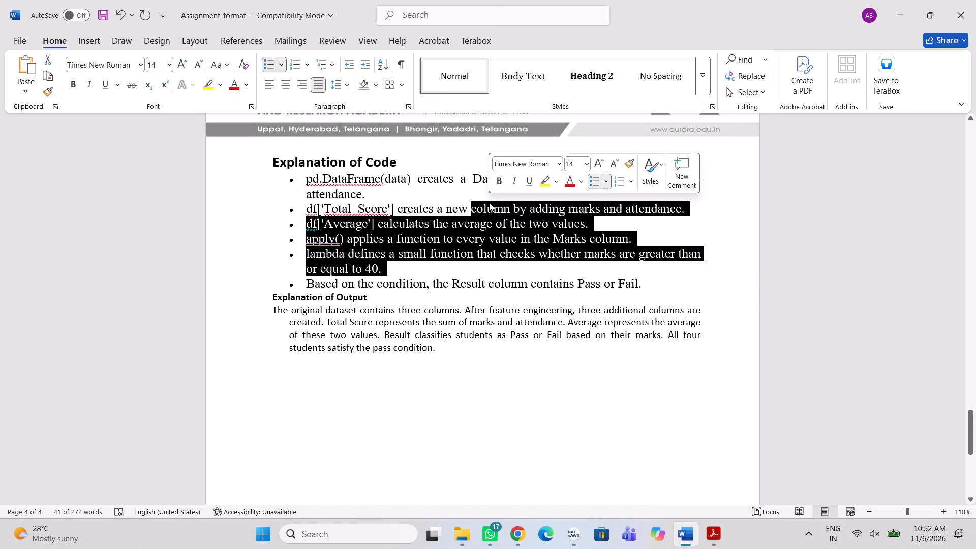
left_click(556, 268)
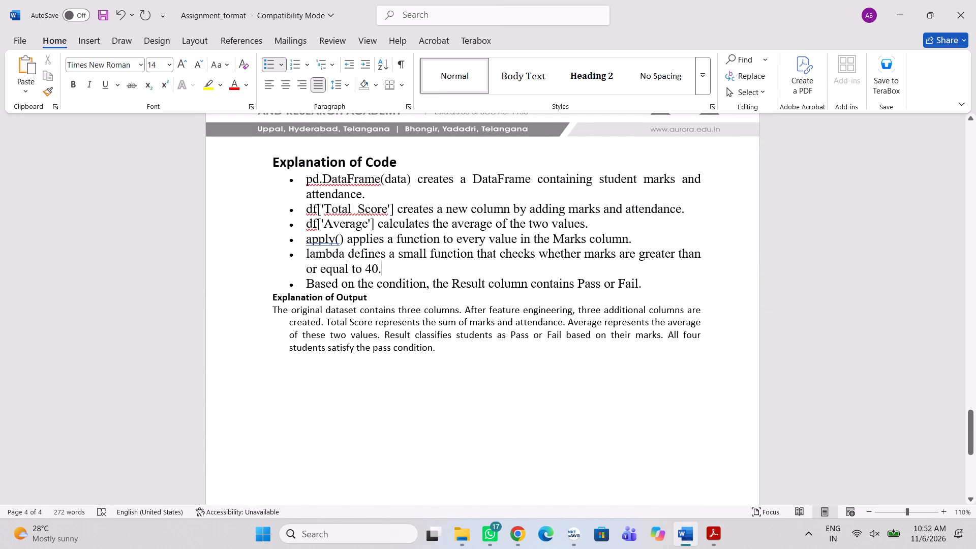
Set the "Explanation of Output" heading's font size to 16.
left_click_drag(376, 294, 292, 293)
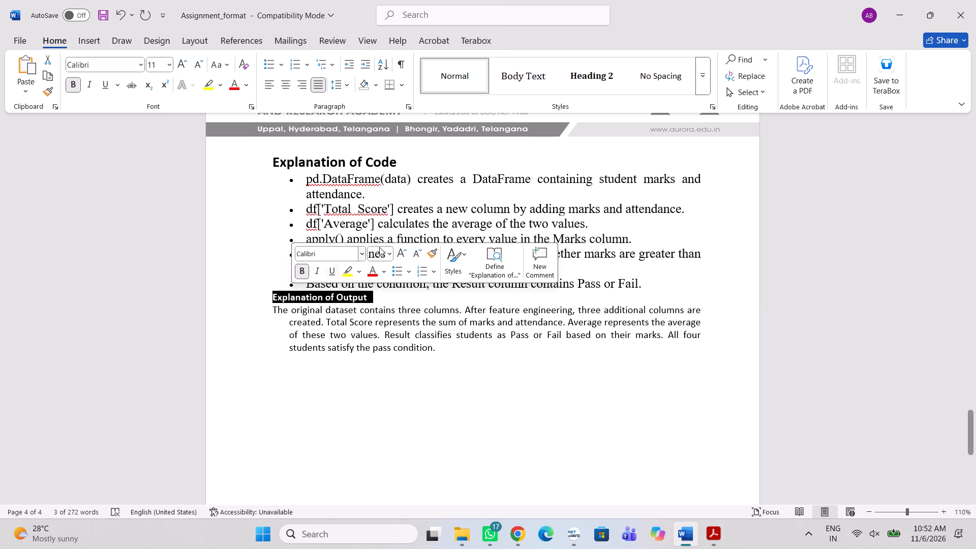
left_click(388, 253)
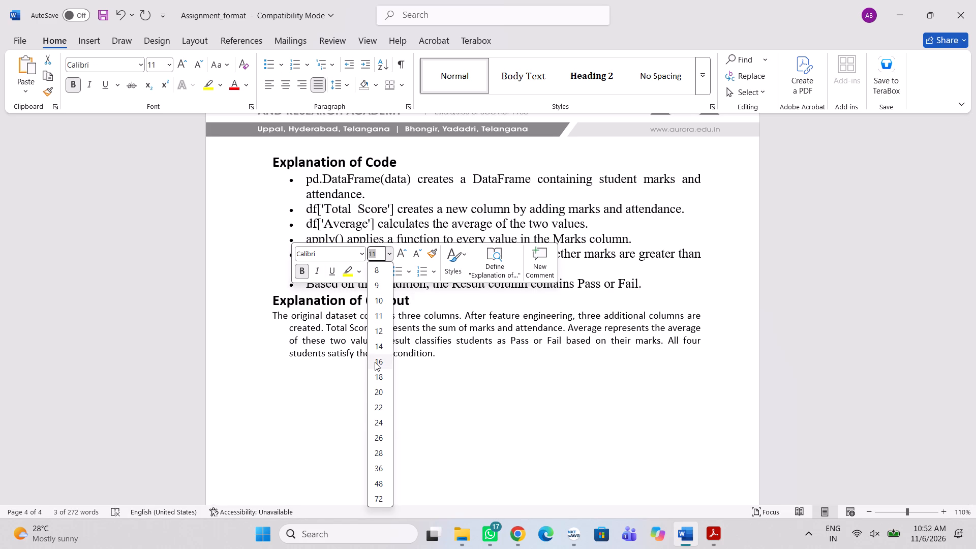
left_click(375, 362)
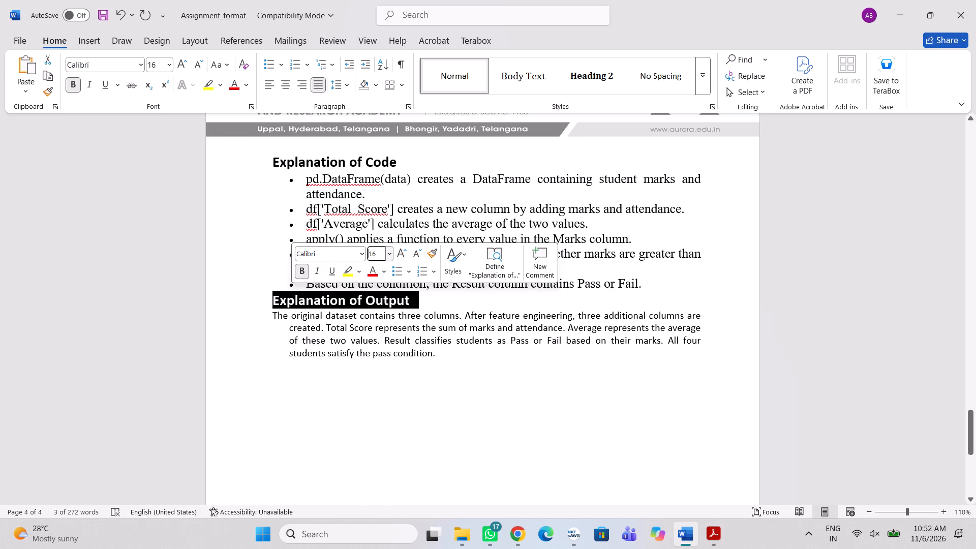
Set the font size of the paragraph under Explanation of Output to 14.
left_click_drag(444, 356, 280, 317)
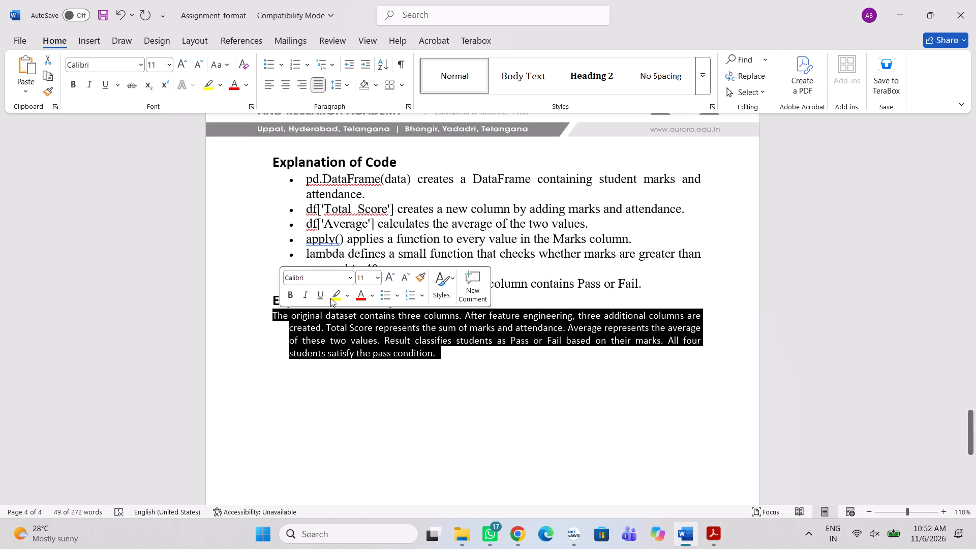
left_click(377, 281)
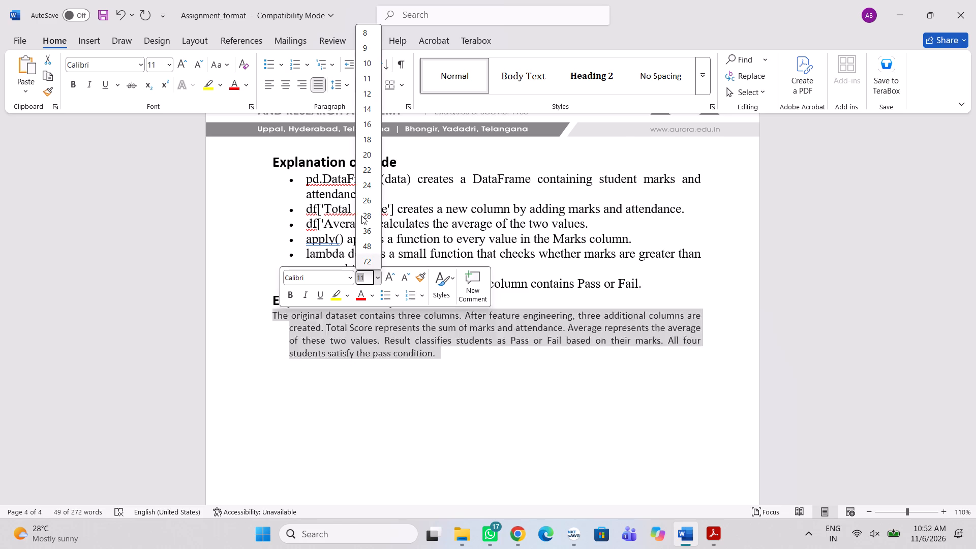
left_click(366, 111)
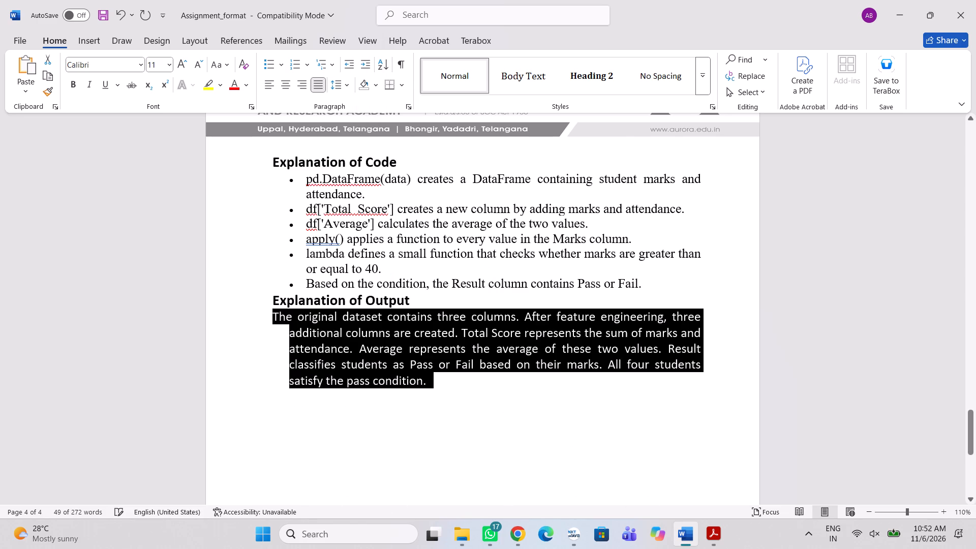
Apply the Times New Roman font at the word "dataset" in the Explanation of Output paragraph's first line.
left_click(371, 317)
right_click(371, 317)
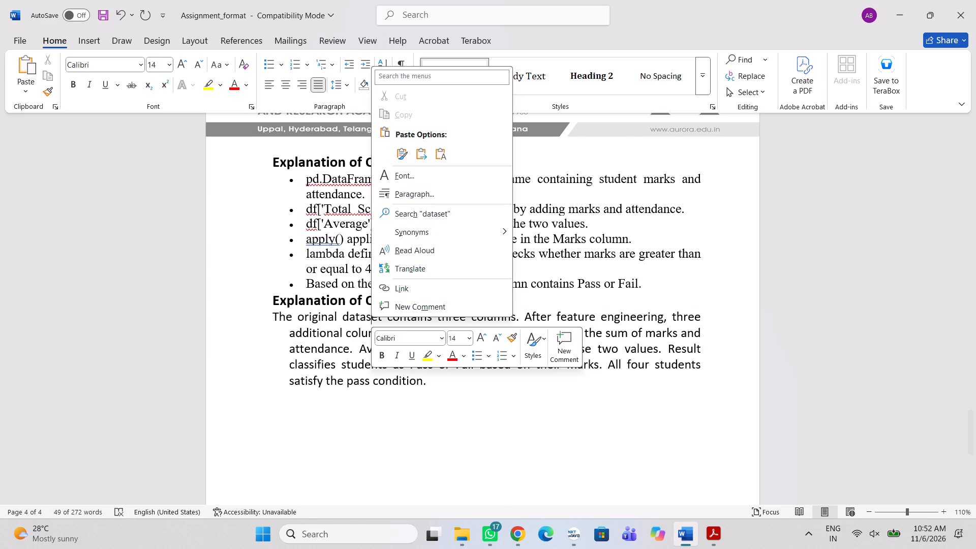
left_click(404, 339)
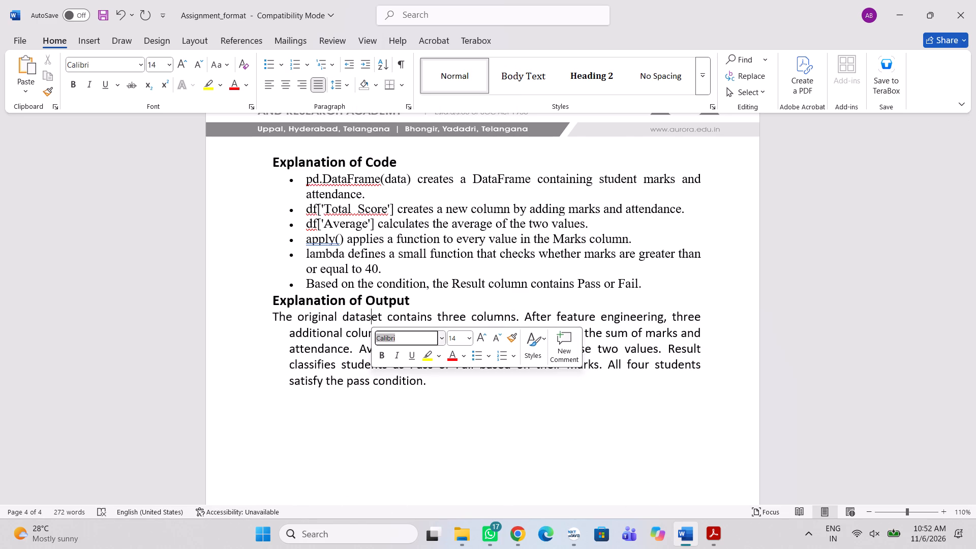
key("t")
key("Return")
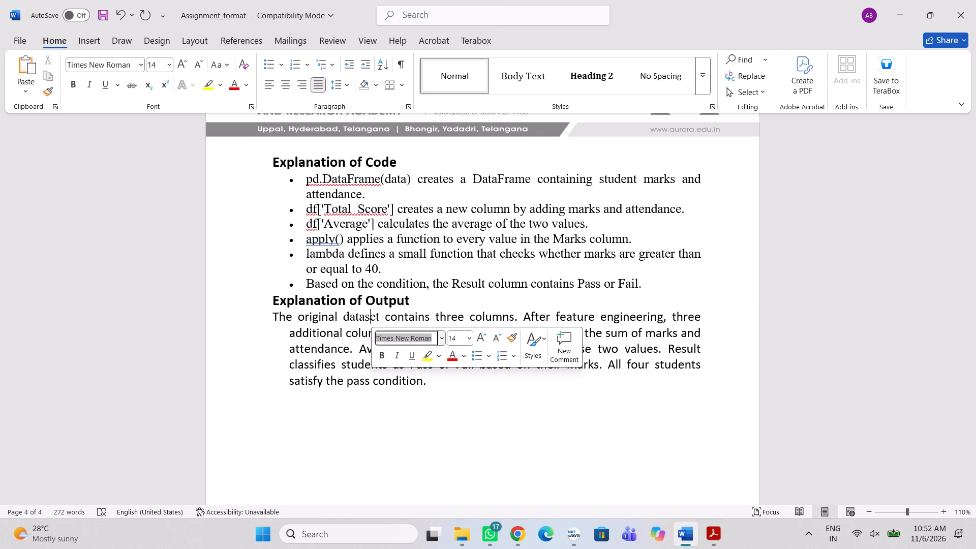
left_click(404, 339)
left_click(463, 432)
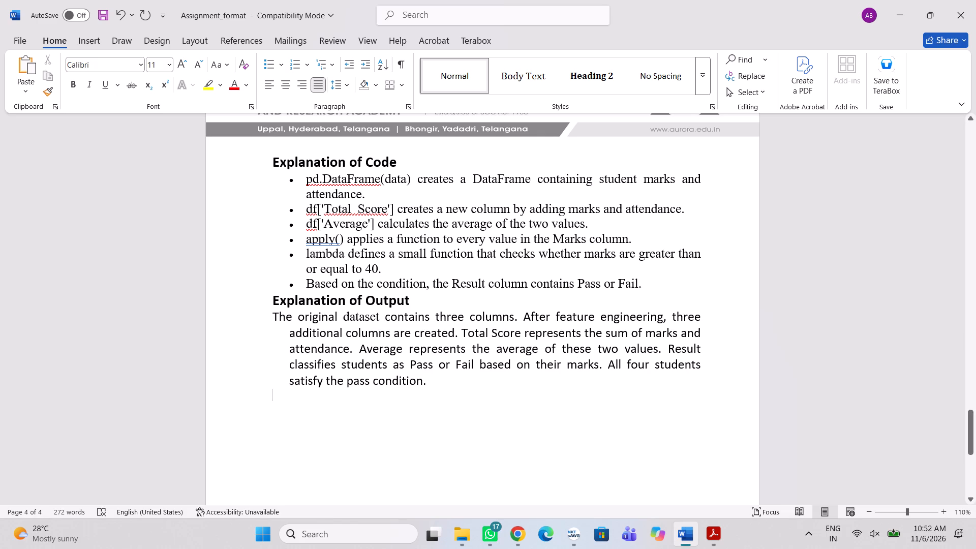
Left-align the whole Explanation of Code and Explanation of Output text, headings included.
left_click_drag(271, 317, 426, 389)
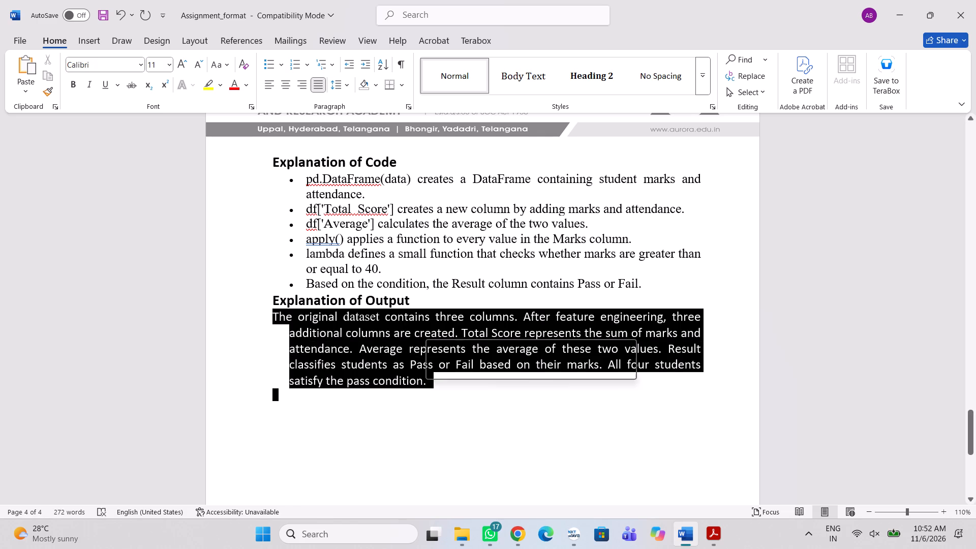
left_click(347, 218)
left_click_drag(270, 155, 271, 154)
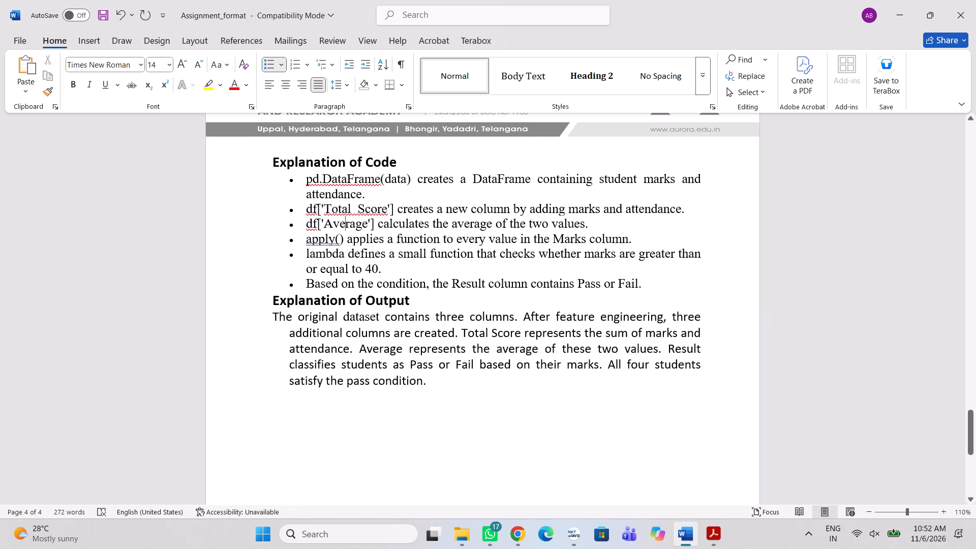
left_click_drag(271, 154, 428, 416)
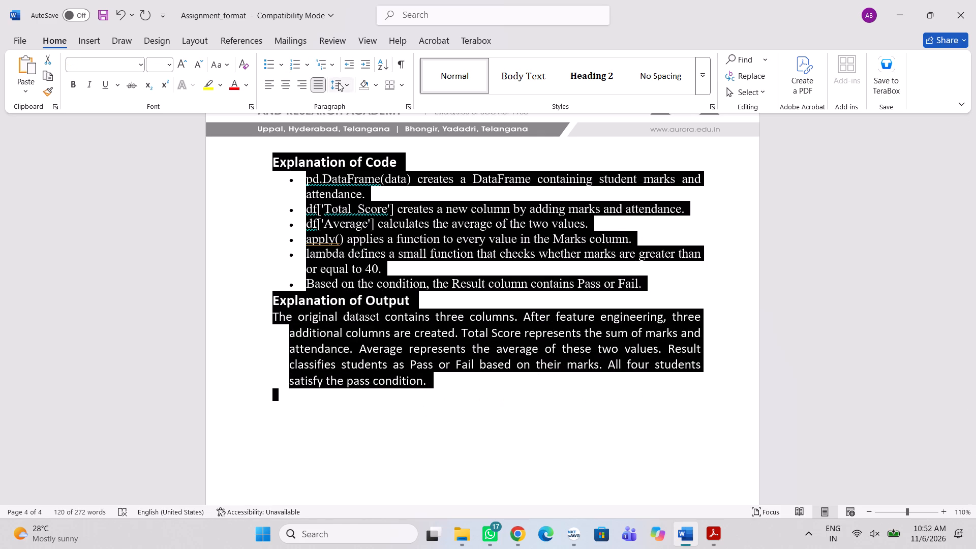
left_click(319, 80)
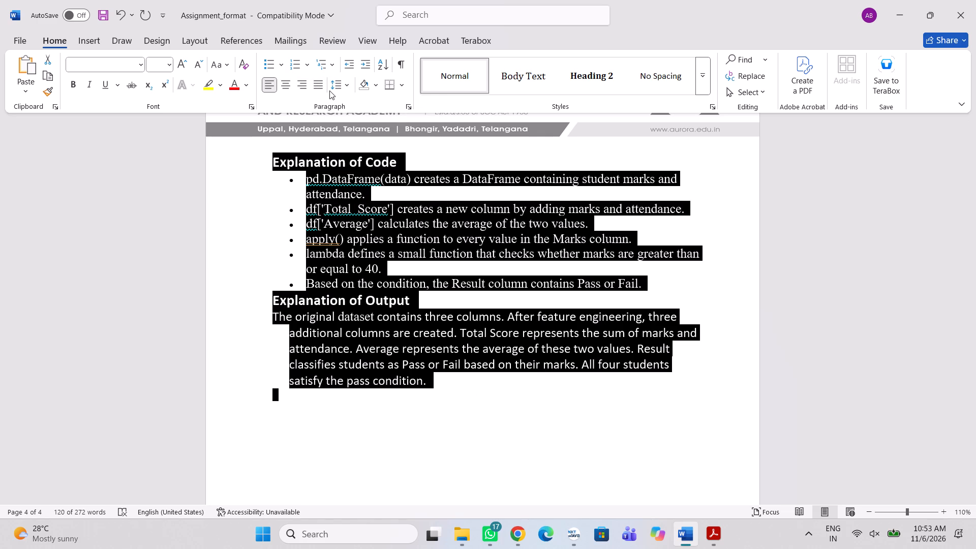
Set the line spacing of both explanation sections to 1.15.
left_click(348, 87)
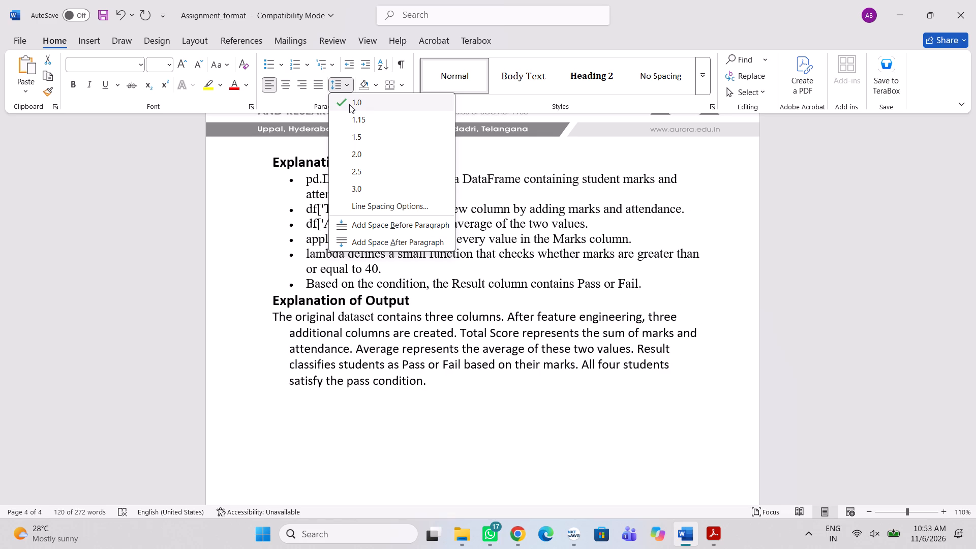
left_click(351, 118)
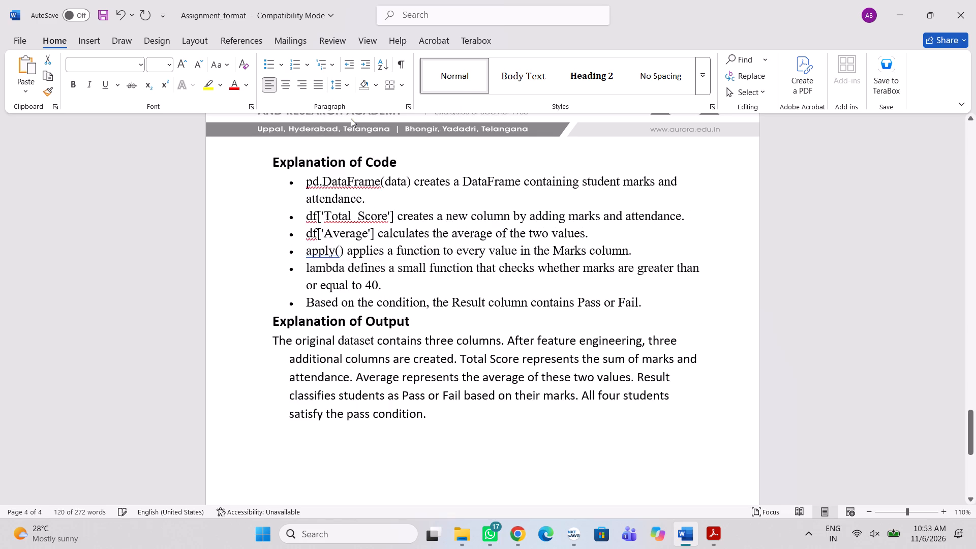
left_click(338, 256)
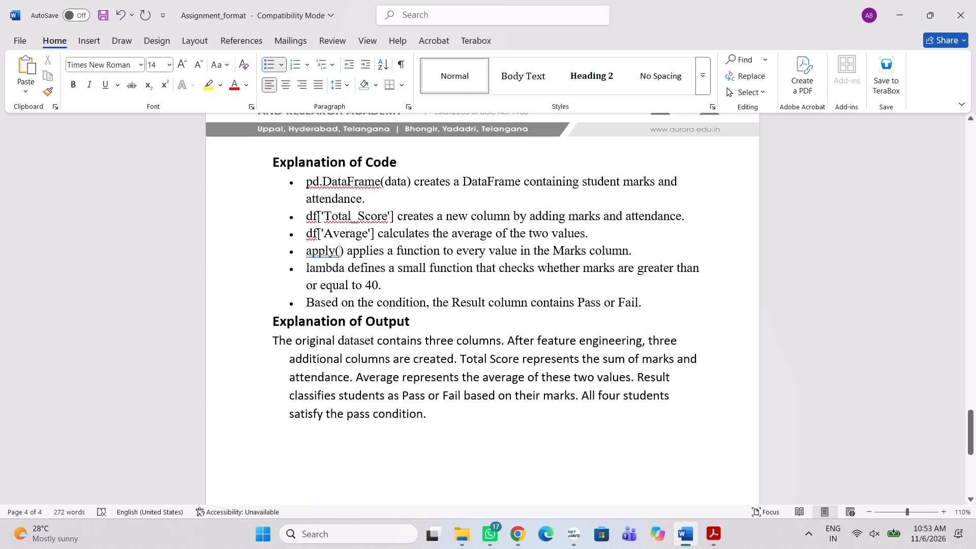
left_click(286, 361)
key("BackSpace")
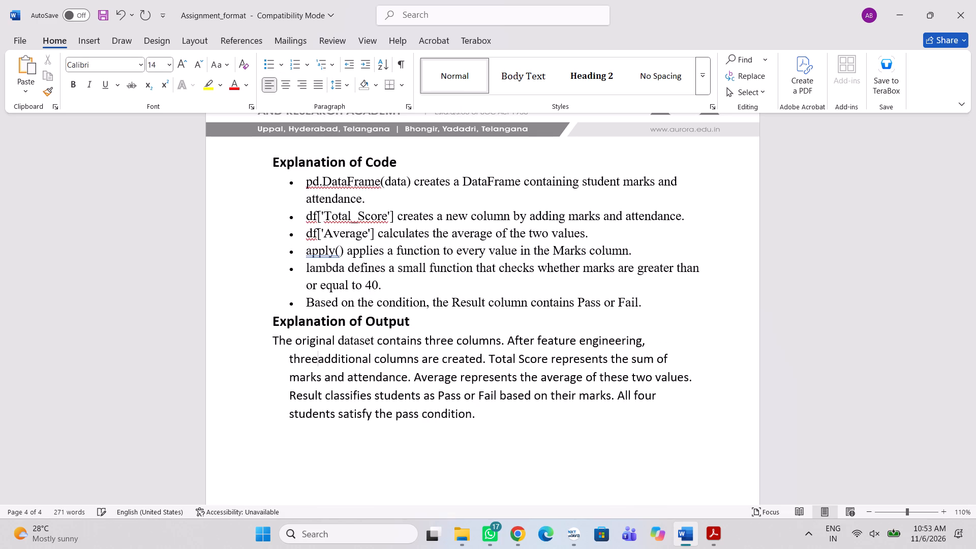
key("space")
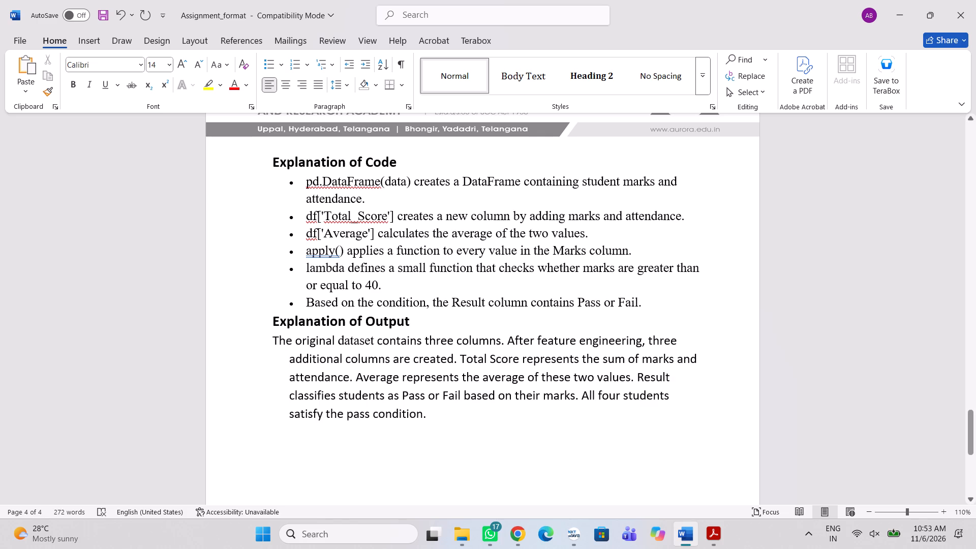
Justify the paragraph under Explanation of Output, with line spacing of 1.15.
left_click_drag(269, 338, 371, 402)
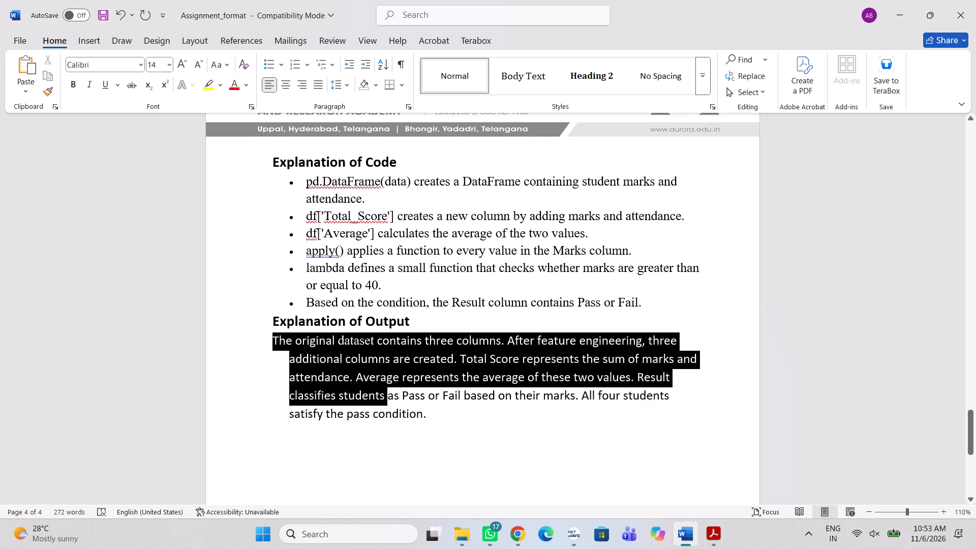
left_click_drag(371, 402, 430, 417)
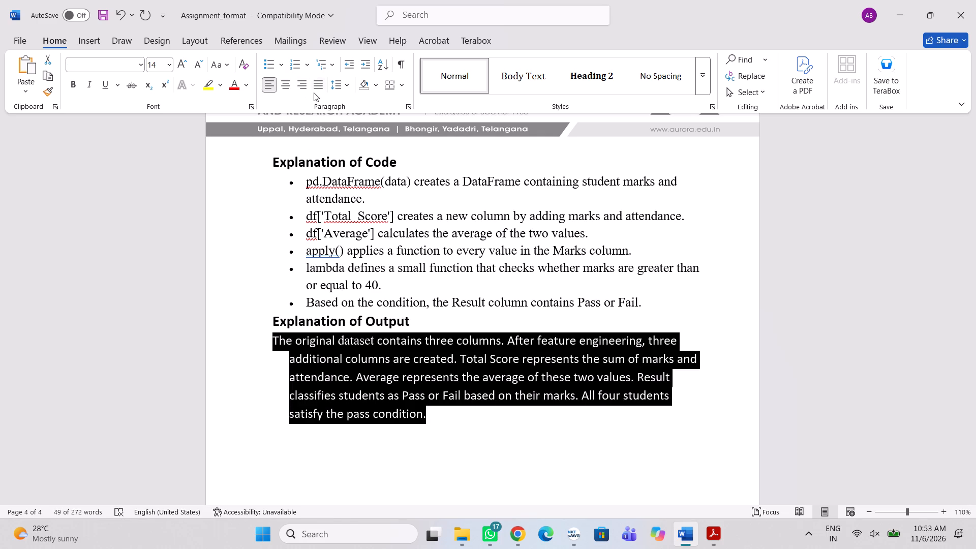
left_click(316, 88)
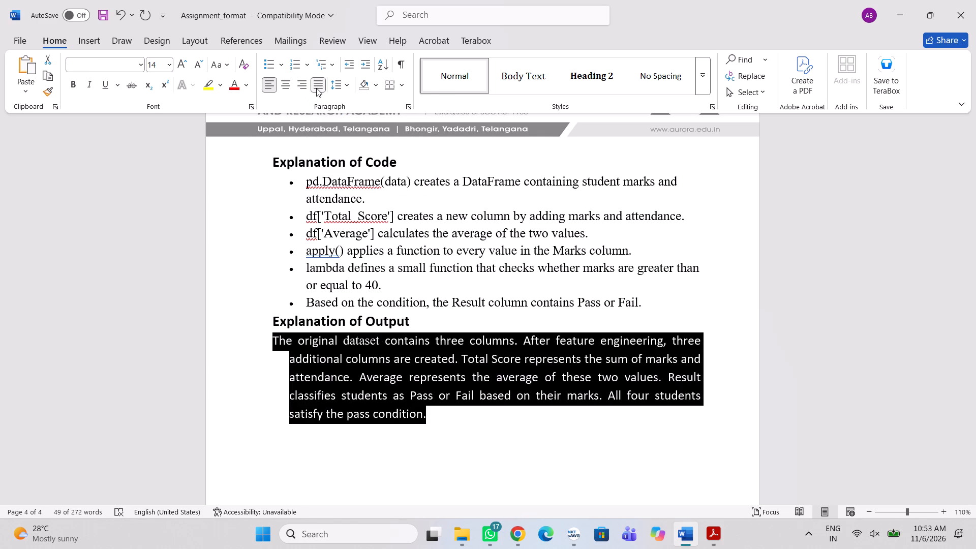
left_click(316, 88)
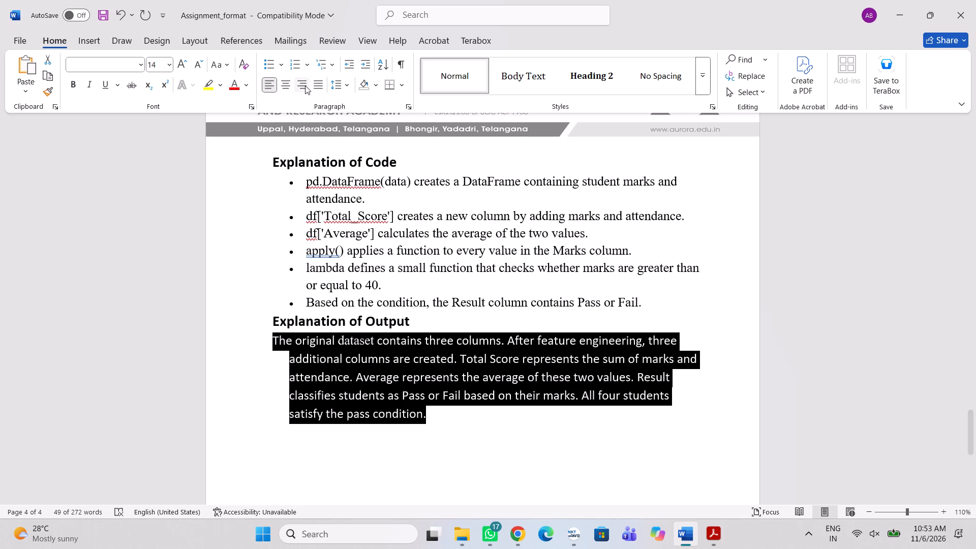
left_click(319, 84)
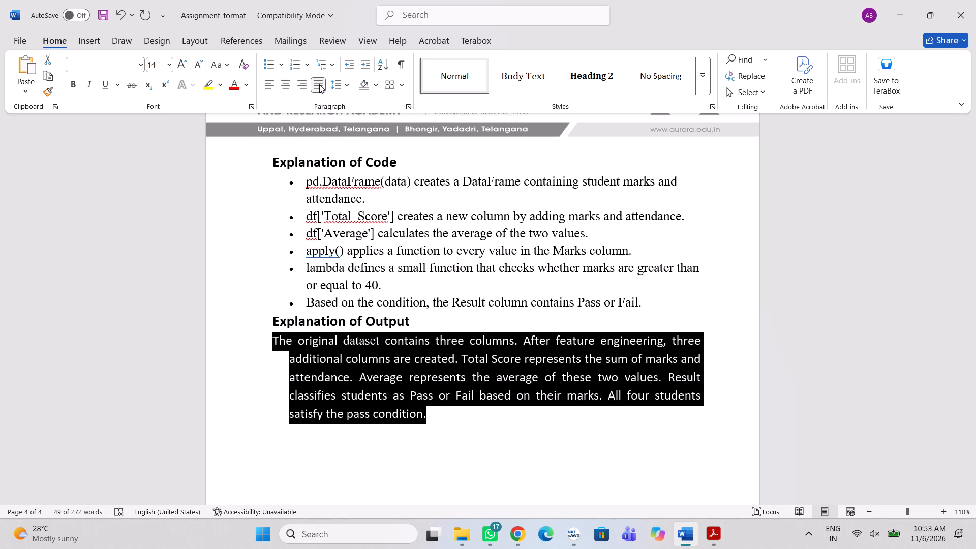
left_click(346, 82)
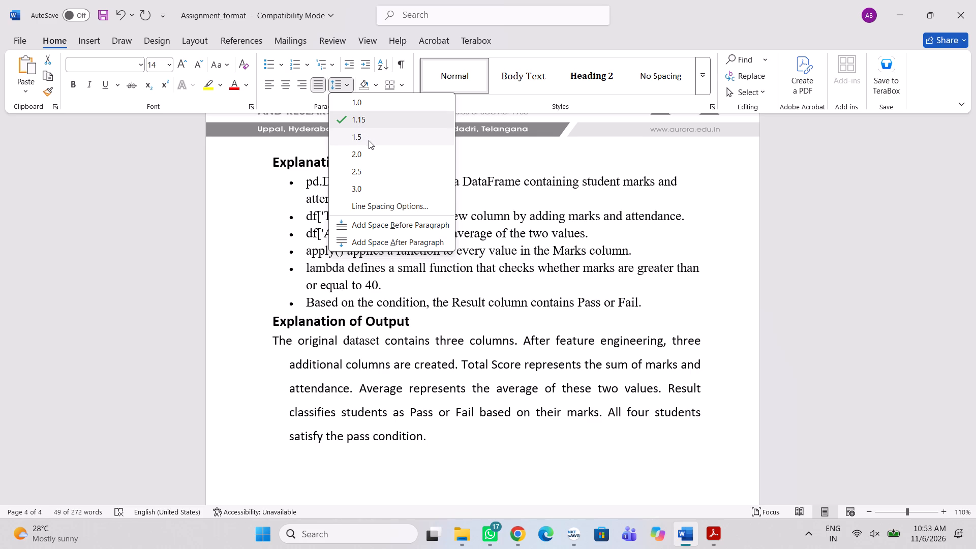
left_click(354, 117)
Indent the first line of the Explanation of Output paragraph with six spaces, lining it up with the lines below.
left_click(274, 349)
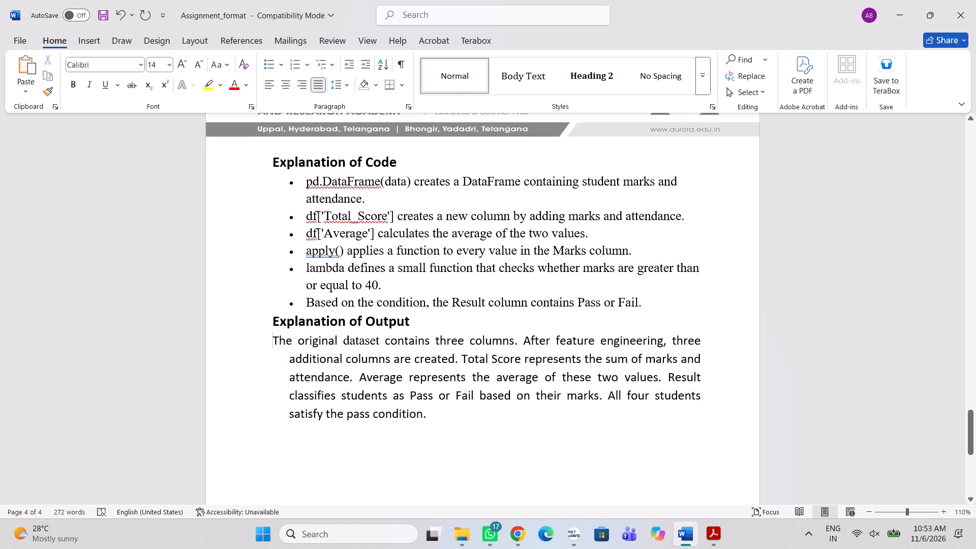
key("space")
key("space")
key("space")
key("space")
key("space")
key("space")
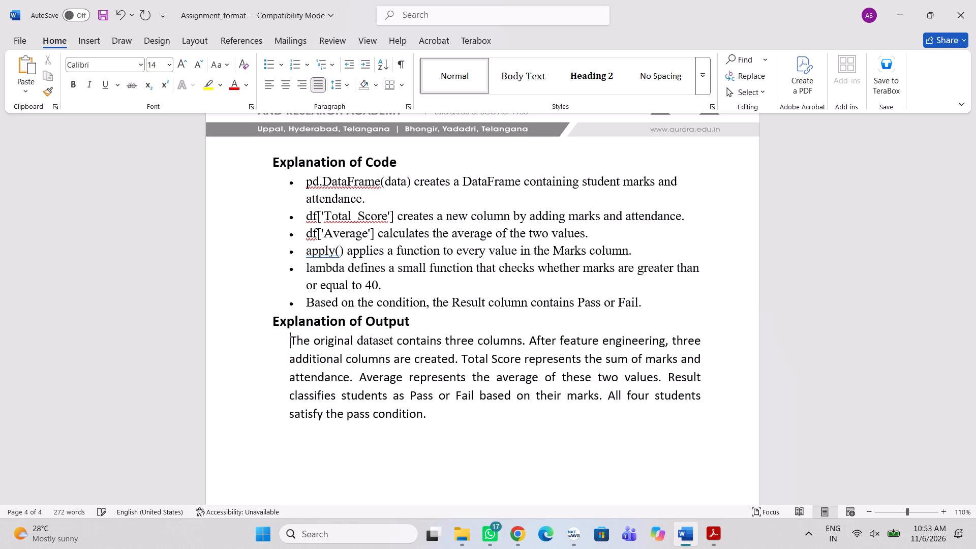
key("space")
key("BackSpace")
Insert a blank line without a bullet between the last Explanation of Code bullet and the Explanation of Output heading.
left_click(647, 310)
key("Return")
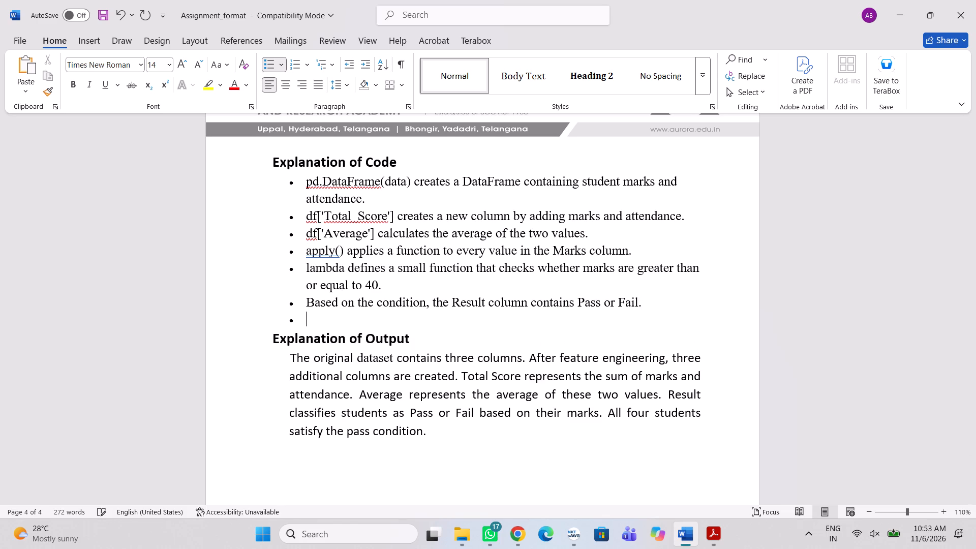
key("BackSpace")
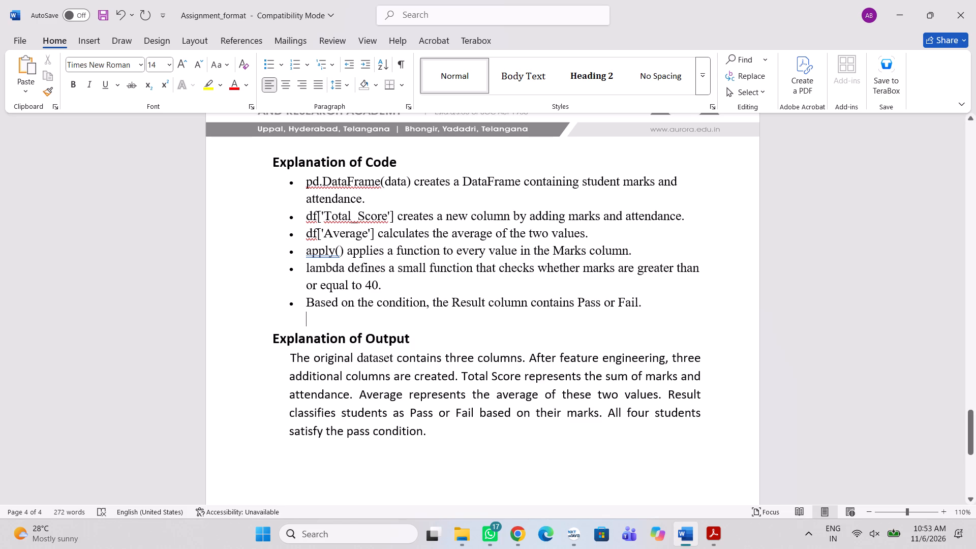
Add a colon directly after the "Explanation of Output" heading and a blank line beneath it.
left_click(435, 341)
key("space")
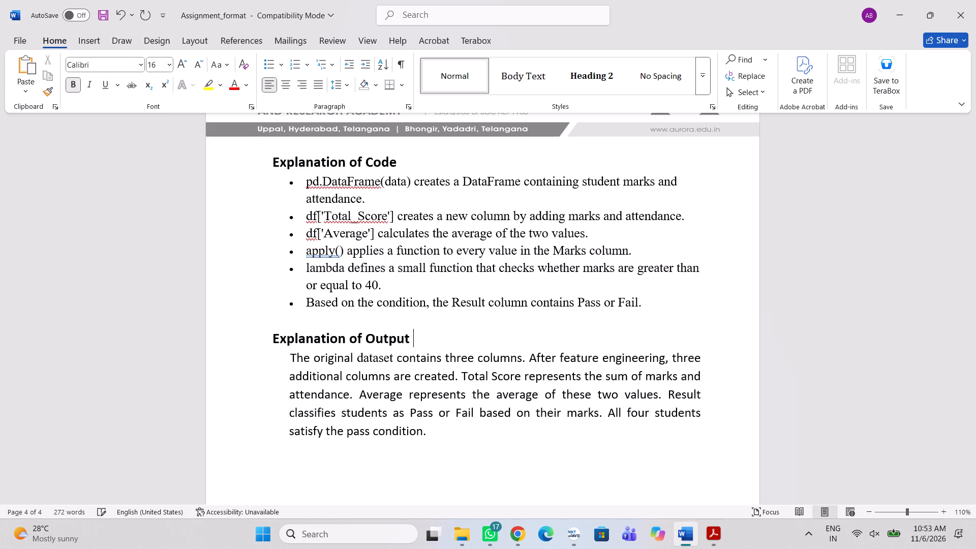
type(":")
key("Return")
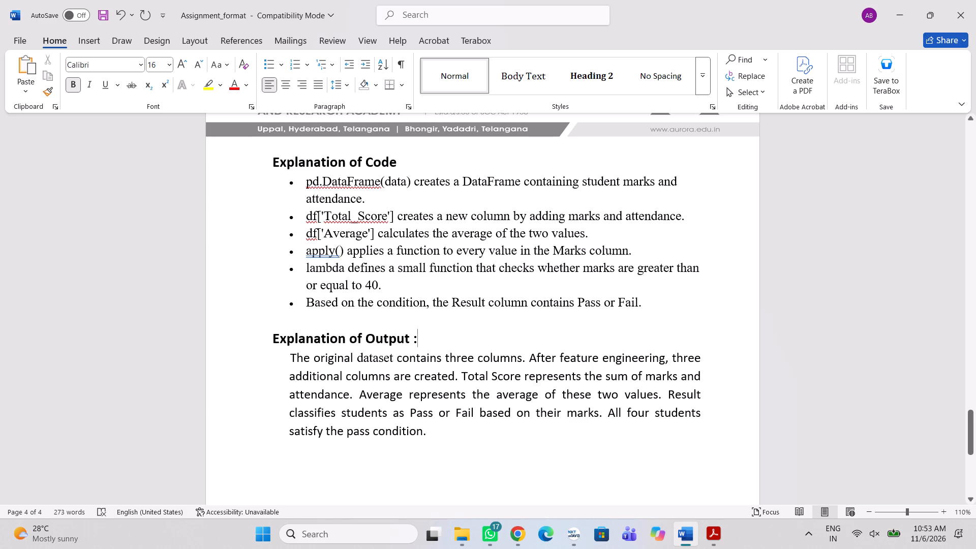
left_click(415, 338)
key("BackSpace")
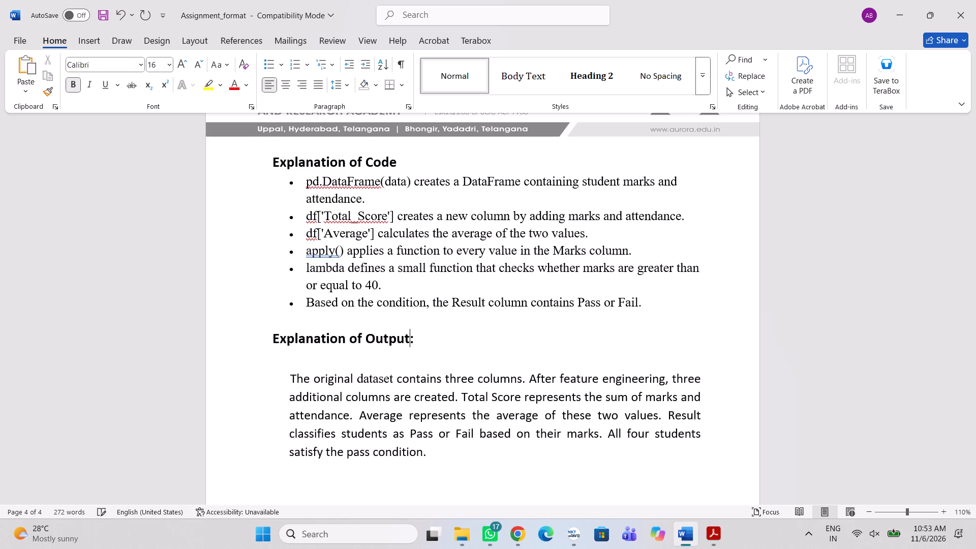
Add a colon directly after the "Explanation of Code" heading.
scroll(415, 338, "up", 1)
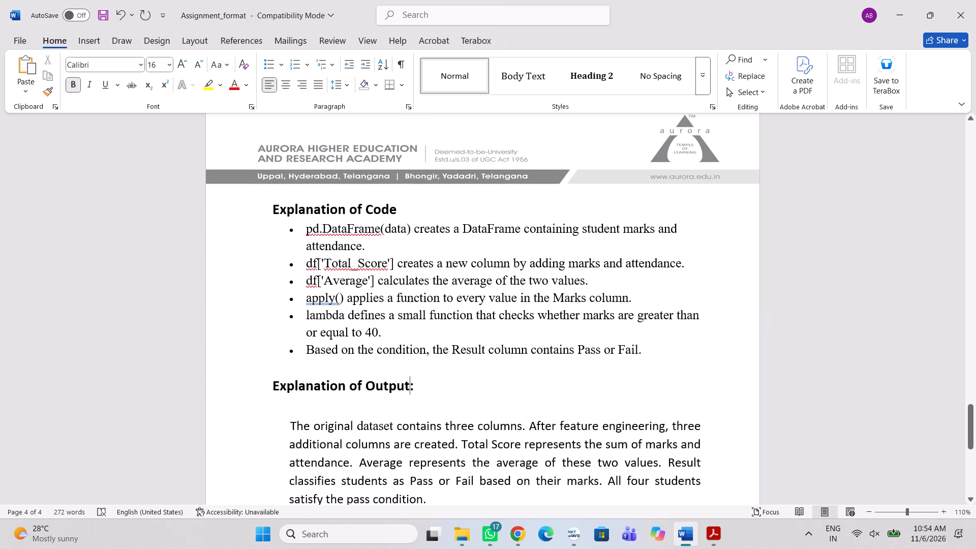
left_click(404, 211)
key("shift+colon")
Review the layout of the two explanation sections on the last page of the report.
scroll(387, 290, "down", 3)
scroll(387, 290, "up", 1)
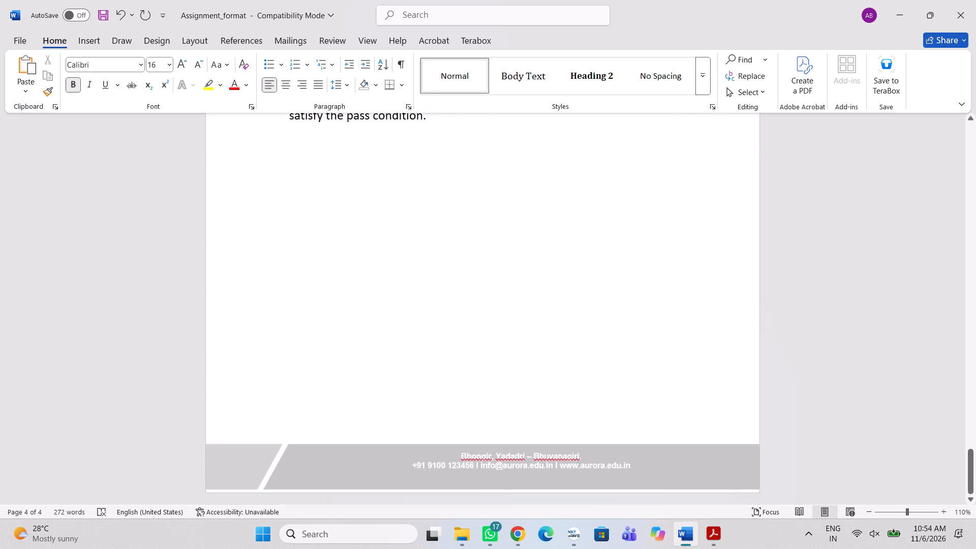
scroll(387, 290, "up", 3)
scroll(387, 290, "down", 3)
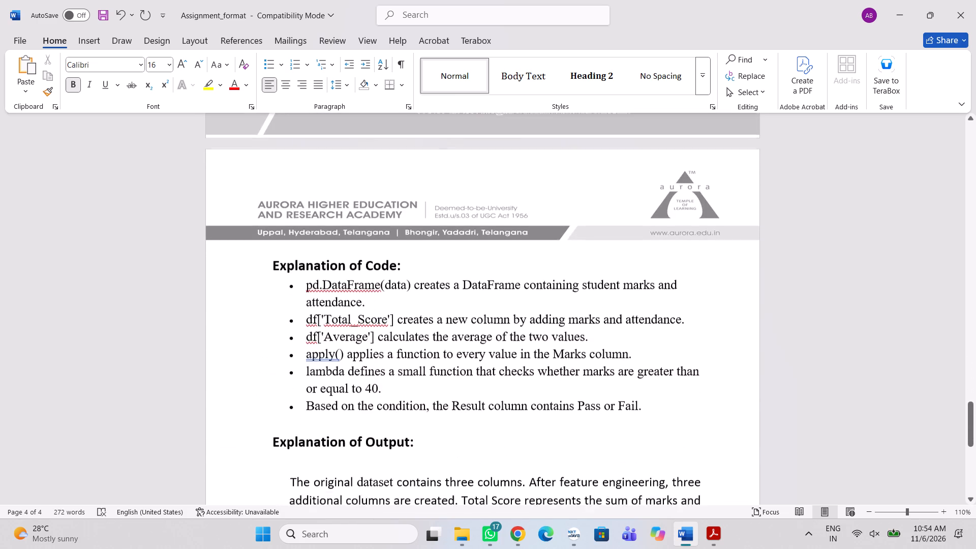
scroll(387, 290, "down", 1)
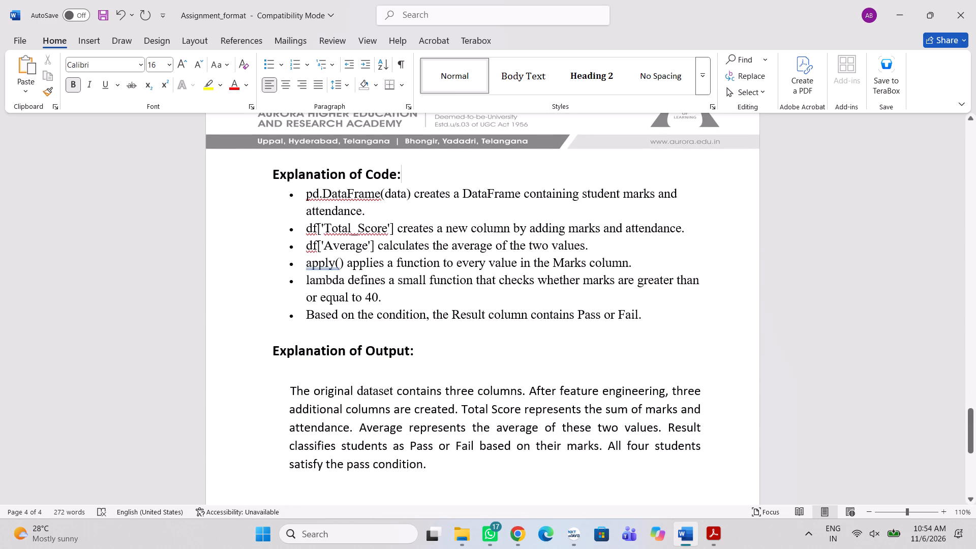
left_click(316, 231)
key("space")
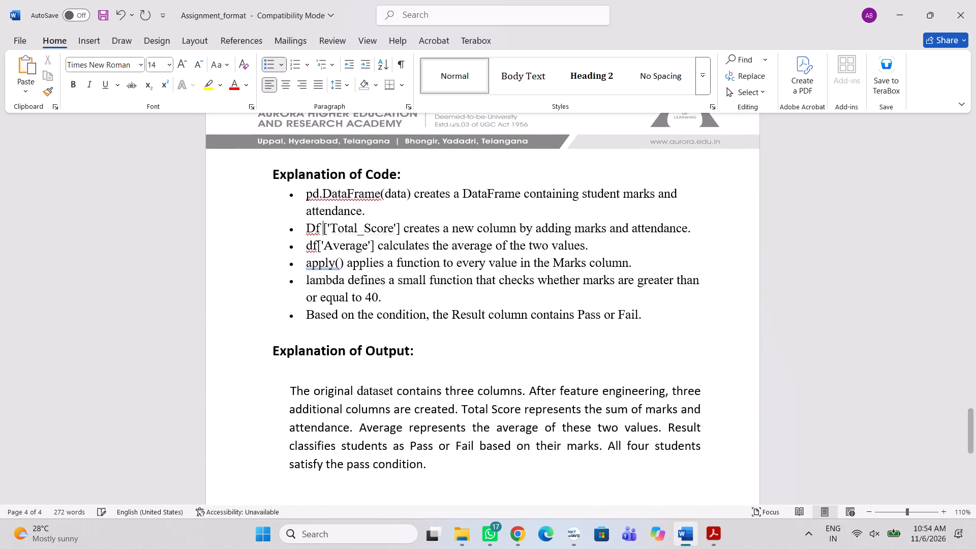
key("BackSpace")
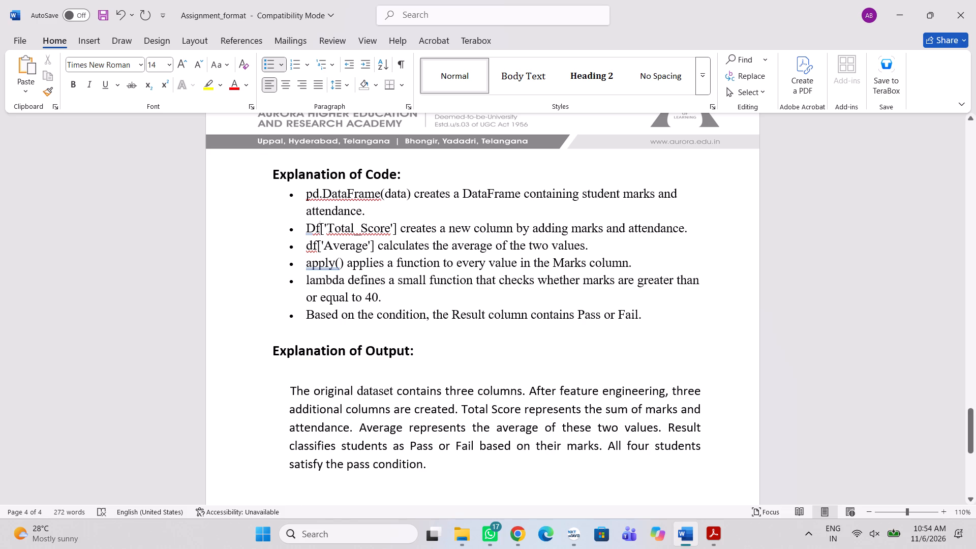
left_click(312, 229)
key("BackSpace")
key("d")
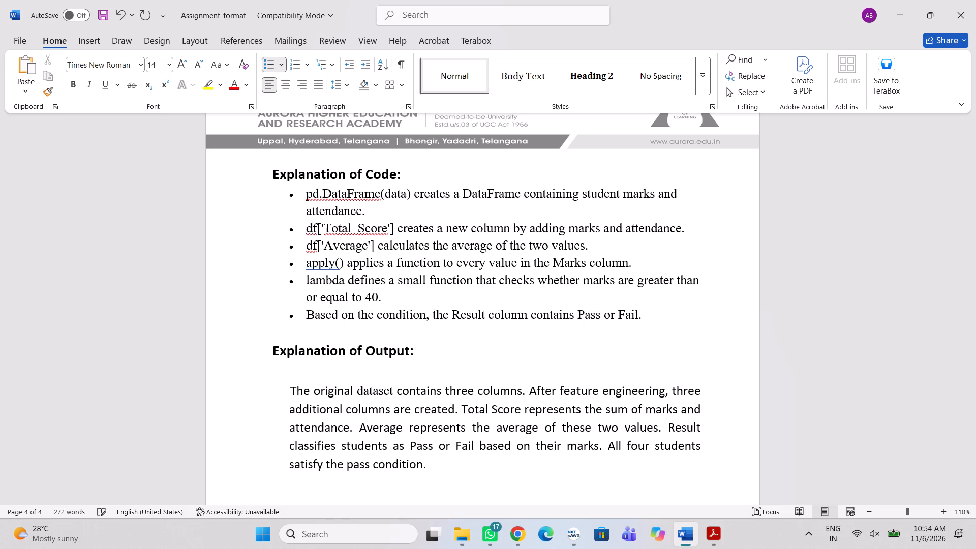
Review the code and output screenshots on page 3 of the report.
scroll(405, 269, "up", 2)
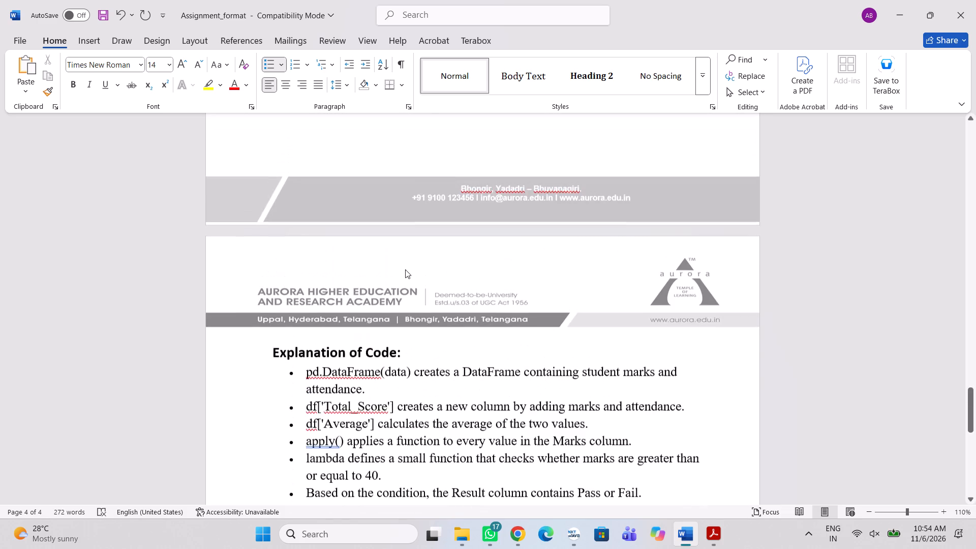
scroll(405, 269, "up", 3)
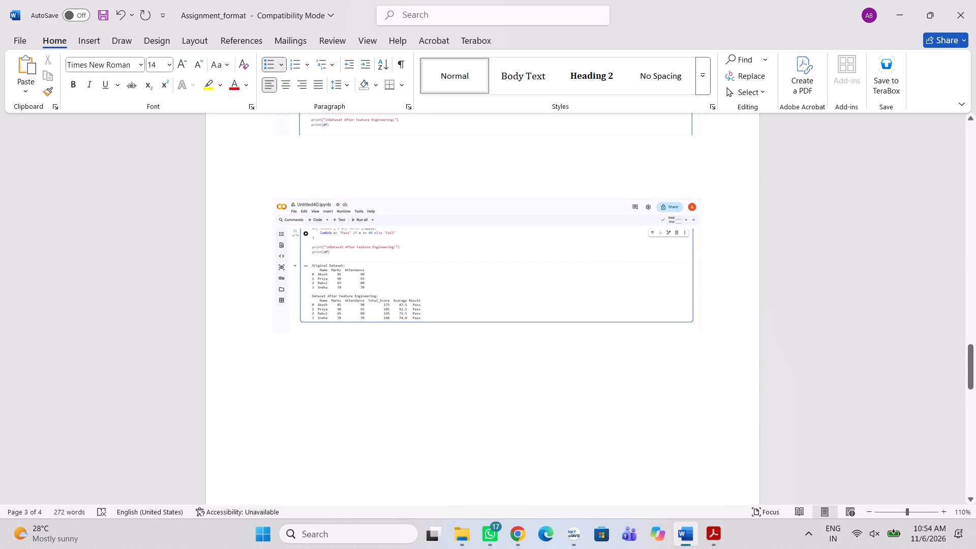
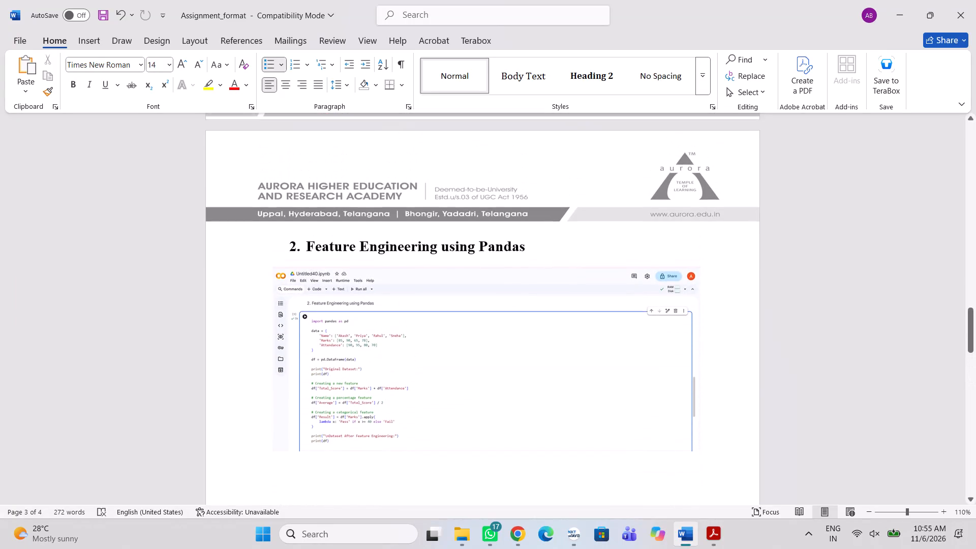
Insert blank lines below the final "Explanation of Output" paragraph until the document runs onto a new fifth page.
scroll(405, 269, "down", 7)
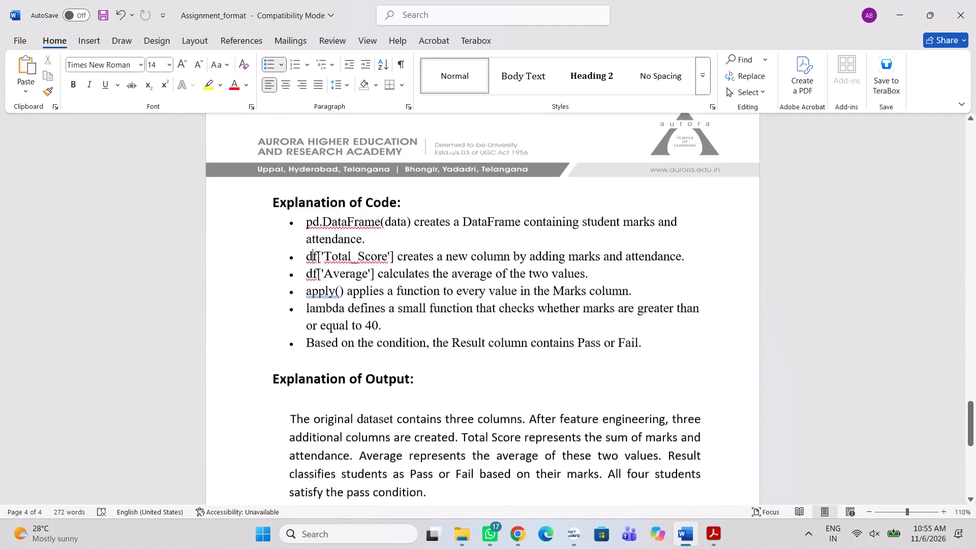
scroll(405, 269, "down", 2)
left_click(459, 164)
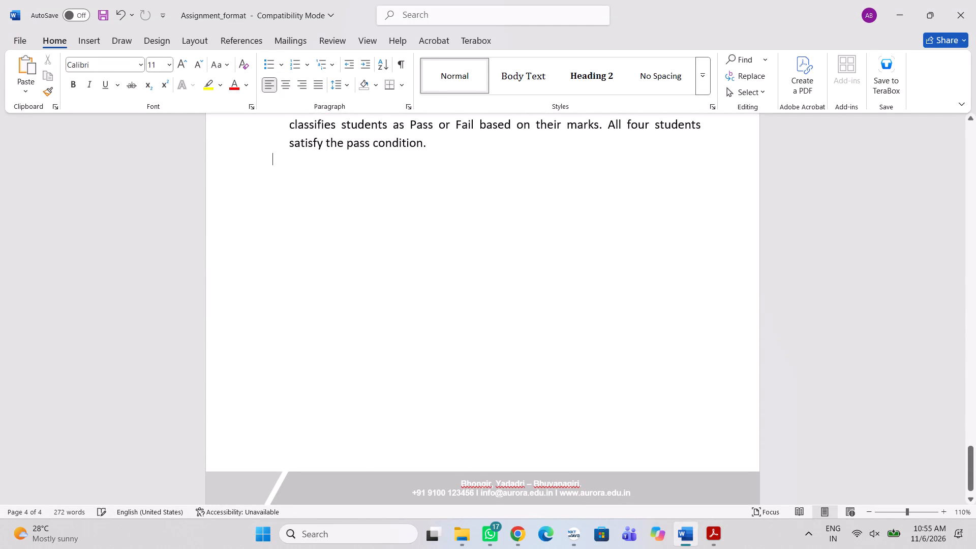
key("Return")
key("Return")
key("Return")
key("Return")
key("Return")
key("Return")
key("Return")
key("Return")
key("Return")
key("Return")
key("Return")
key("Return")
key("Return")
key("Return")
key("Return")
key("Return")
key("Return")
key("Return")
key("Return")
key("Return")
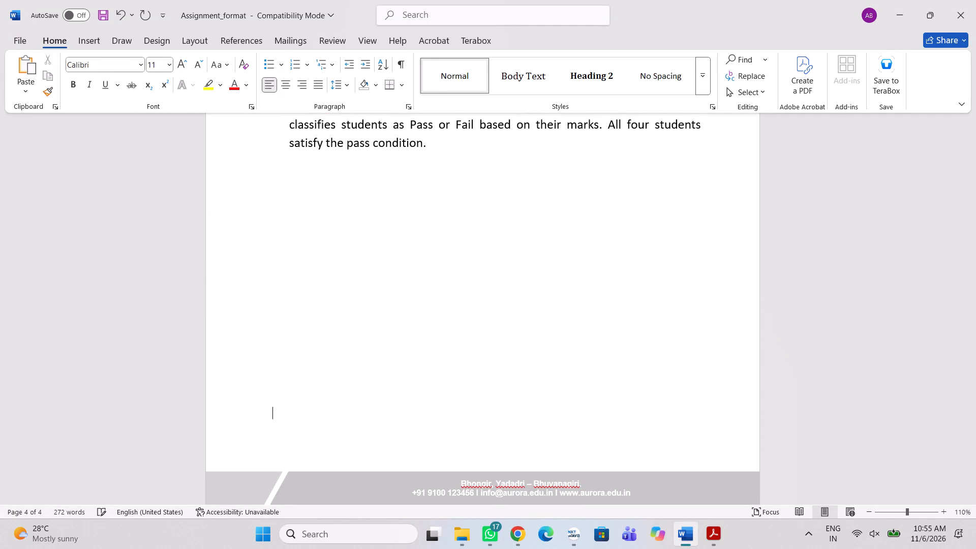
Remove five surplus blank lines before the insertion point at the top of the new fifth page.
key("BackSpace")
key("BackSpace")
key("BackSpace")
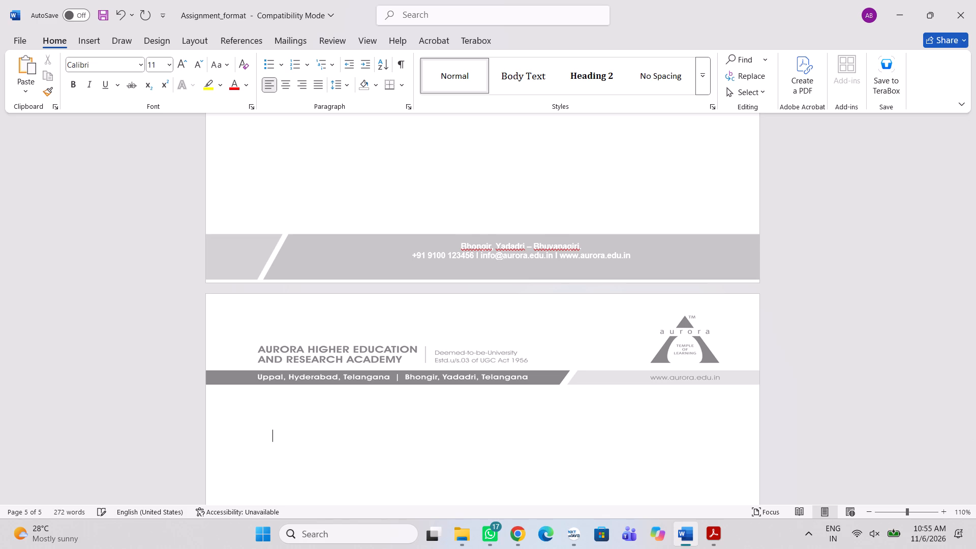
key("BackSpace")
key("BackSpace")
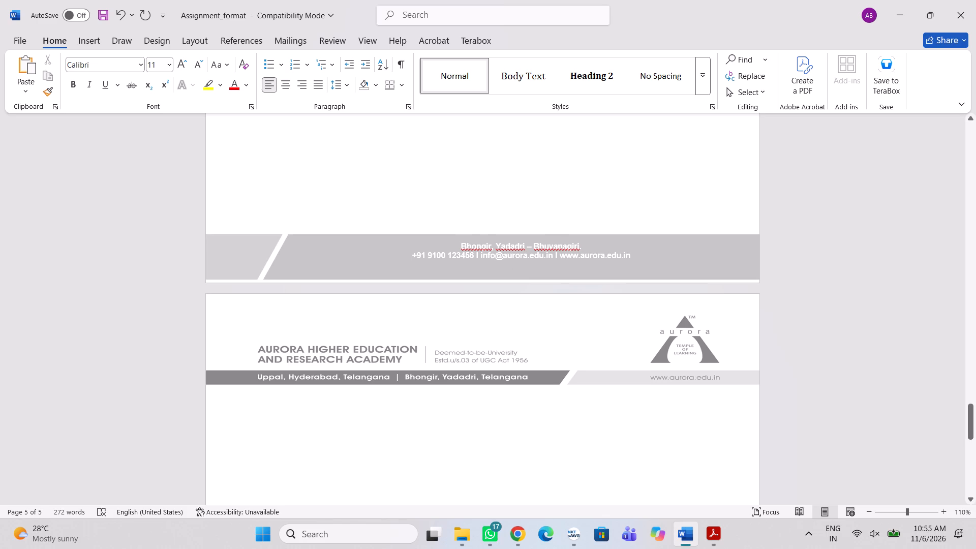
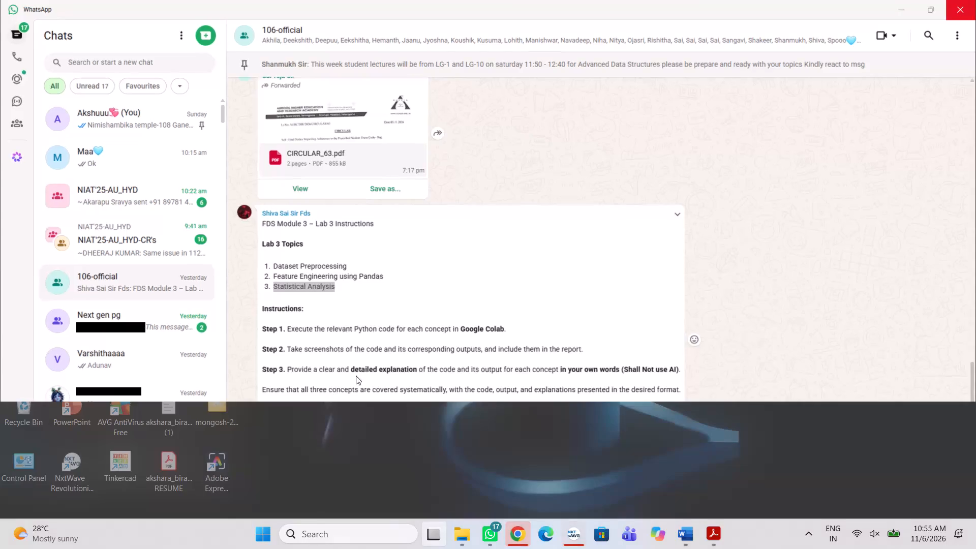
Switch to the Word report and paste the copied topic "Statistical Analysis" at the start of page 5.
left_click(469, 170)
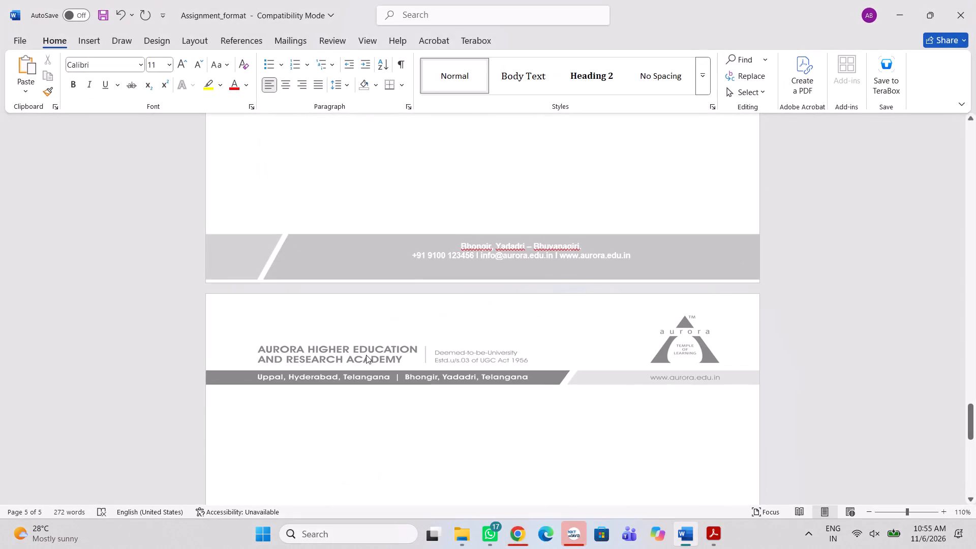
key("ctrl+v")
Add the number "3." followed by a space in front of "Statistical Analysis".
key("Left")
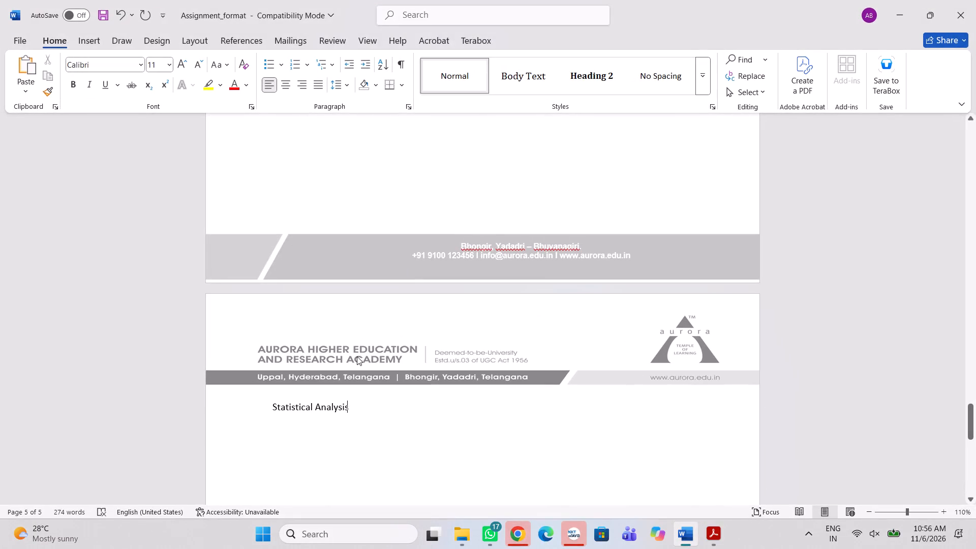
key("Left")
key("Left")
key("Left")
key("Left")
key("Left")
key("Left")
key("Left")
key("Left")
key("Left")
key("Left")
key("Left")
key("Left")
key("Left")
key("Left")
key("Left")
key("Left")
key("Left")
key("Left")
key("Left")
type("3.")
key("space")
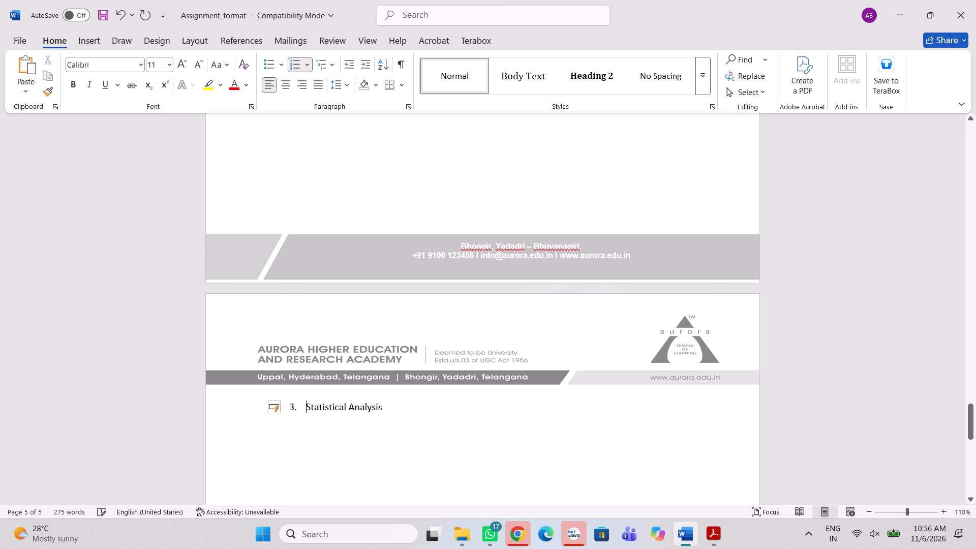
Remove the automatic list numbering from "Statistical Analysis" and put a plain-text "3." directly before it.
left_click_drag(388, 410, 287, 405)
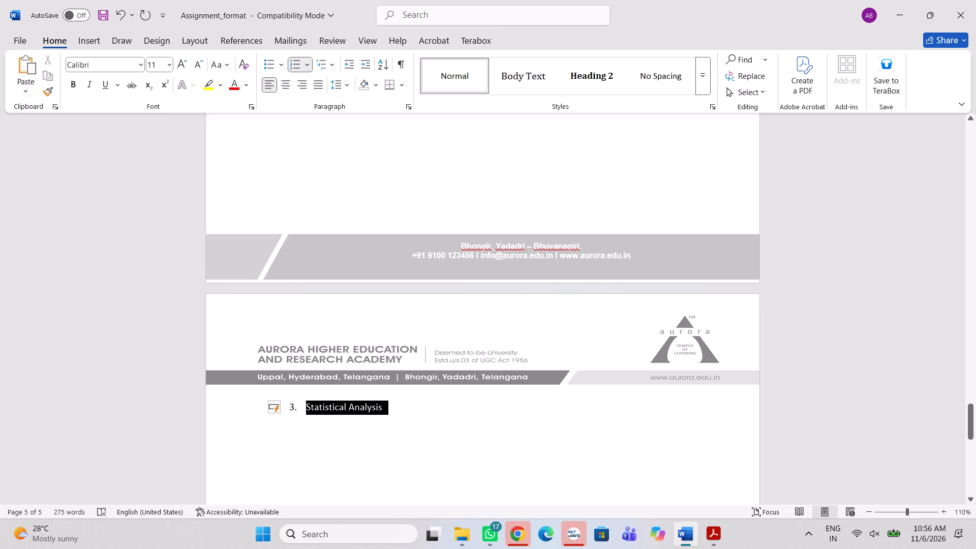
left_click_drag(287, 405, 296, 406)
left_click(304, 407)
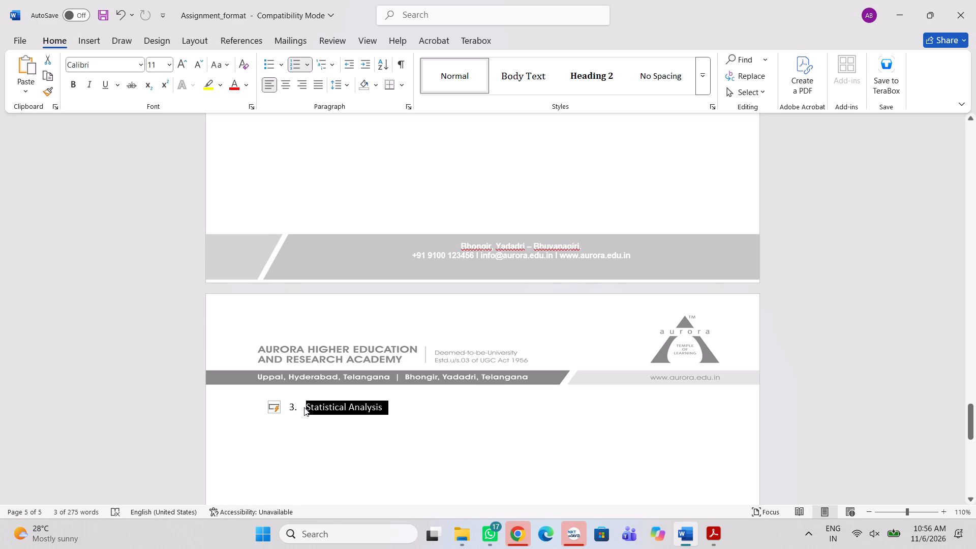
key("BackSpace")
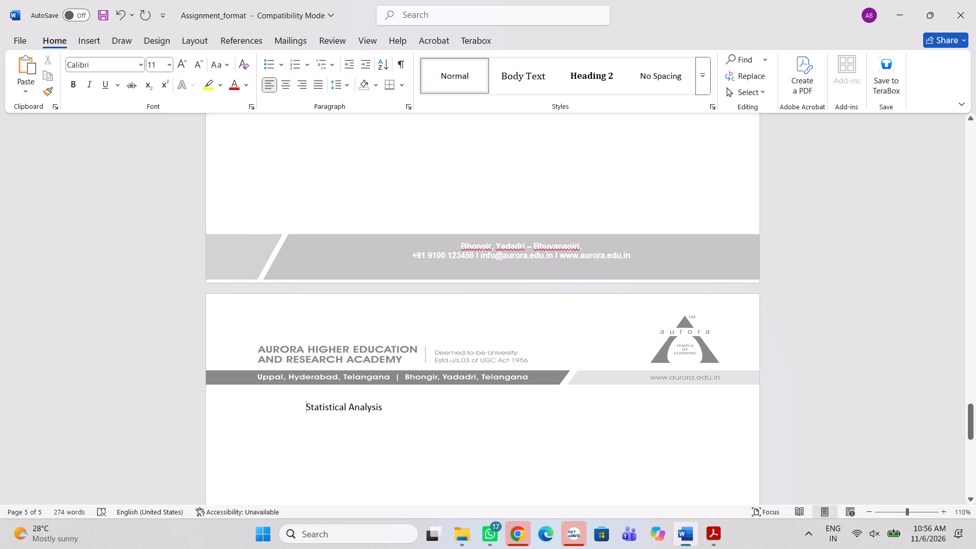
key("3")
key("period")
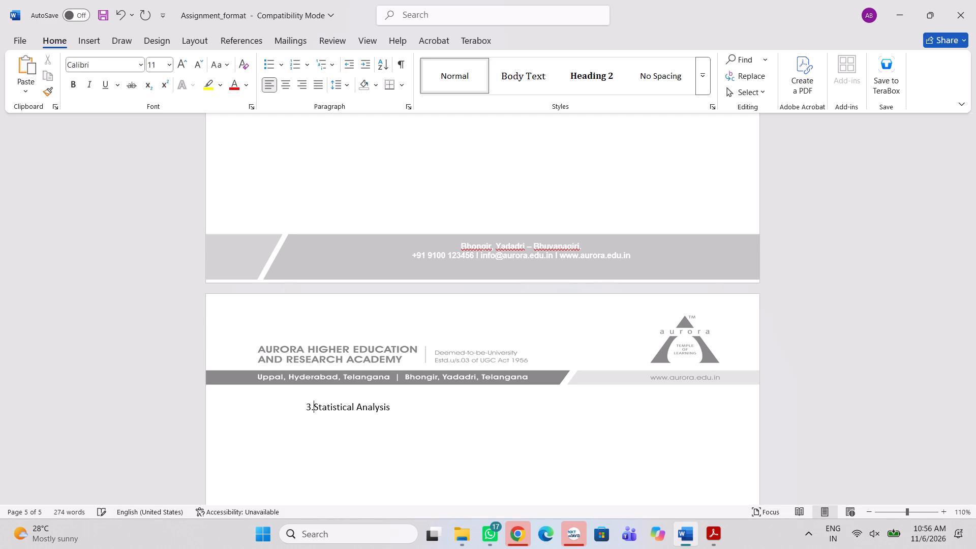
Open the font size choices for the whole "3.Statistical Analysis" heading.
left_click_drag(398, 409, 306, 403)
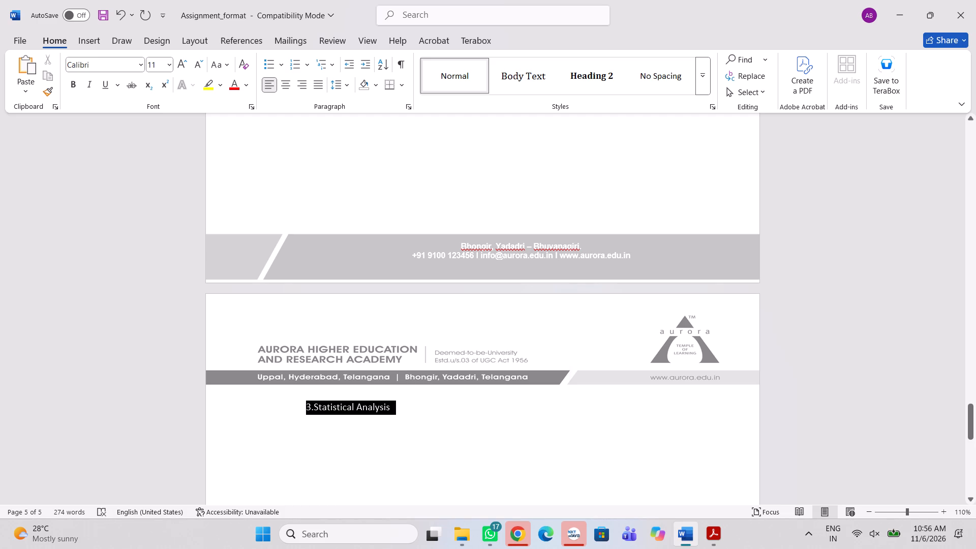
left_click_drag(306, 403, 306, 403)
left_click(402, 365)
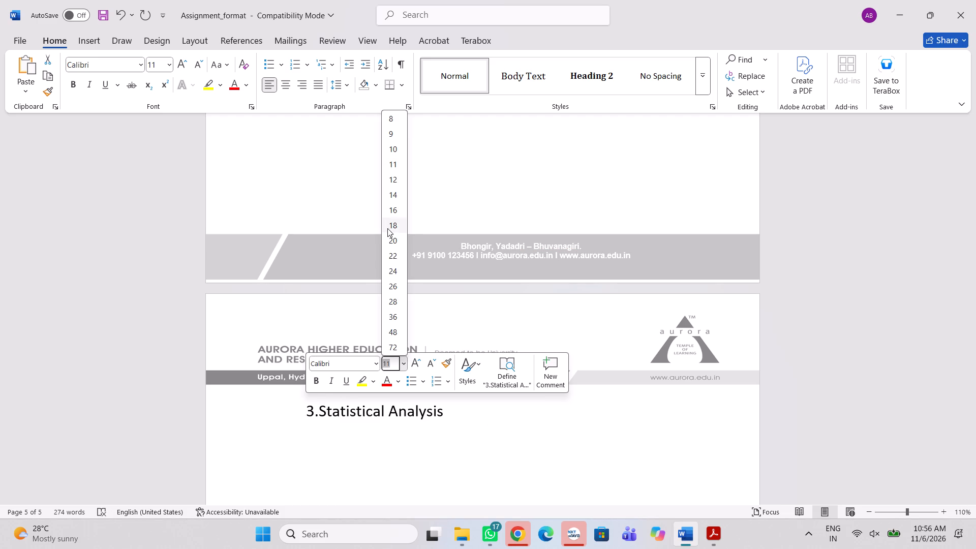
Format the "3.Statistical Analysis" heading as bold Times New Roman, size 16.
left_click(390, 212)
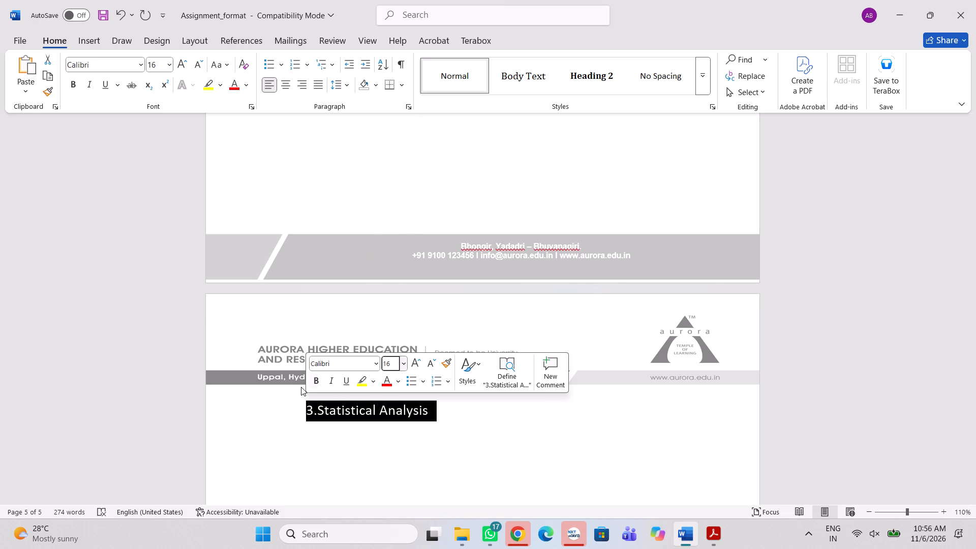
left_click(320, 378)
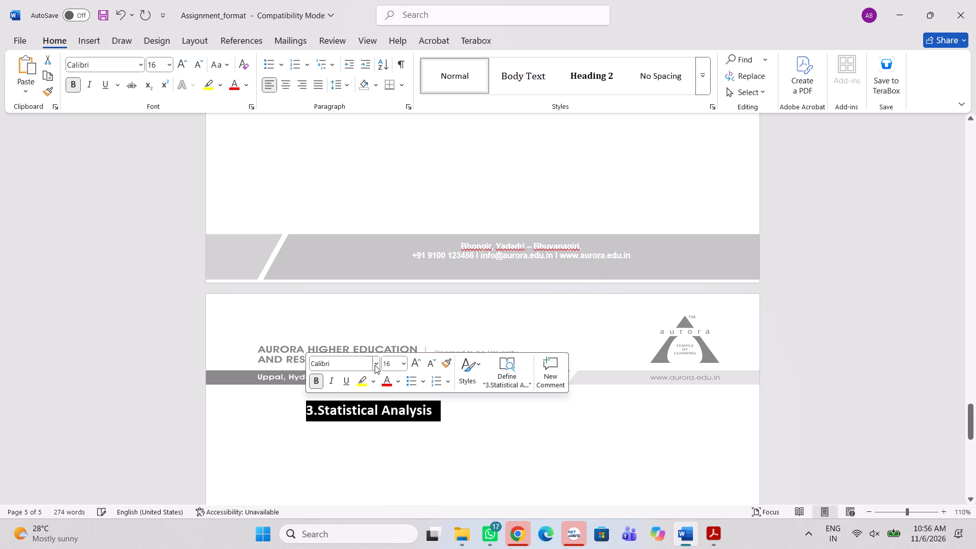
left_click(375, 365)
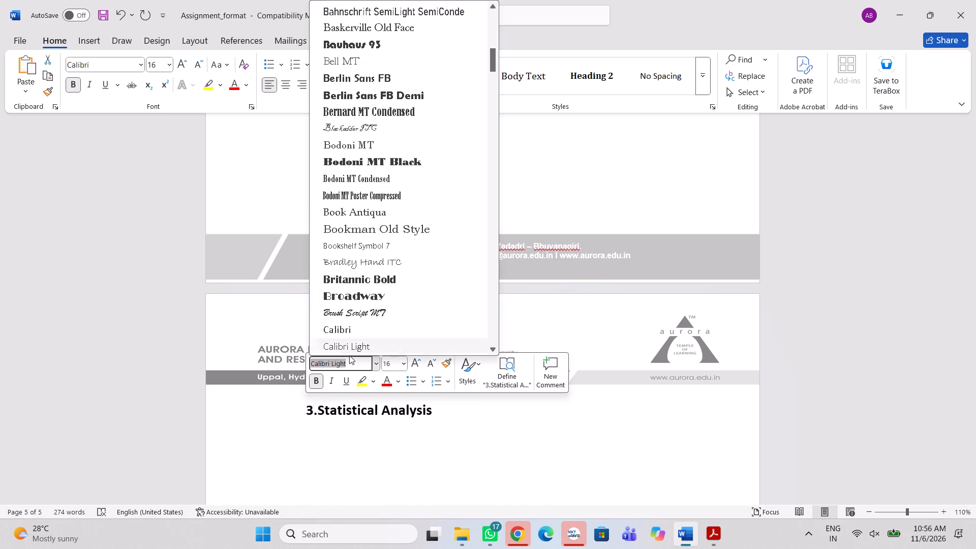
key("t")
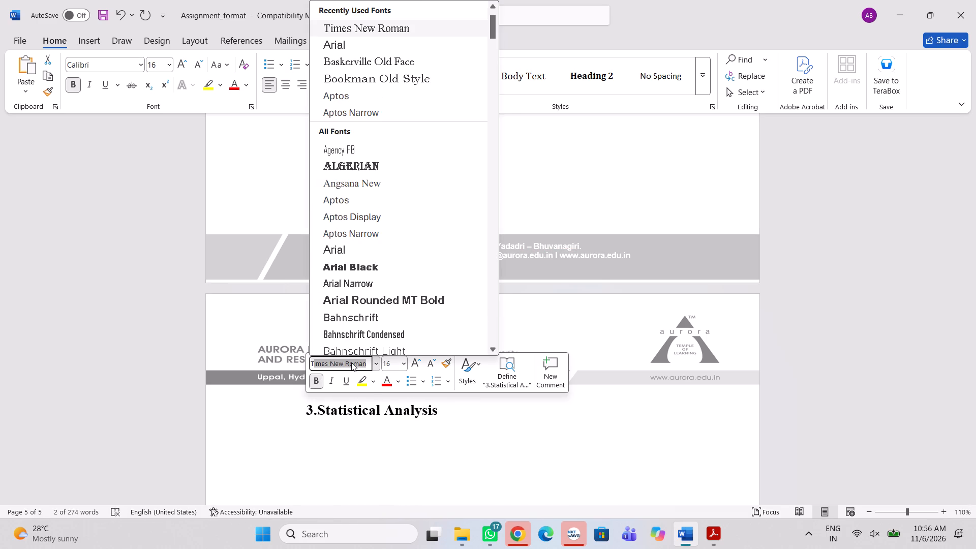
key("Return")
left_click(467, 397)
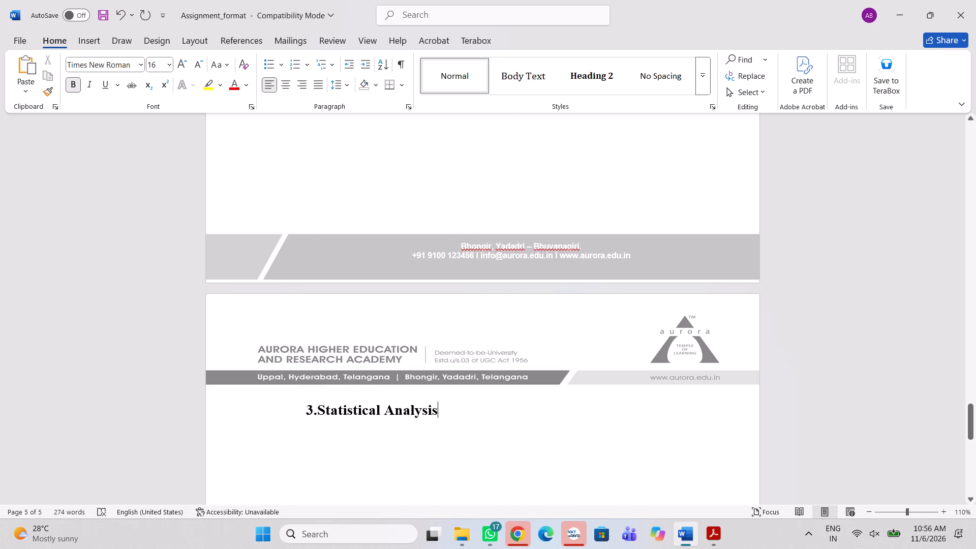
Remove the indent before the "3.Statistical Analysis" heading and add a new line beneath it.
left_click(308, 411)
key("BackSpace")
scroll(405, 457, "down", 1)
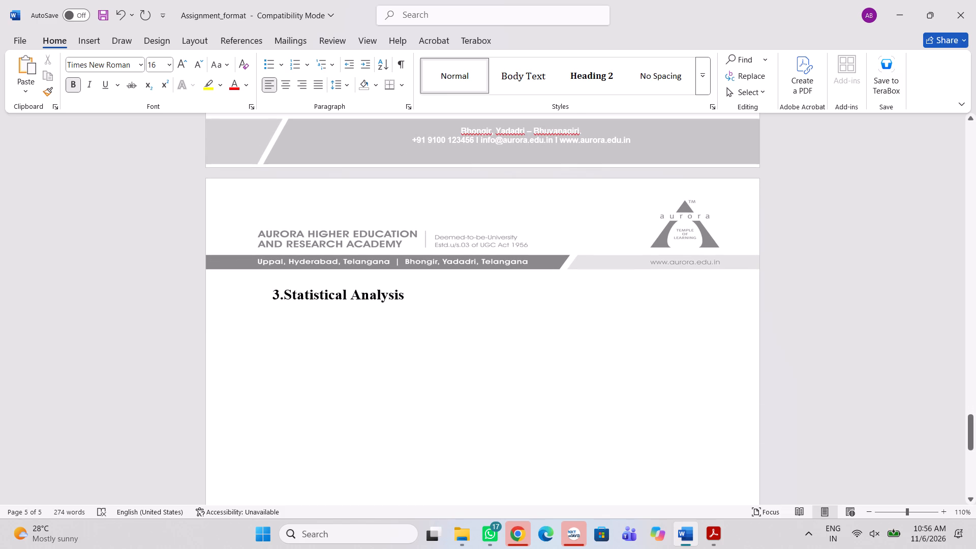
left_click(419, 289)
key("Return")
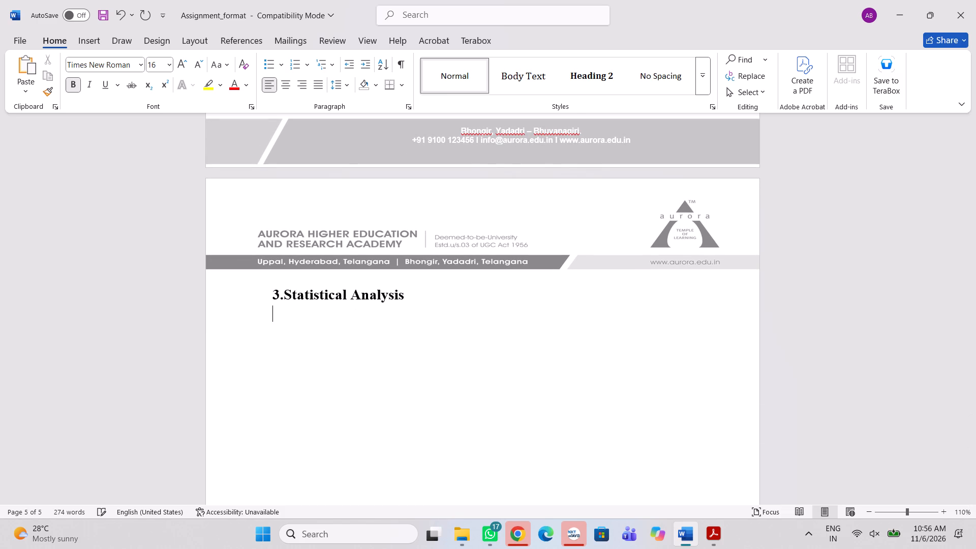
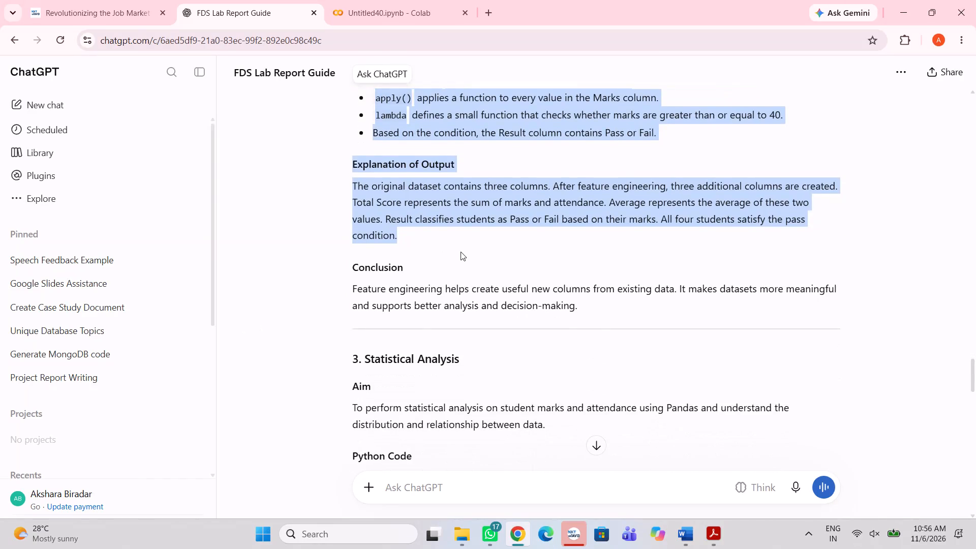
Copy the Statistical Analysis Python code from ChatGPT into a new code cell at the end of the Colab notebook and run it.
scroll(461, 252, "down", 4)
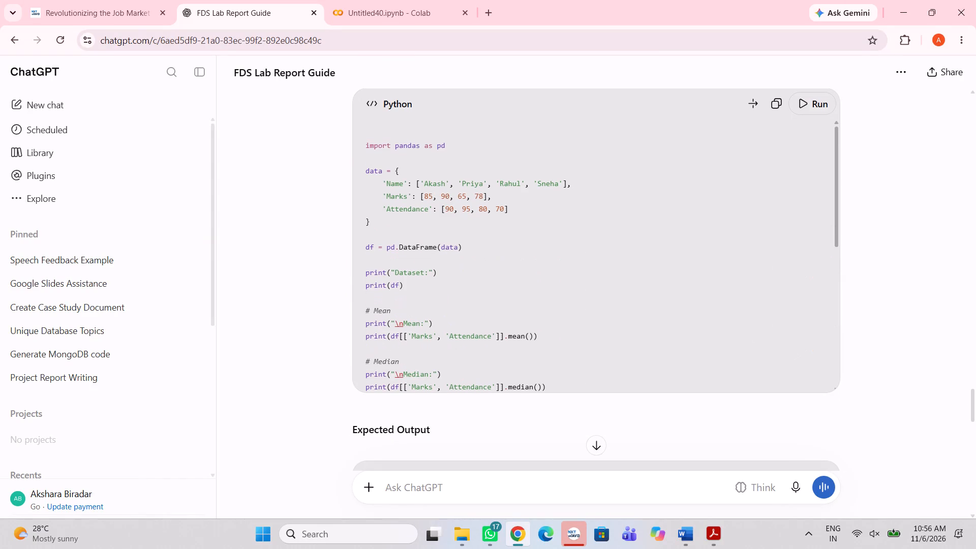
left_click(775, 97)
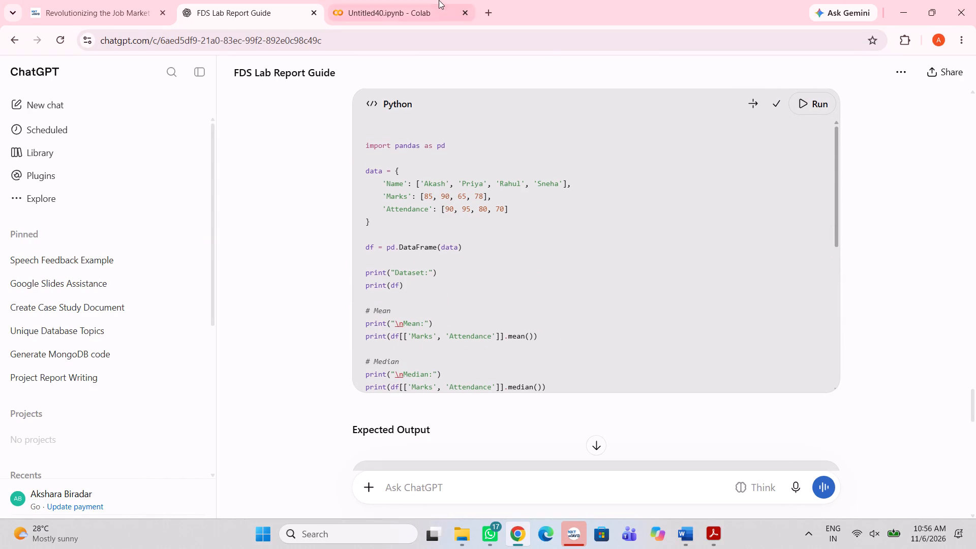
left_click(435, 1)
left_click(354, 301)
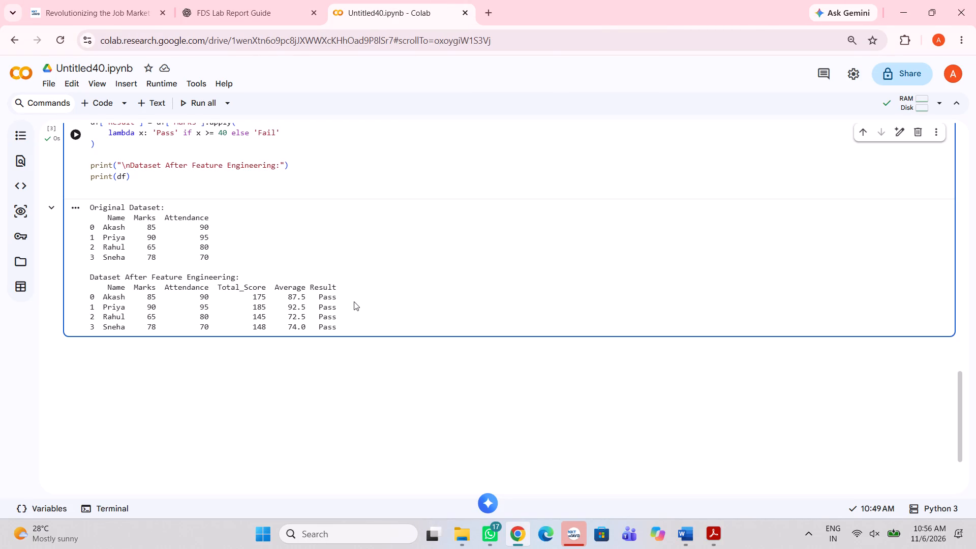
left_click(354, 301)
key("shift+Return")
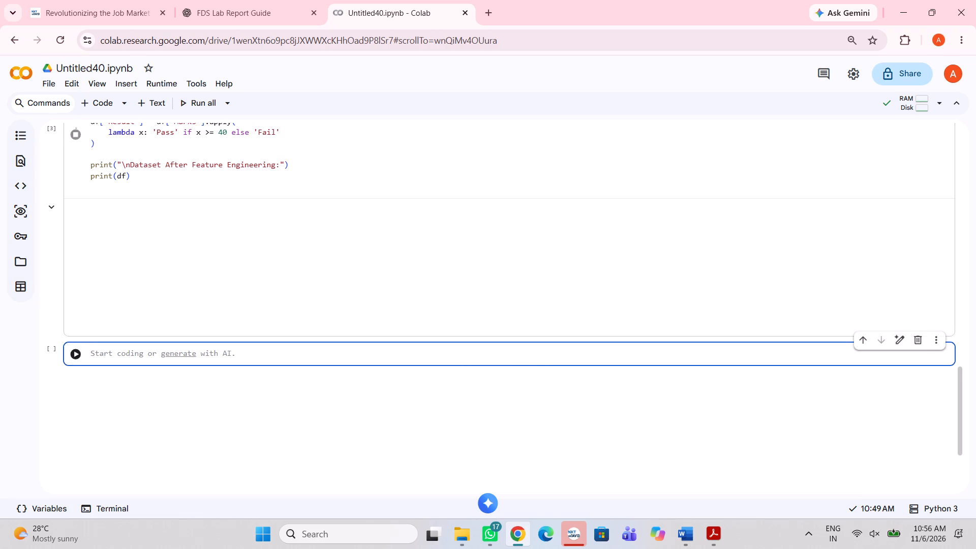
key("ctrl+v")
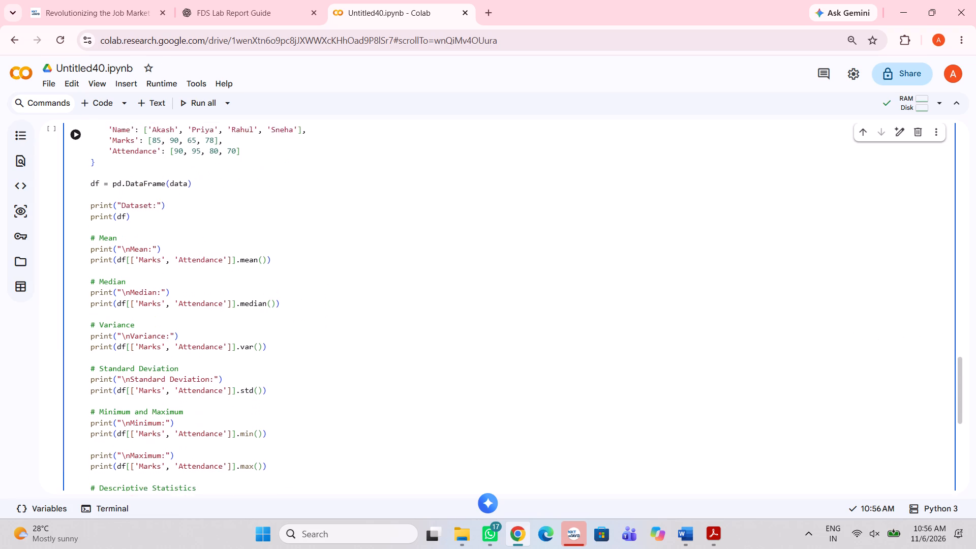
key("shift+Return")
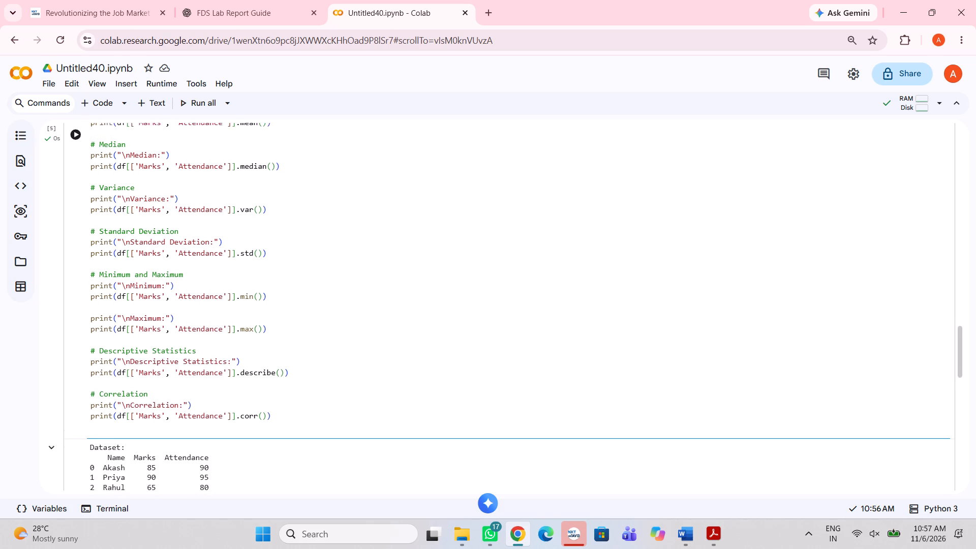
Insert a text cell directly above the Statistical Analysis code cell in the notebook.
scroll(135, 213, "up", 3)
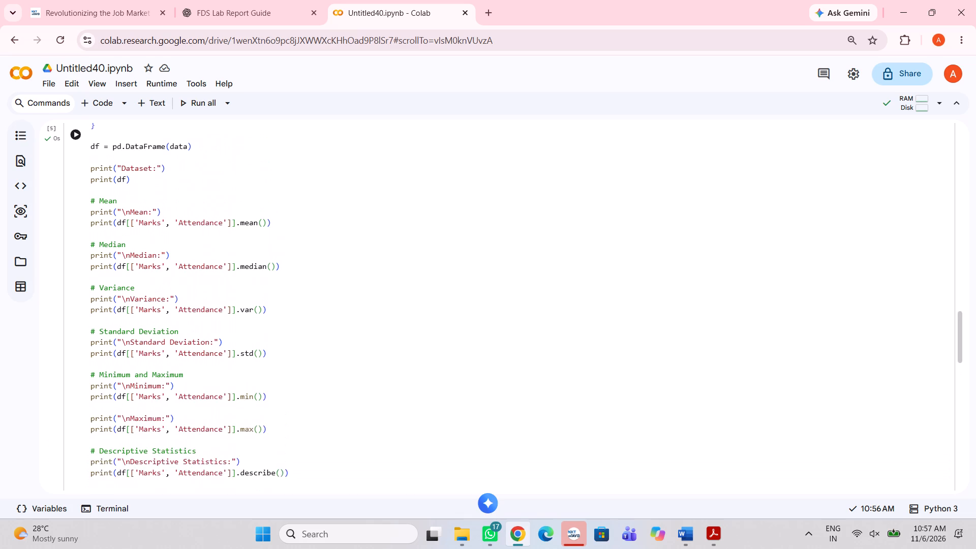
scroll(135, 213, "up", 3)
left_click(194, 234)
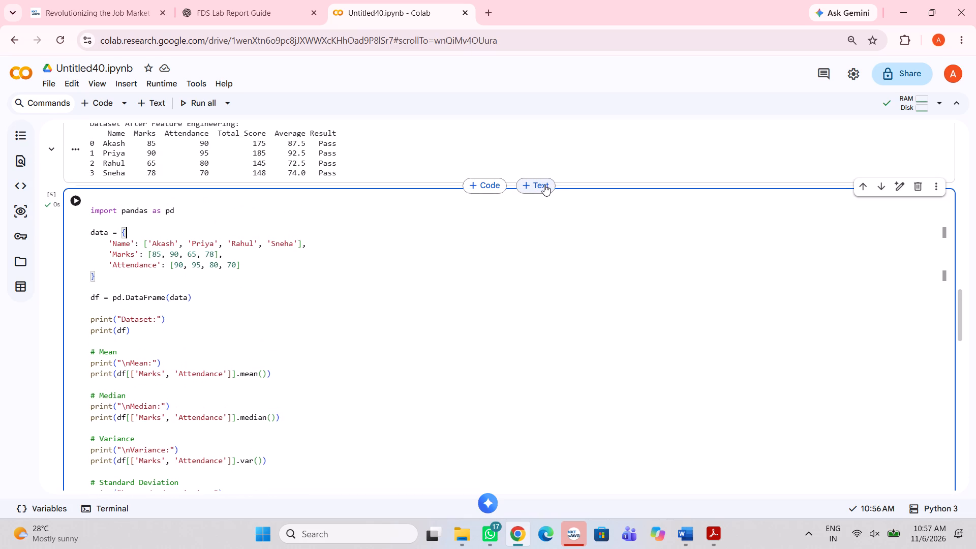
left_click(544, 185)
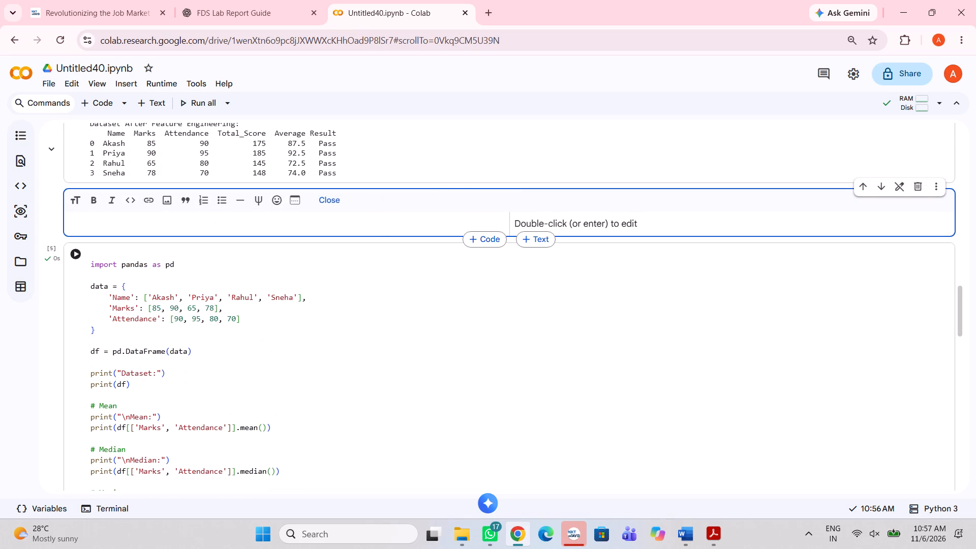
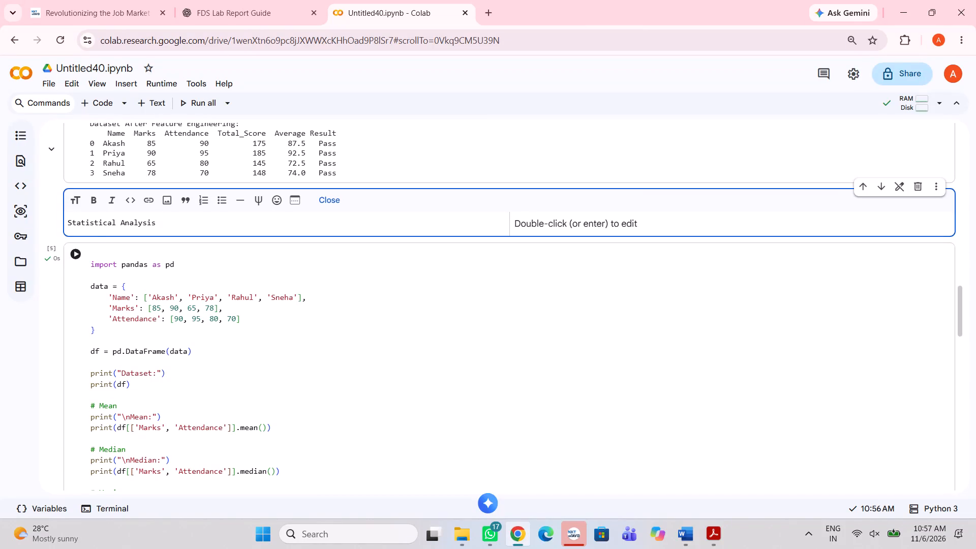
Number the text cell heading above the code cell so it reads "3.Statistical Analysis".
left_click(69, 222)
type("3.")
left_click(410, 299)
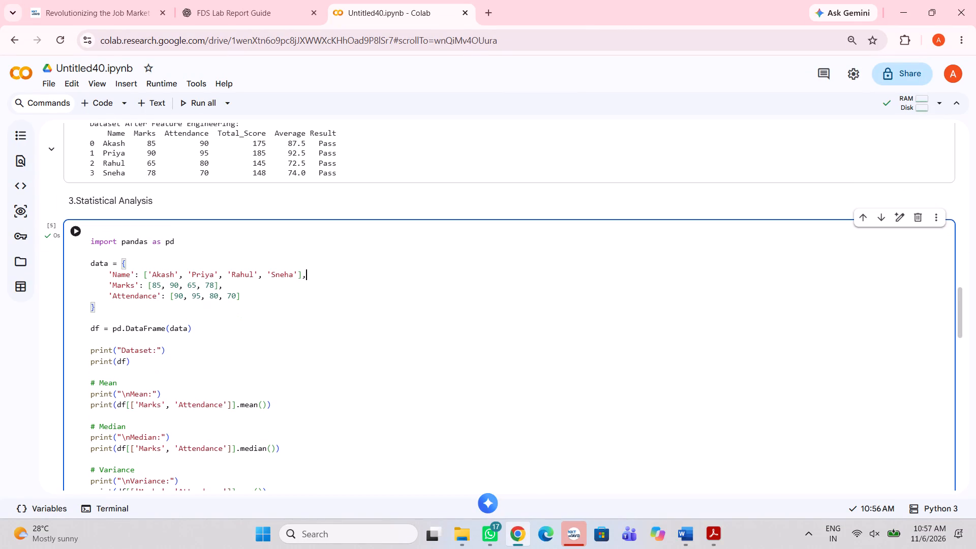
Snip the Colab page showing the 3.Statistical Analysis heading and its code from the pandas import through Standard Deviation.
scroll(410, 299, "down", 1)
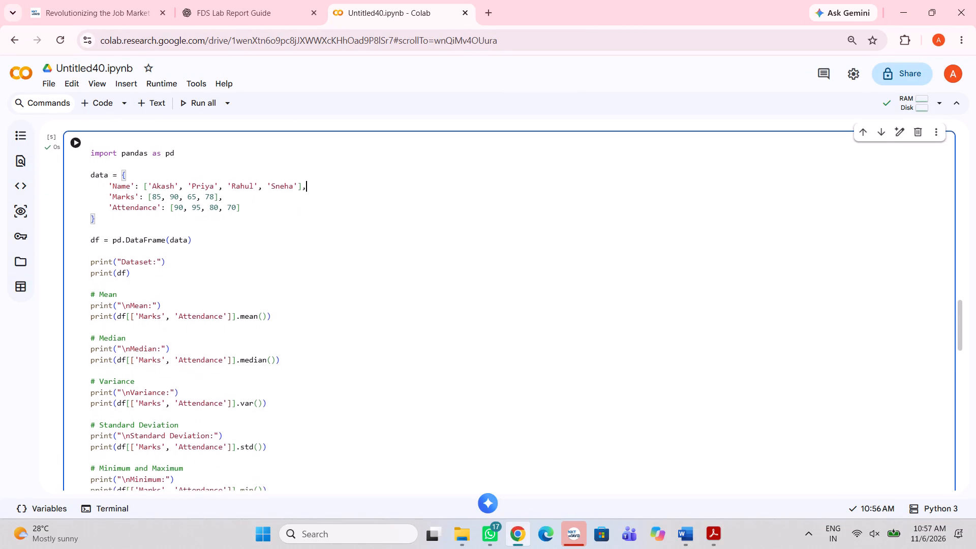
scroll(410, 299, "down", 1)
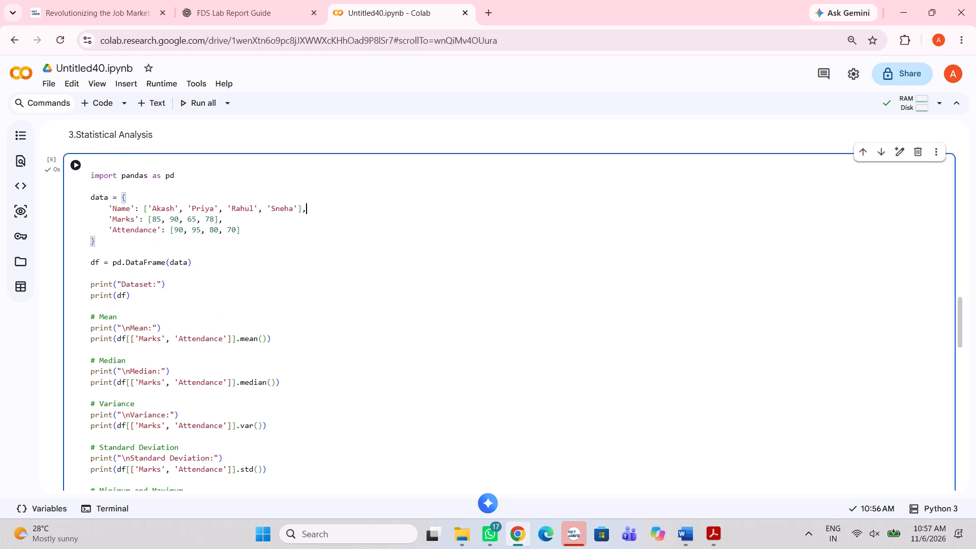
scroll(410, 299, "down", 1)
key("Print")
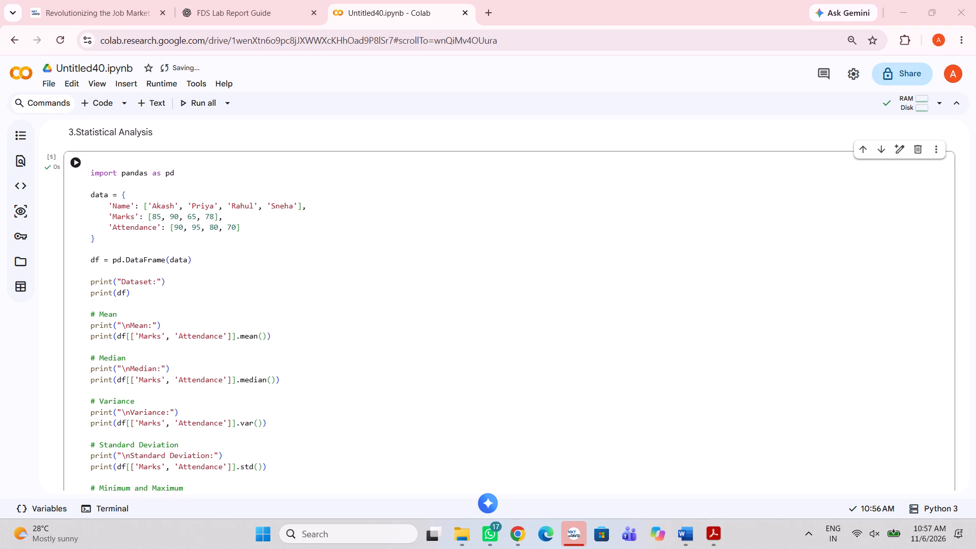
left_click_drag(0, 50, 887, 364)
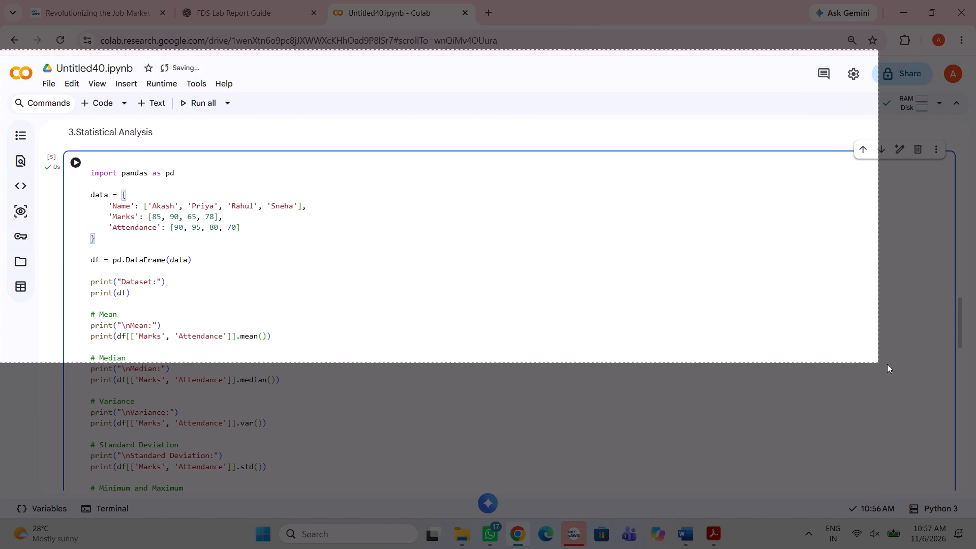
left_click_drag(887, 364, 975, 514)
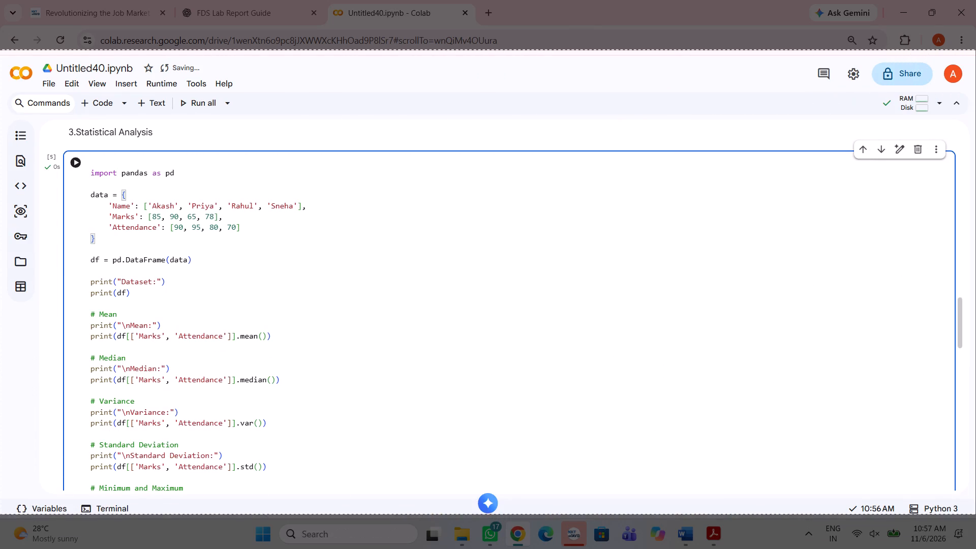
left_click_drag(975, 514, 975, 503)
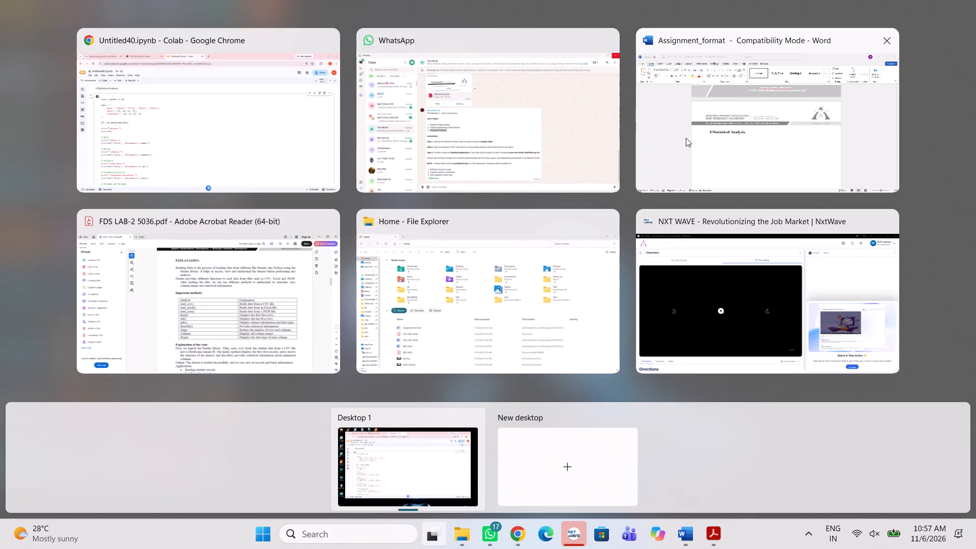
Paste the code snip under the 3.Statistical Analysis heading in the Word report and start a new line below it.
left_click(686, 138)
key("ctrl+v")
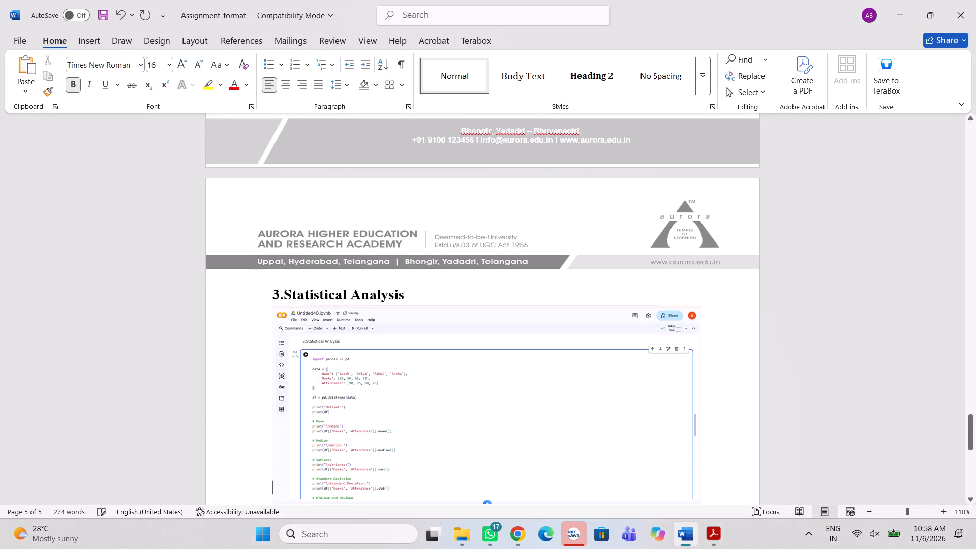
scroll(664, 379, "down", 1)
left_click(721, 347)
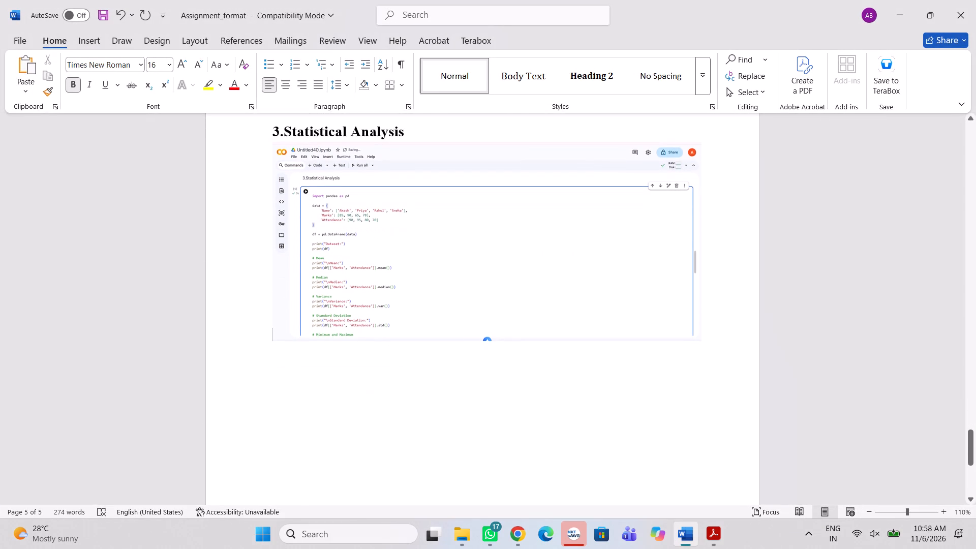
key("Return")
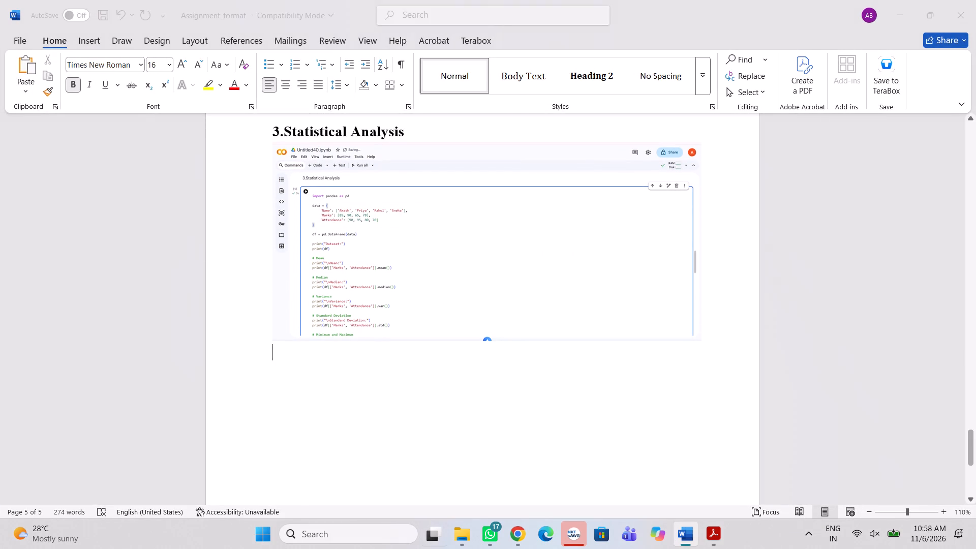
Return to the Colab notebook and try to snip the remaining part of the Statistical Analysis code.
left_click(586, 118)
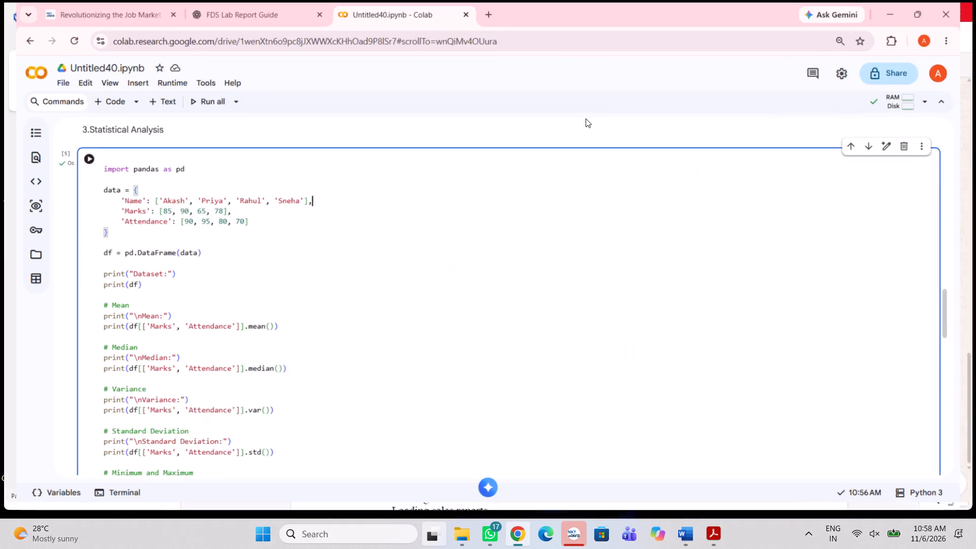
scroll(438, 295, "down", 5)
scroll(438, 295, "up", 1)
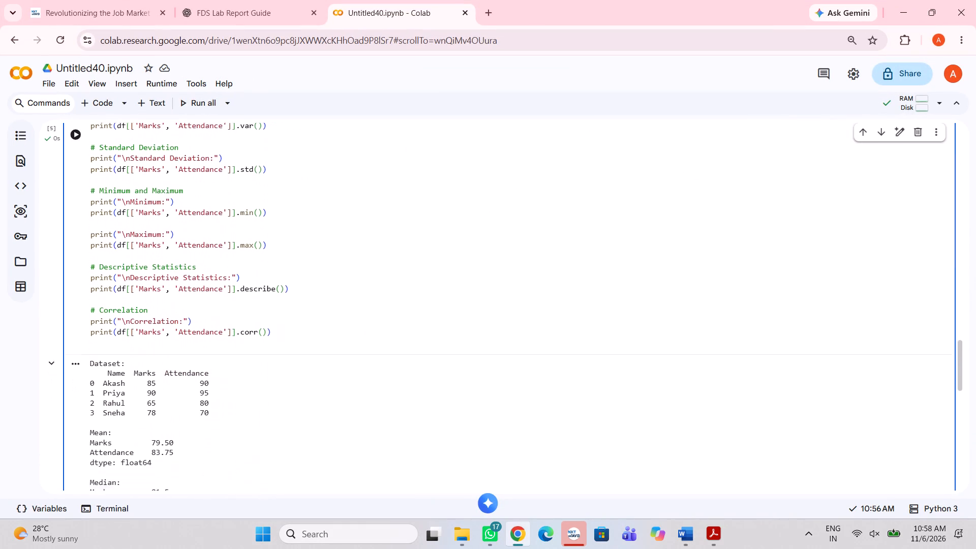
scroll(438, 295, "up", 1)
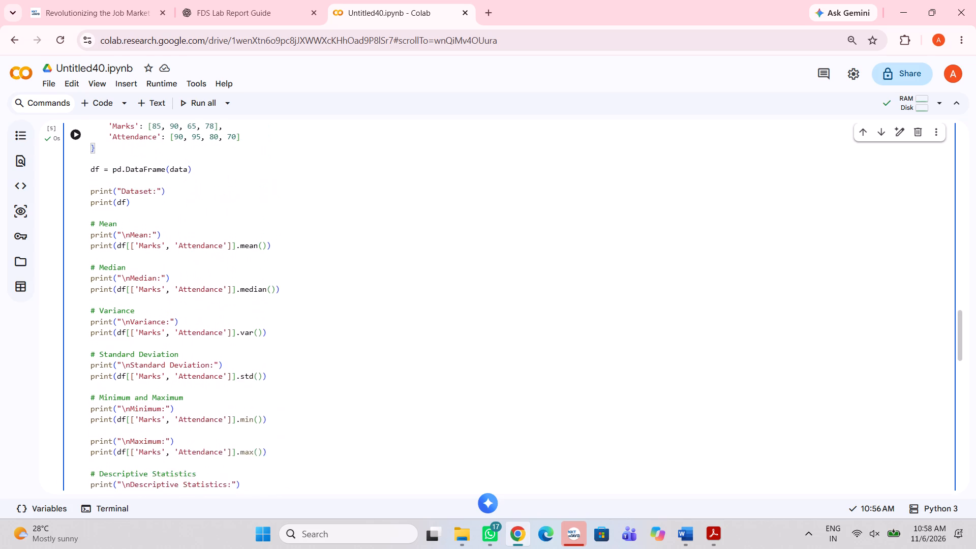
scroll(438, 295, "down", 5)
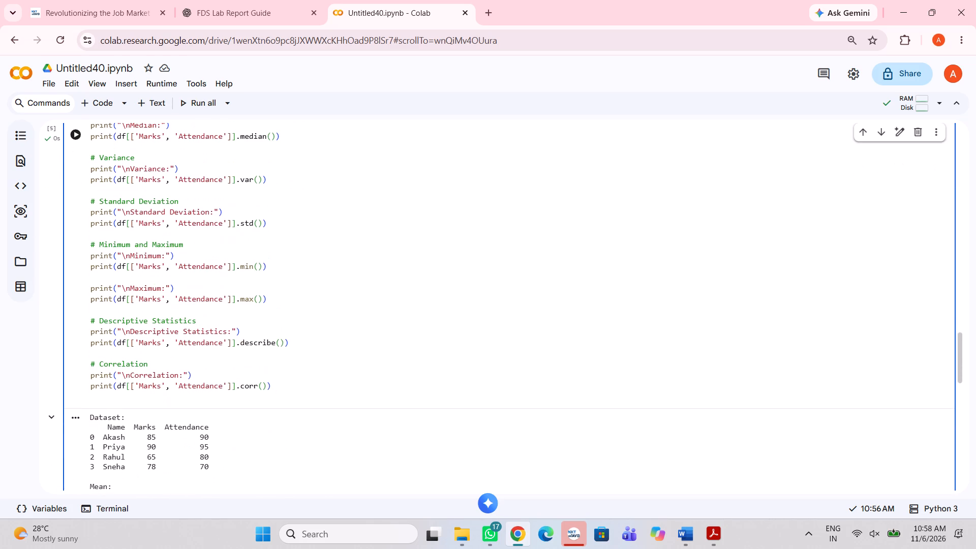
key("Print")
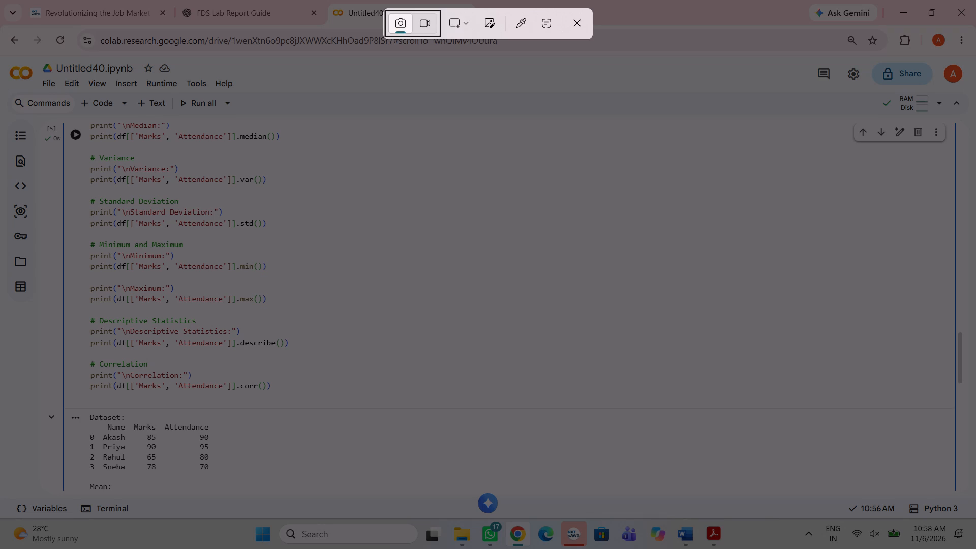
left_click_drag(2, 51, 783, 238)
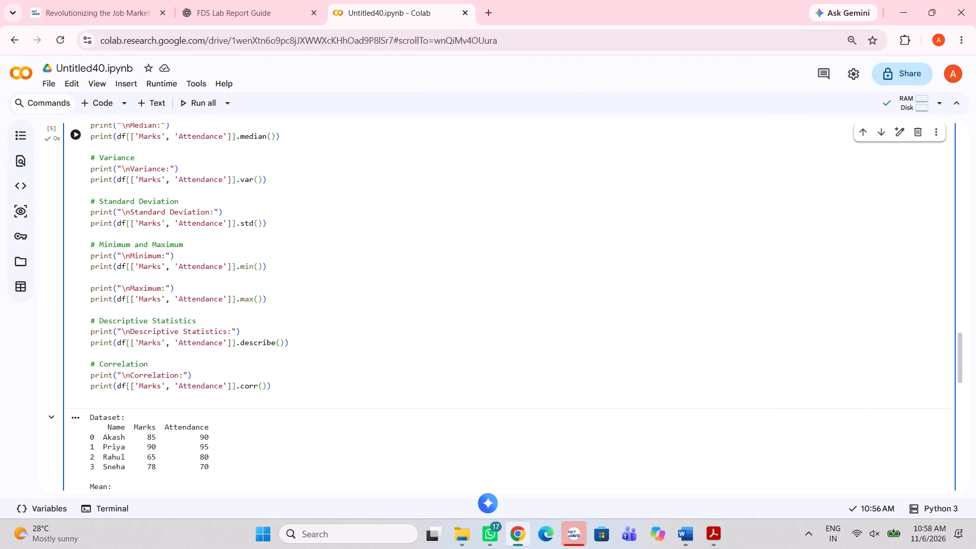
Snip the Colab page showing the Statistical Analysis code from Variance through Correlation, leaving out the output below.
scroll(246, 239, "up", 1)
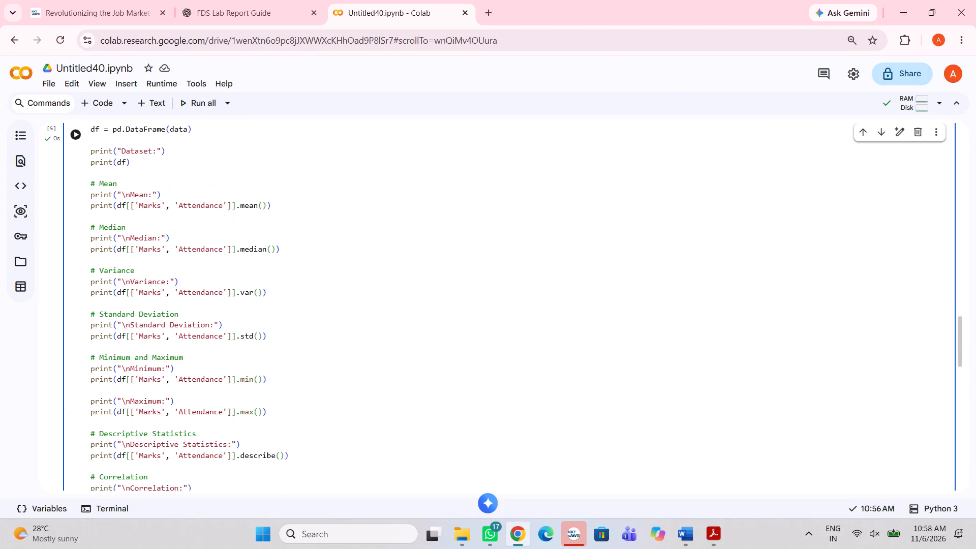
scroll(246, 239, "down", 1)
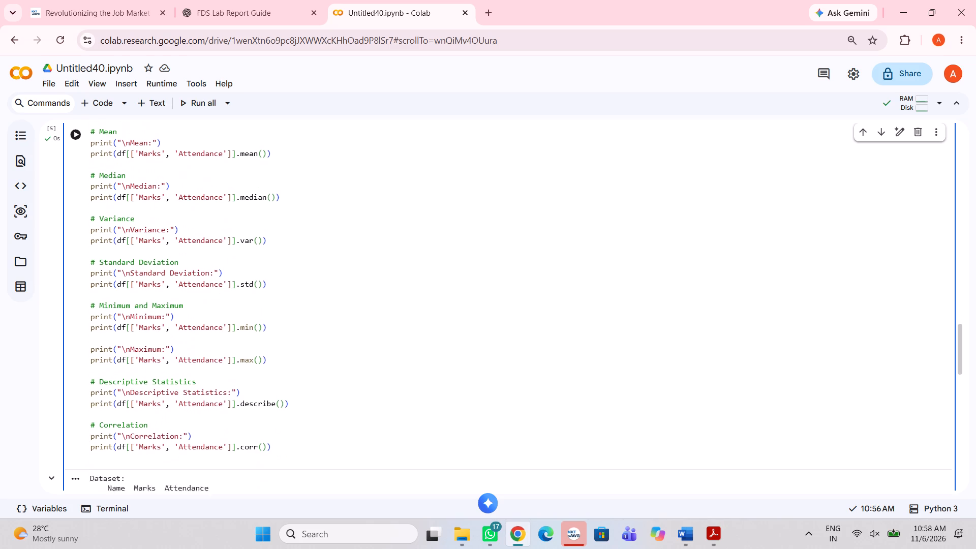
scroll(246, 239, "down", 2)
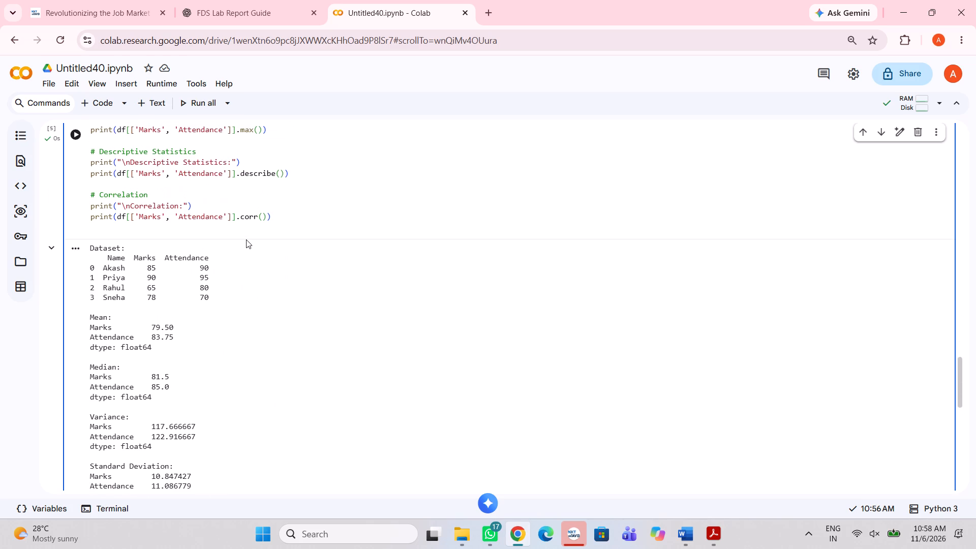
scroll(246, 239, "up", 4)
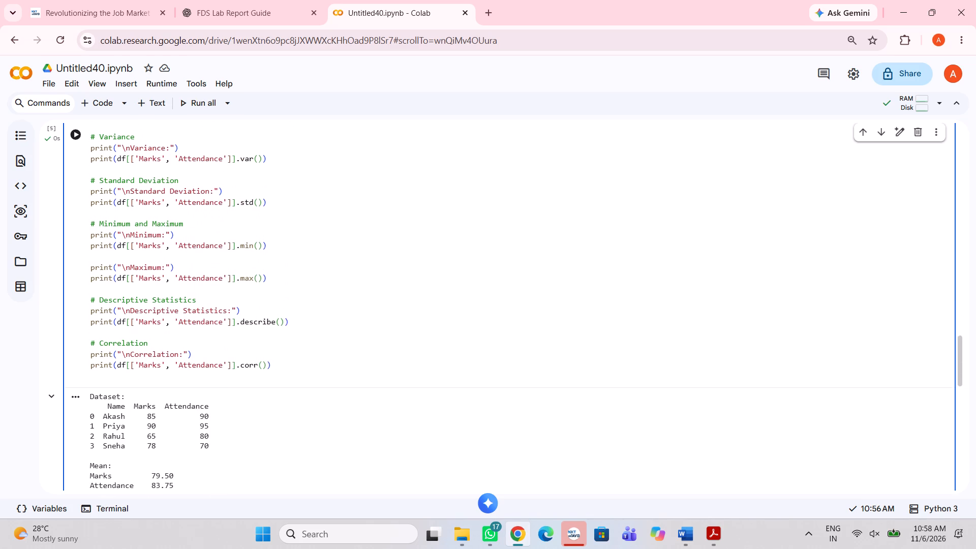
scroll(246, 239, "up", 1)
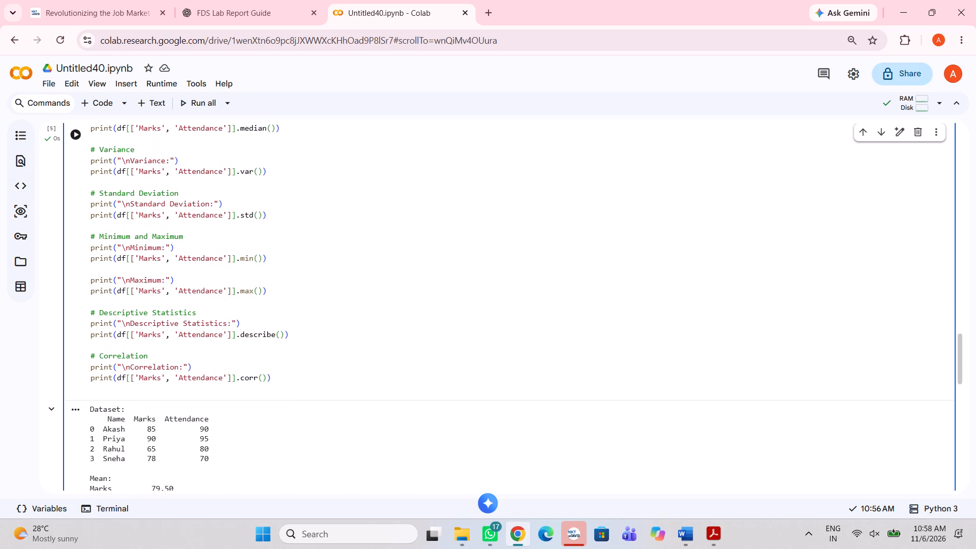
scroll(217, 218, "down", 1)
key("Print")
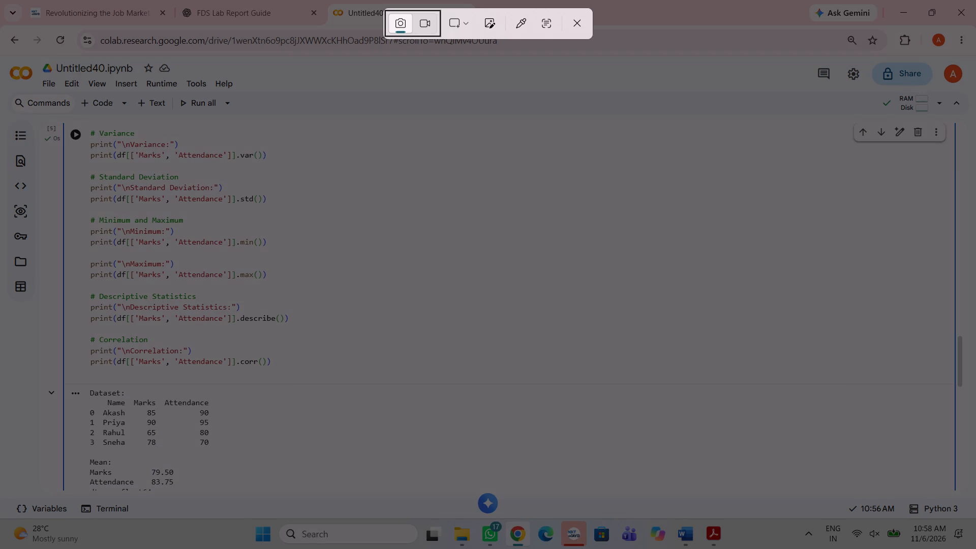
left_click_drag(0, 51, 706, 306)
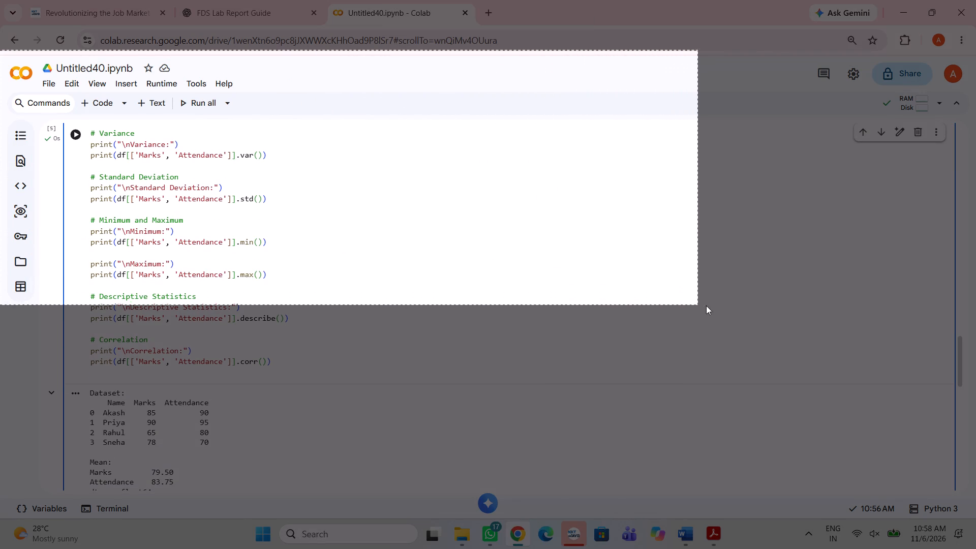
left_click_drag(706, 306, 926, 397)
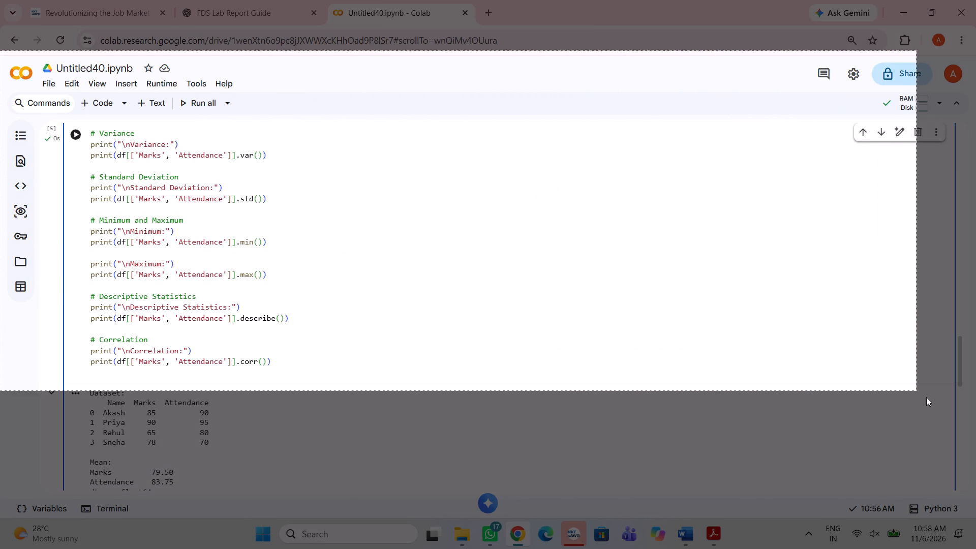
left_click_drag(926, 397, 975, 378)
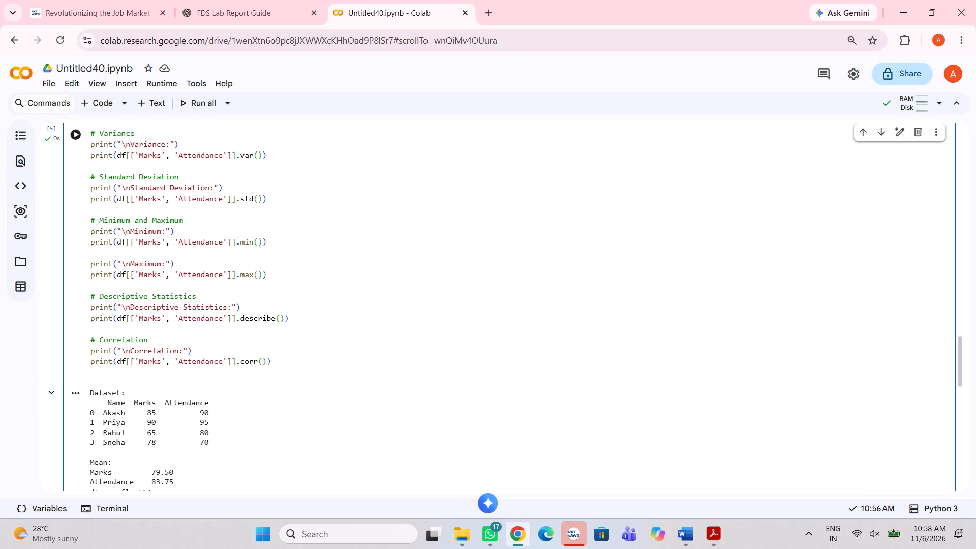
Paste the second code snip below the first one in the Word report and start a new line after it.
left_click(507, 151)
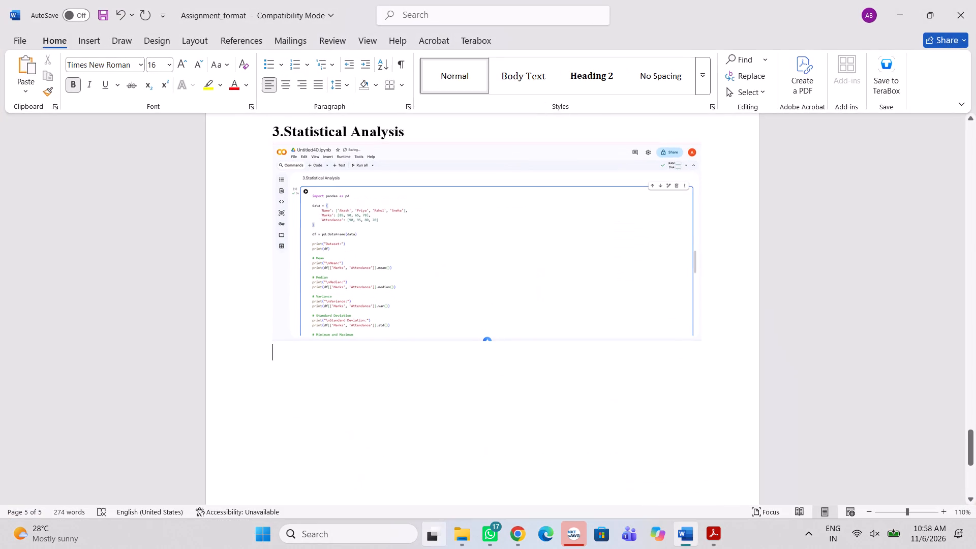
key("ctrl+v")
scroll(773, 311, "down", 1)
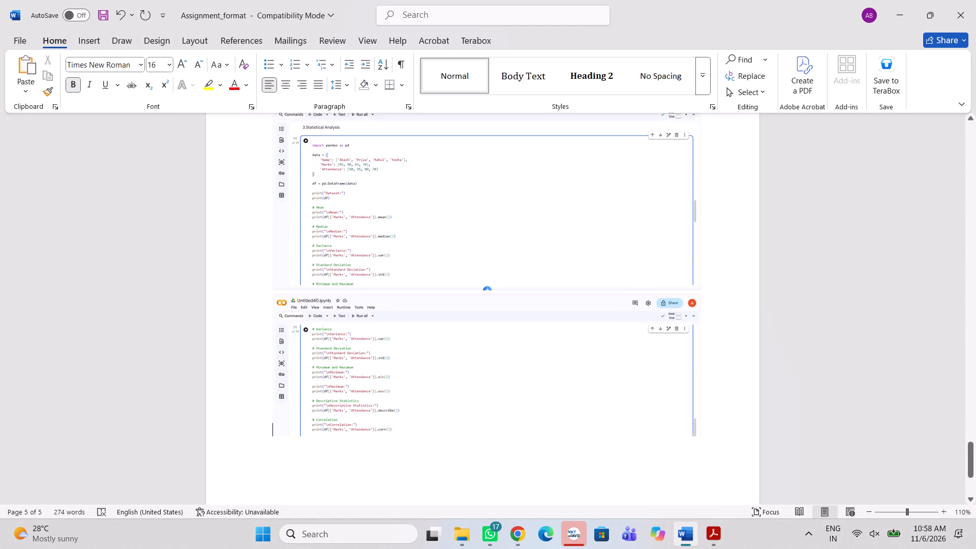
scroll(773, 311, "down", 1)
left_click(712, 273)
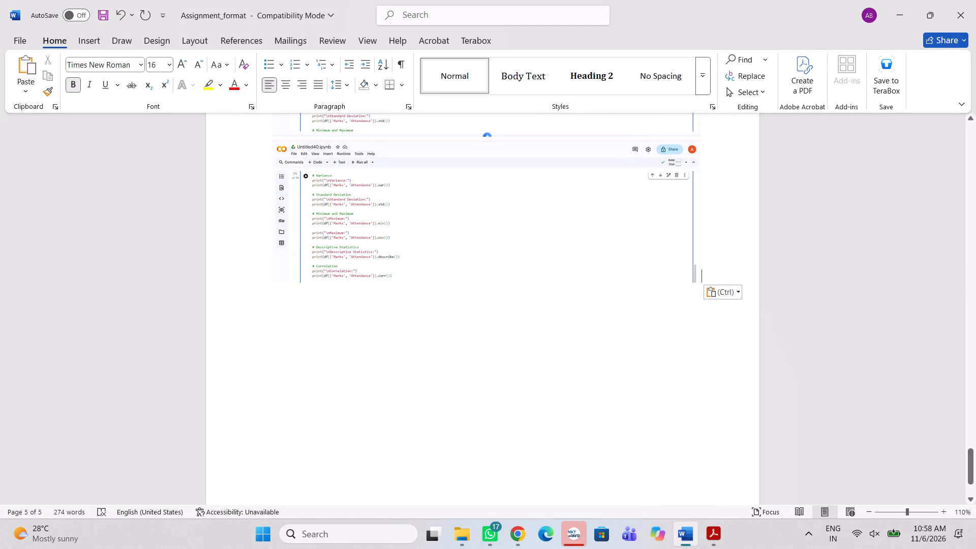
key("Return")
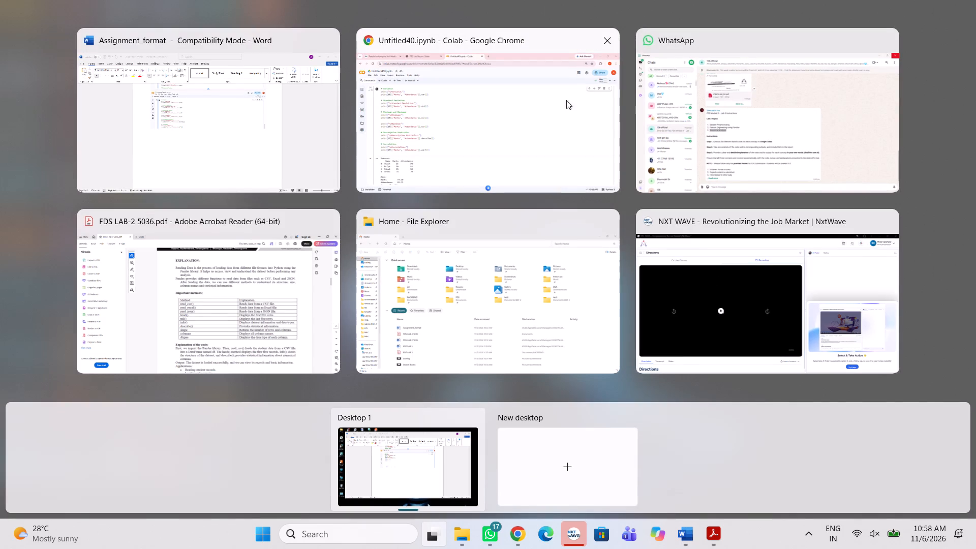
Snip the Statistical Analysis output in the Colab notebook, from the Dataset table through the Maximum values.
left_click(542, 90)
scroll(542, 90, "down", 1)
scroll(413, 238, "down", 2)
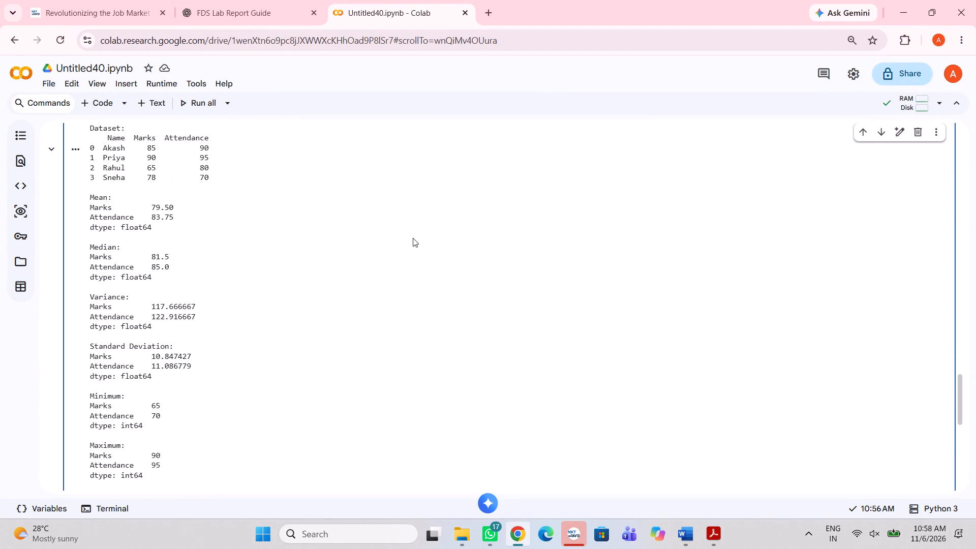
scroll(413, 238, "down", 2)
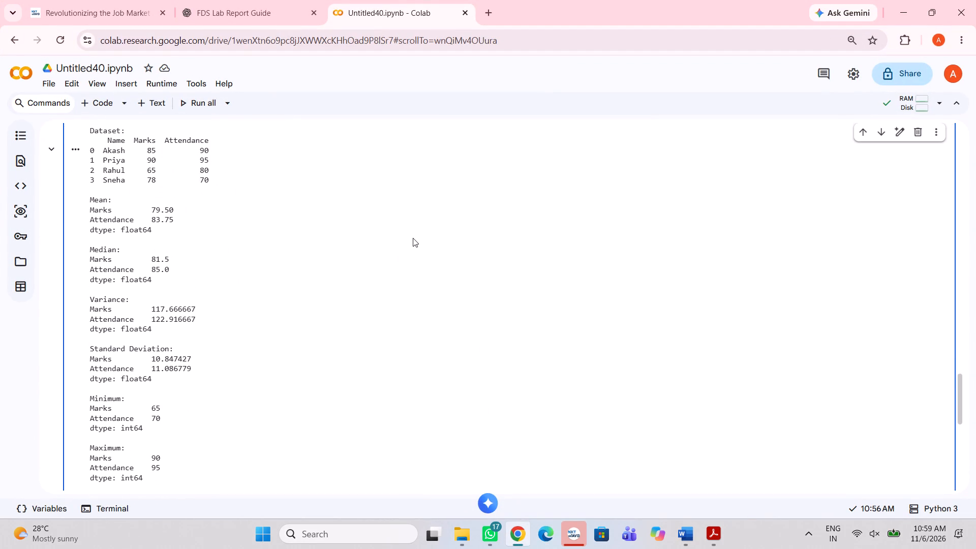
key("Print")
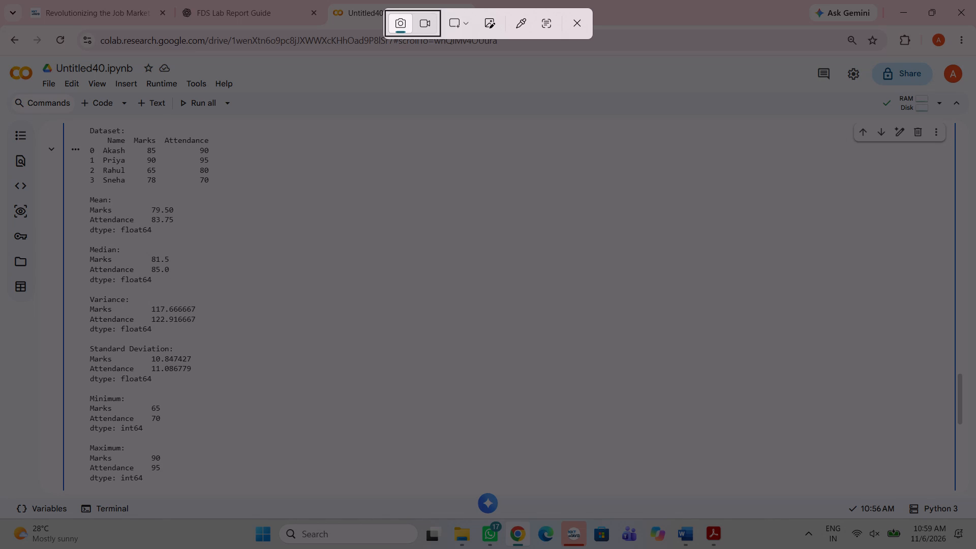
left_click_drag(0, 50, 847, 412)
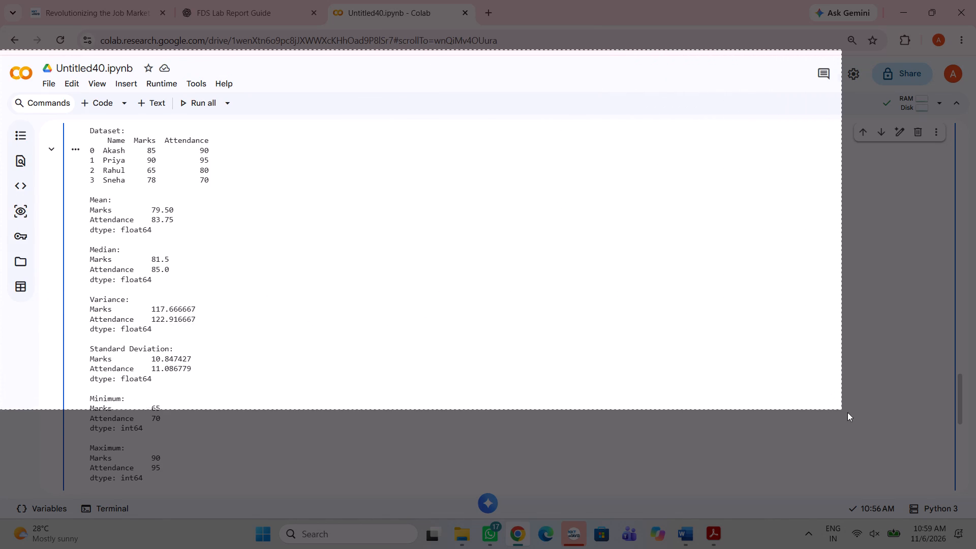
left_click_drag(847, 412, 975, 489)
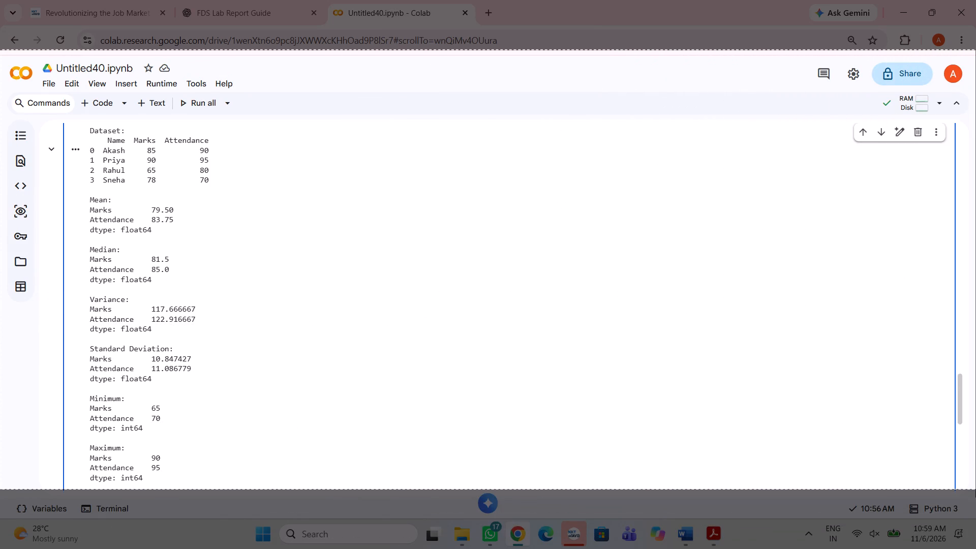
left_click_drag(975, 489, 975, 486)
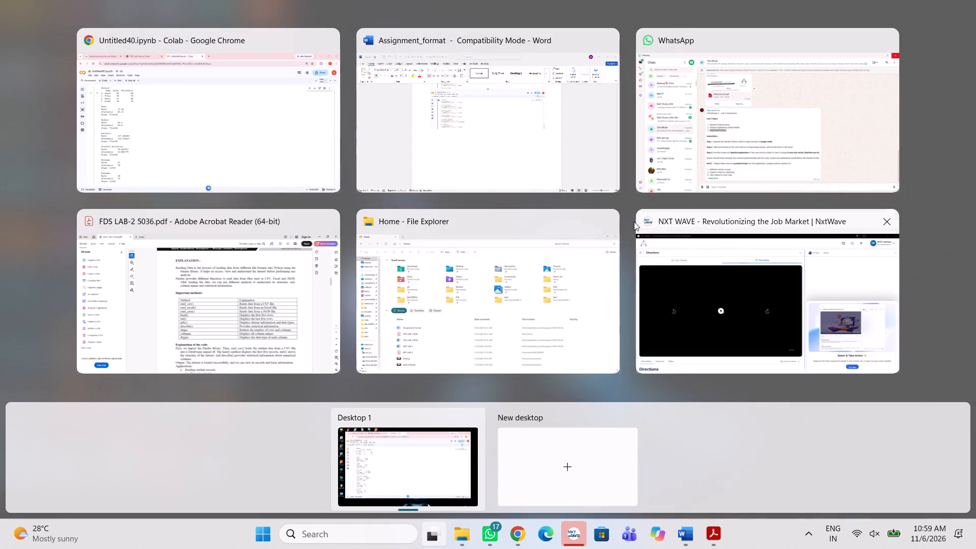
Paste the output snip below the second code snip in the Word report and add blank lines after it.
left_click(514, 133)
key("ctrl+v")
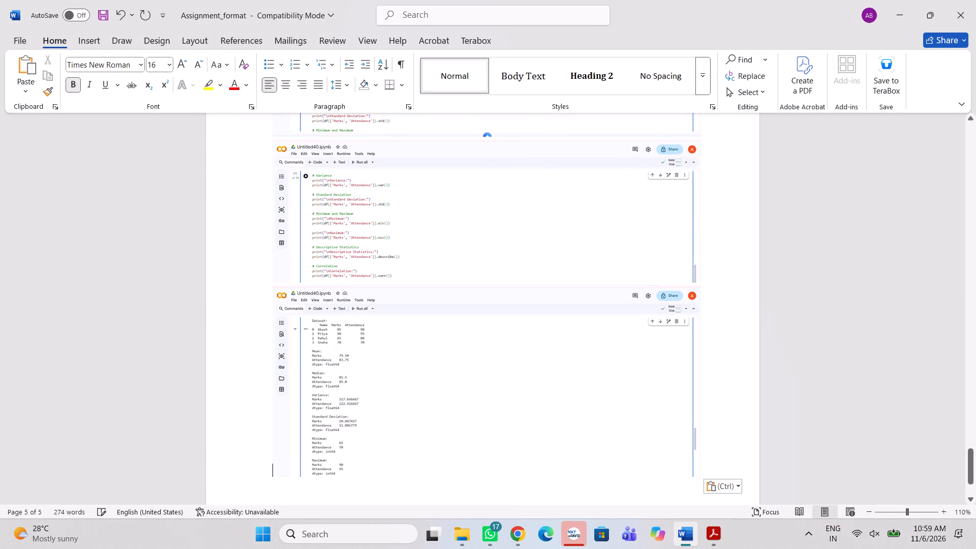
left_click(721, 450)
key("Return")
key("Return")
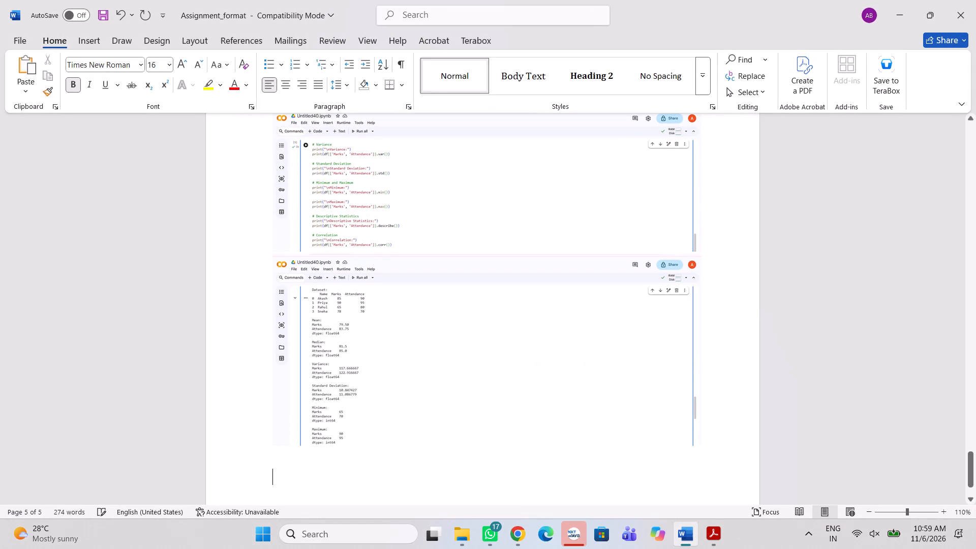
key("Return")
key("Return")
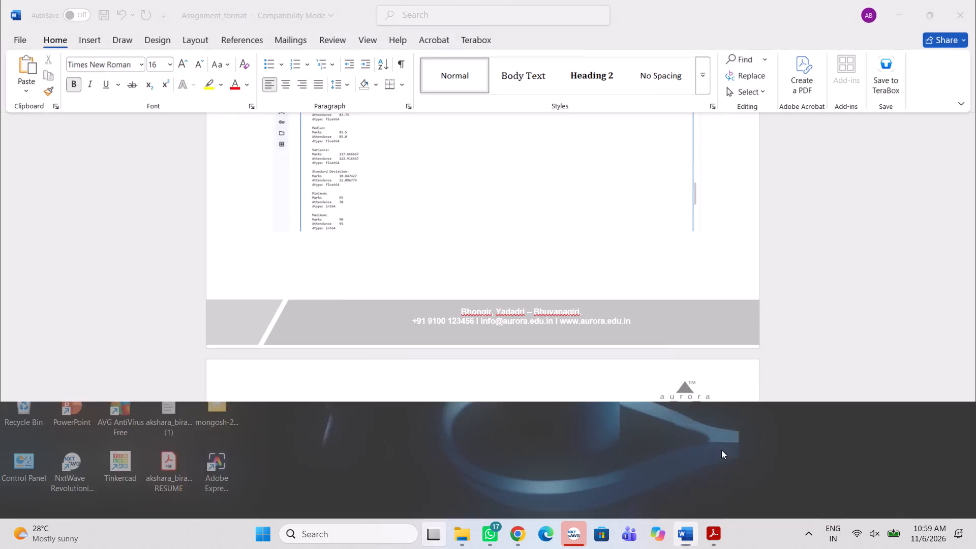
Return to the Colab notebook and snip the rest of the Statistical Analysis output, including Maximum, Descriptive Statistics and Correlation.
left_click(549, 151)
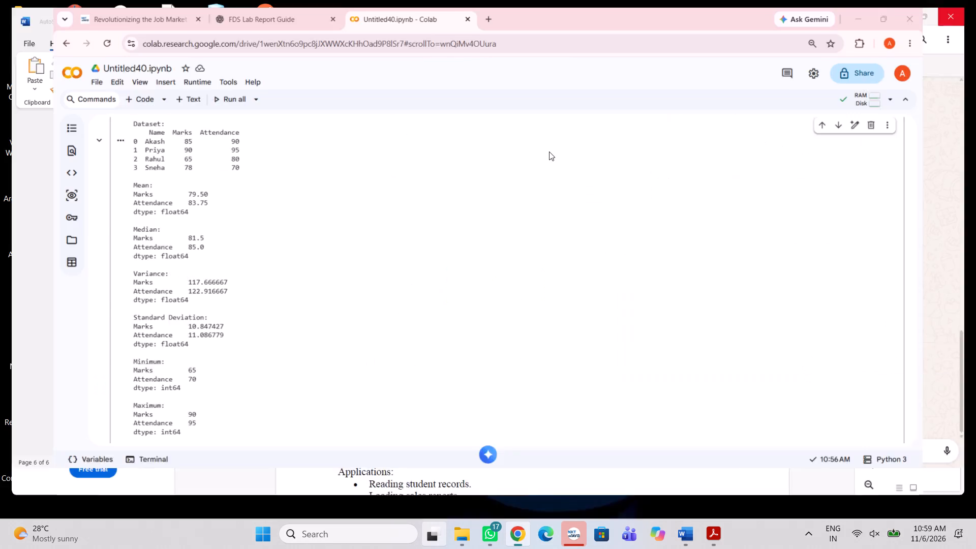
scroll(392, 296, "down", 4)
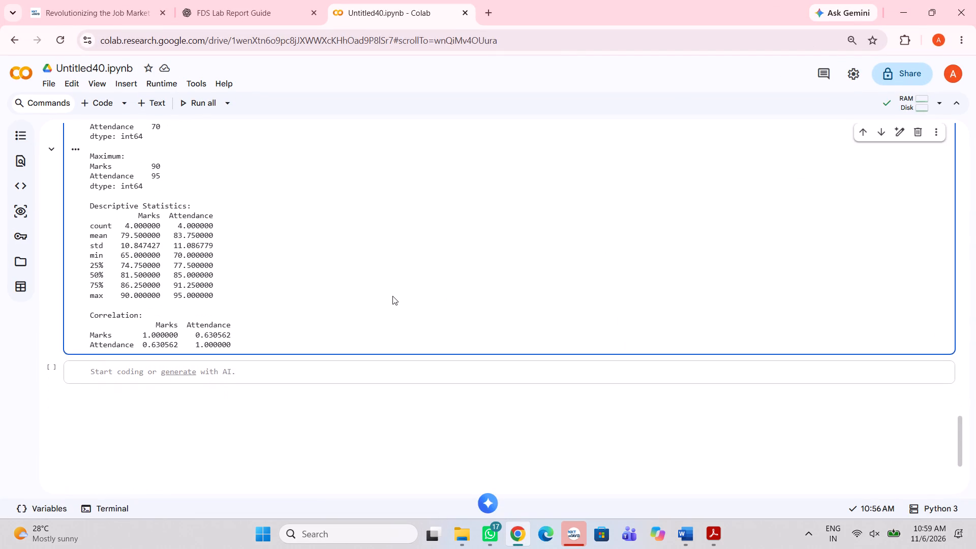
scroll(392, 296, "down", 1)
key("Print")
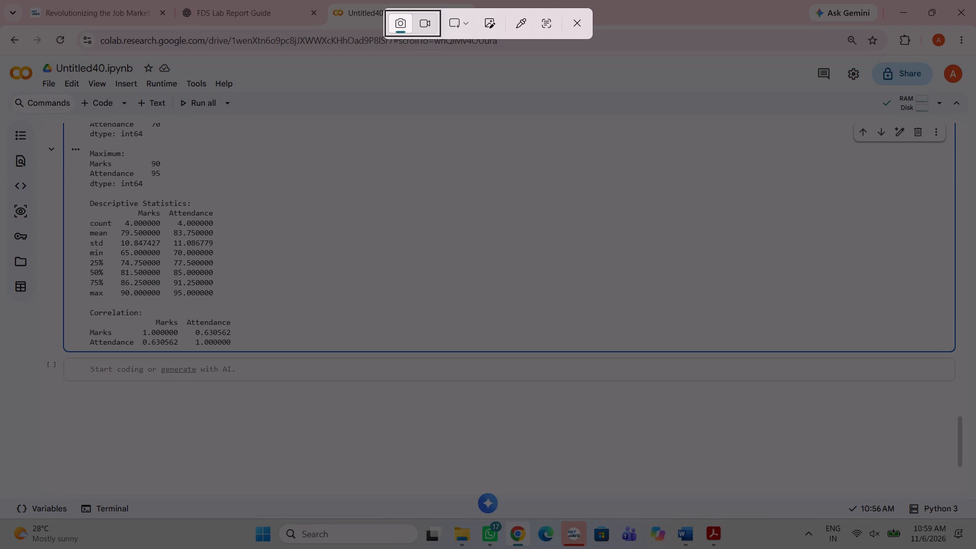
left_click_drag(0, 58, 712, 246)
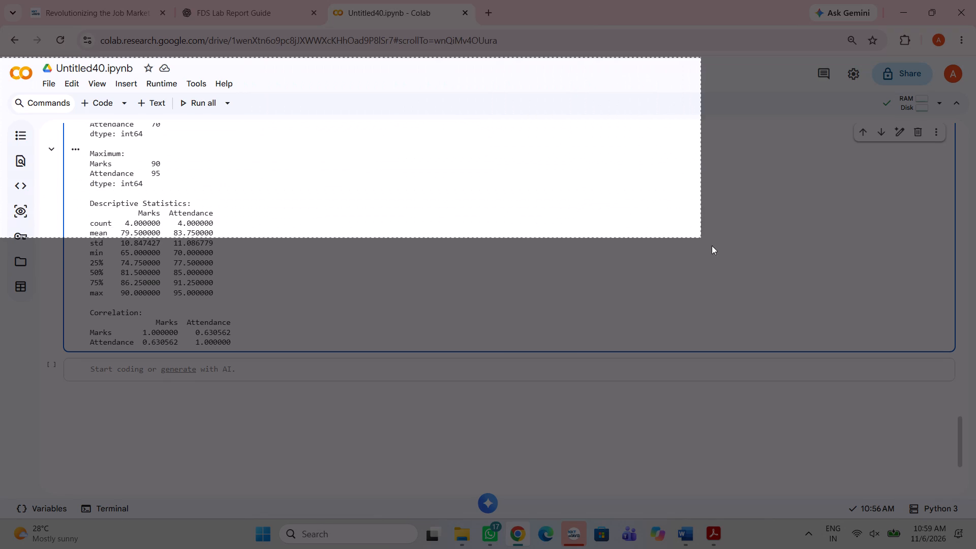
left_click_drag(712, 246, 975, 362)
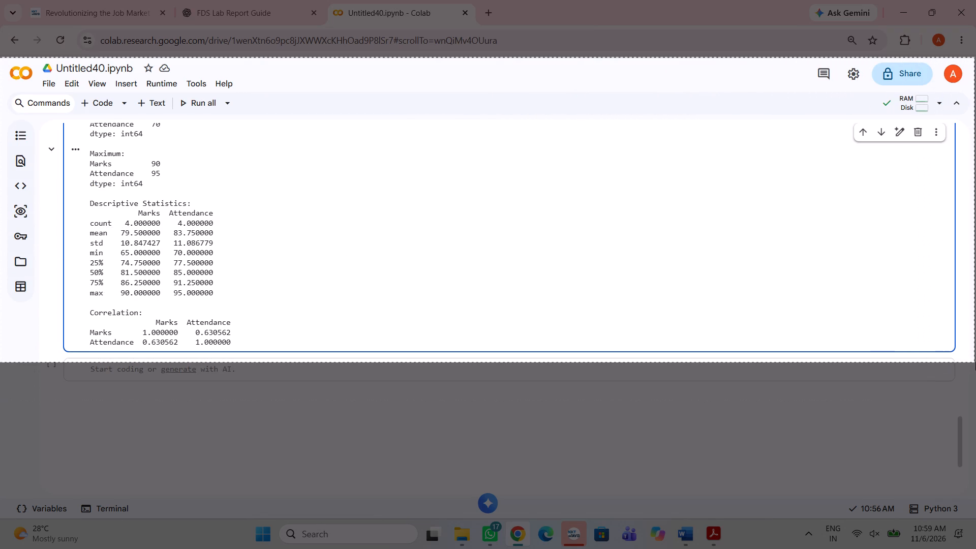
left_click_drag(975, 362, 975, 361)
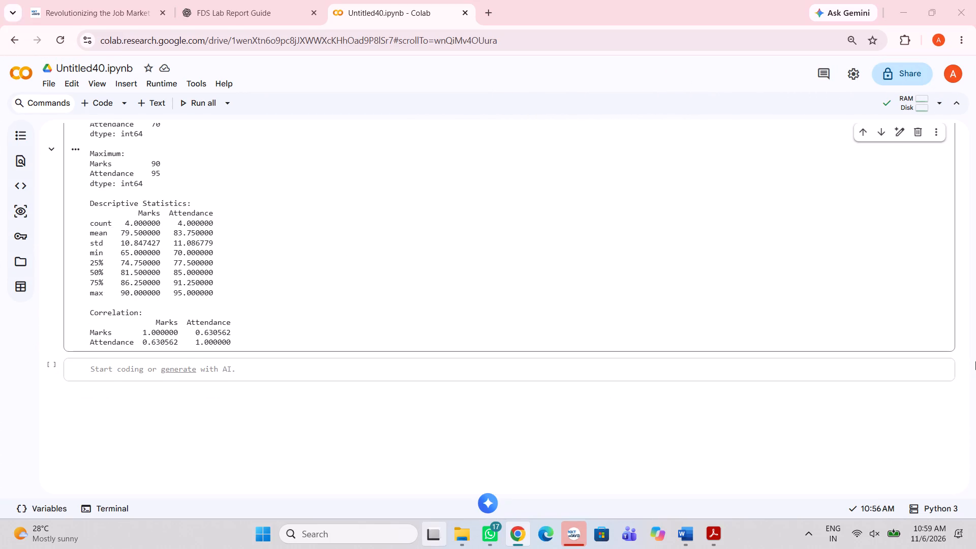
Paste the second output snip on the report's sixth page in Word and add two new lines below it.
left_click(600, 122)
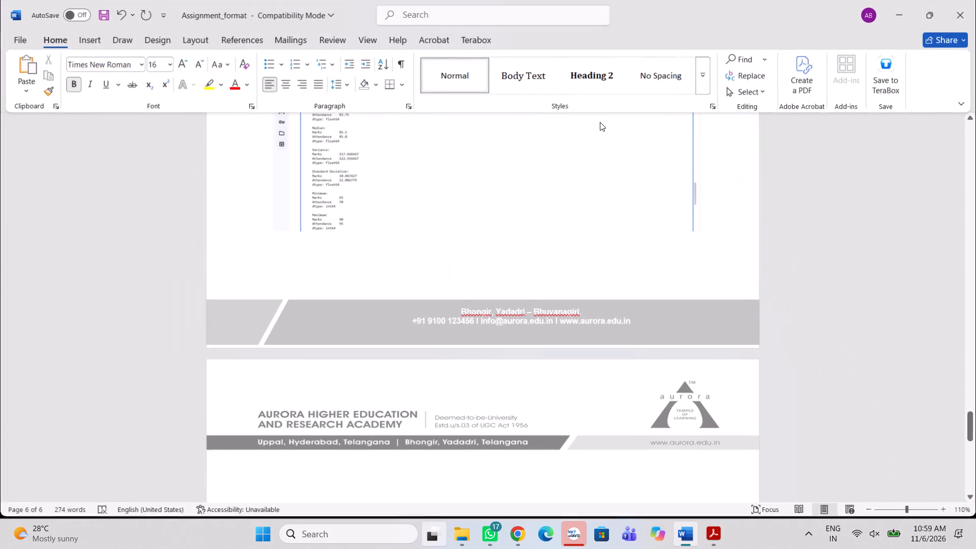
key("ctrl+v")
scroll(430, 349, "down", 2)
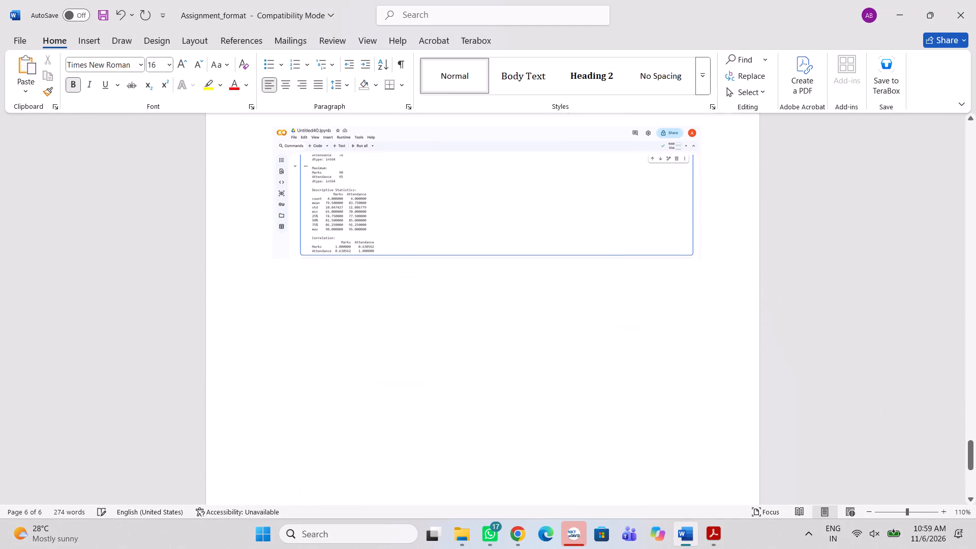
left_click(723, 240)
key("Return")
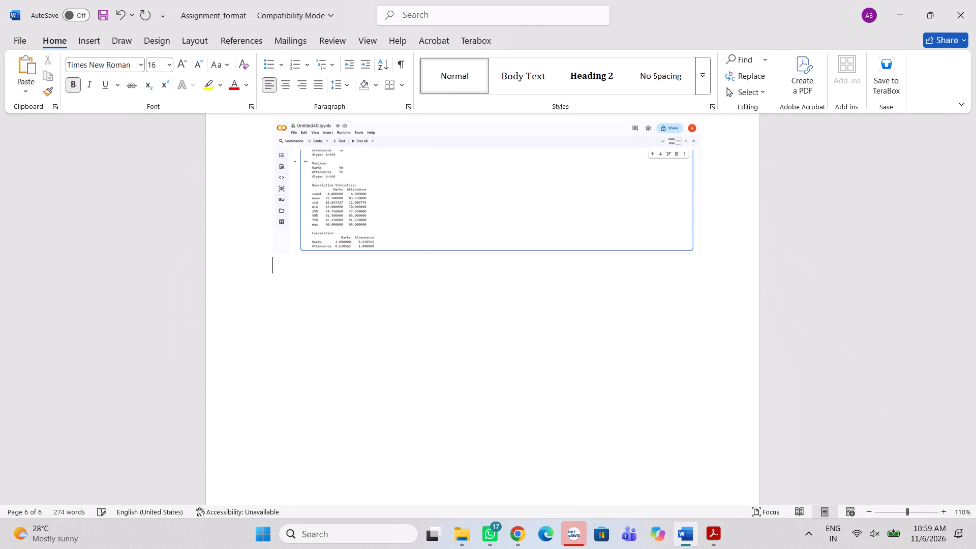
key("Return")
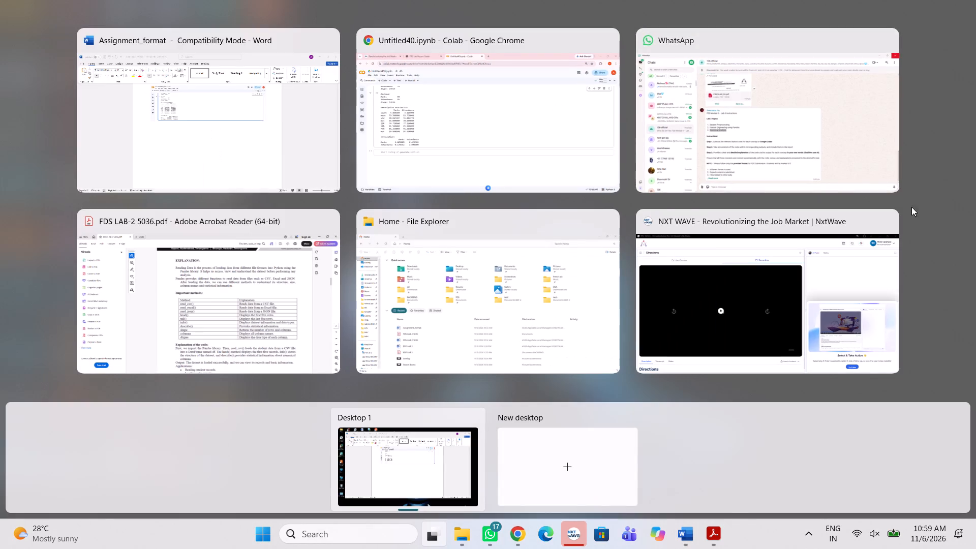
Copy the Statistical Analysis Explanation of Code and Explanation of Output sections from the FDS Lab Report Guide chat in ChatGPT, leaving out the Conclusion.
left_click(375, 121)
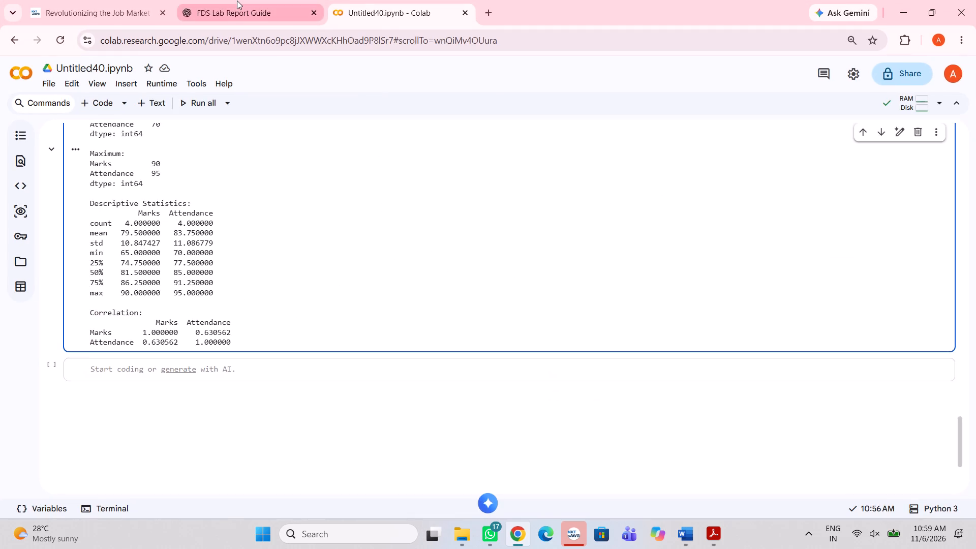
left_click(237, 1)
scroll(517, 248, "down", 6)
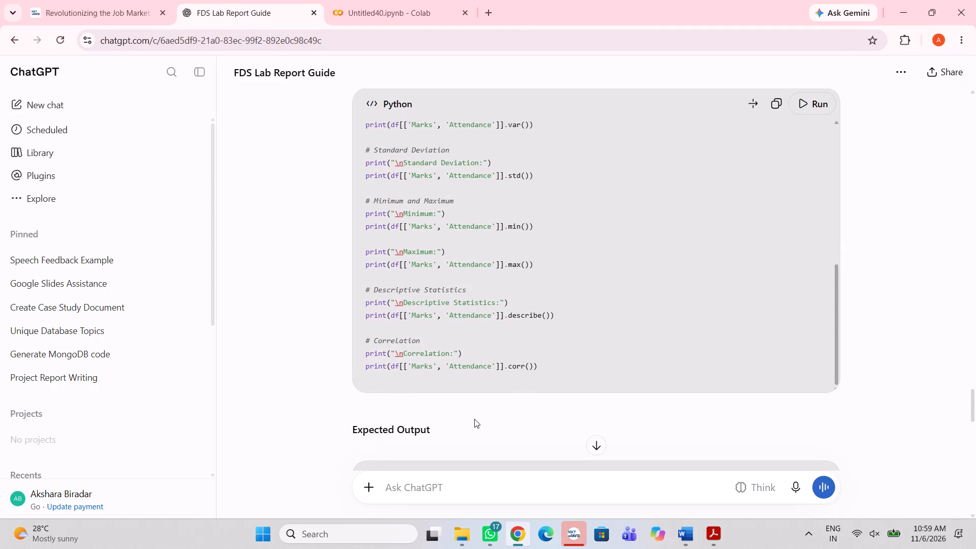
scroll(472, 420, "down", 13)
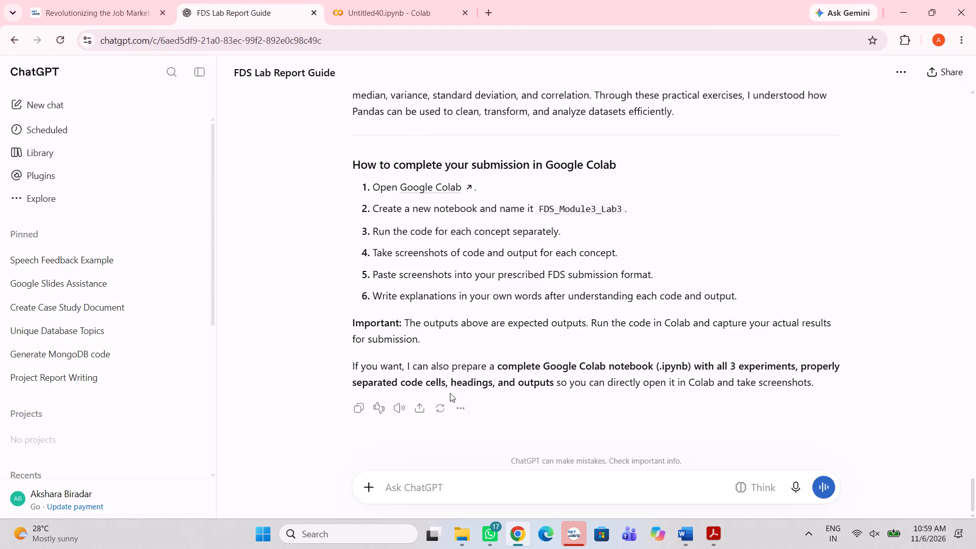
scroll(465, 352, "up", 5)
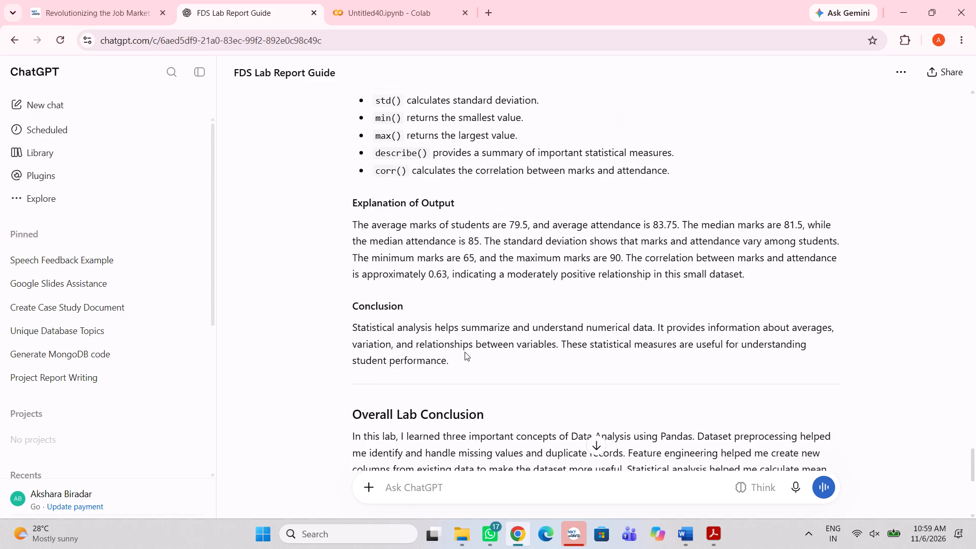
scroll(555, 309, "up", 1)
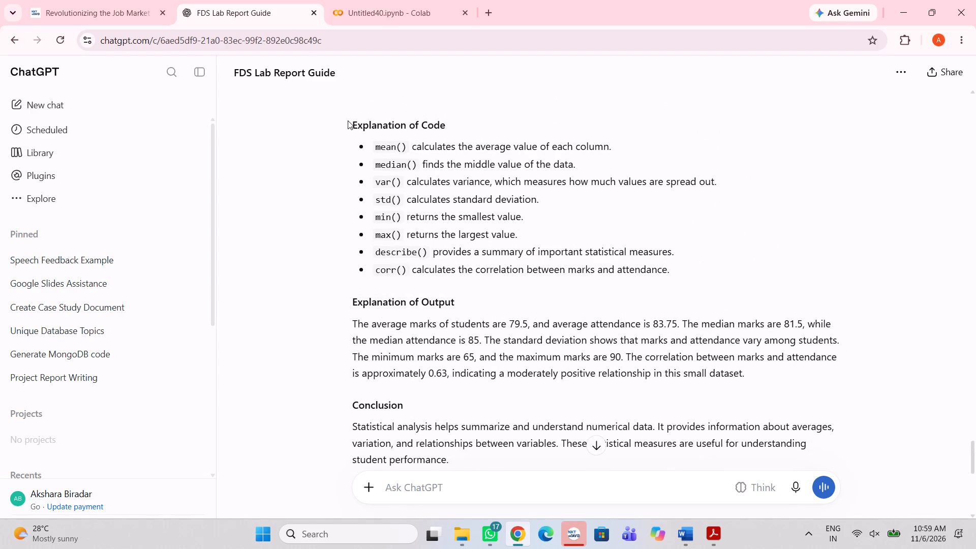
left_click_drag(350, 121, 677, 363)
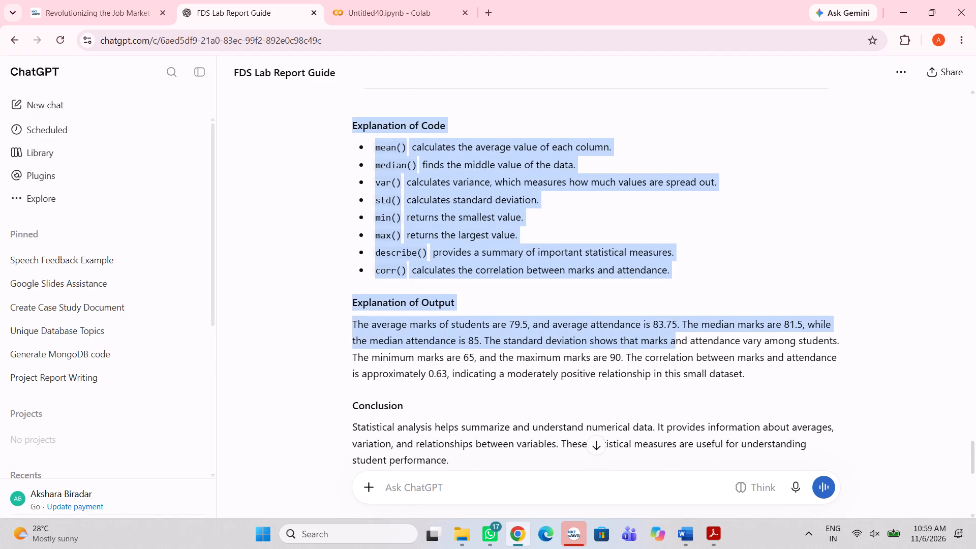
left_click_drag(677, 363, 786, 370)
key("ctrl+c")
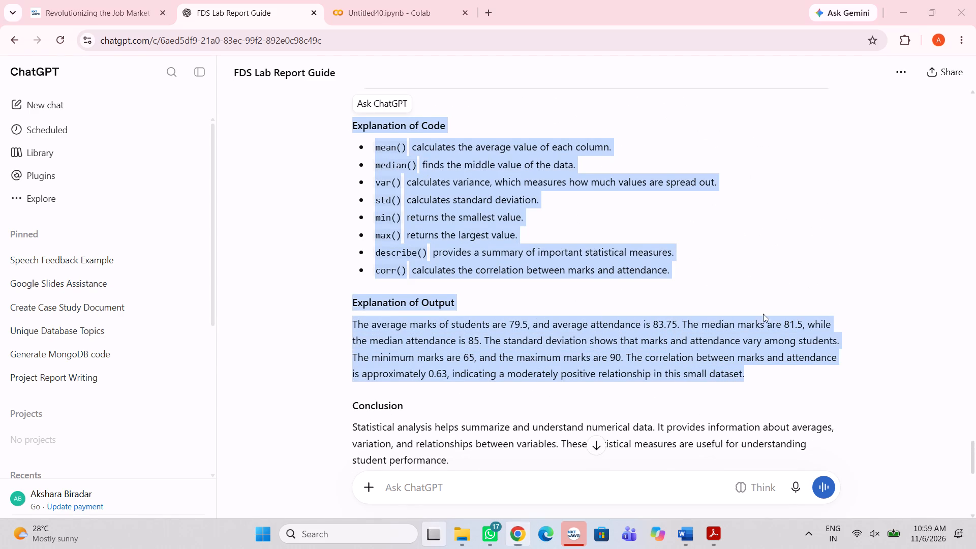
Paste the copied explanations below the last output snip in the Word report.
left_click(529, 148)
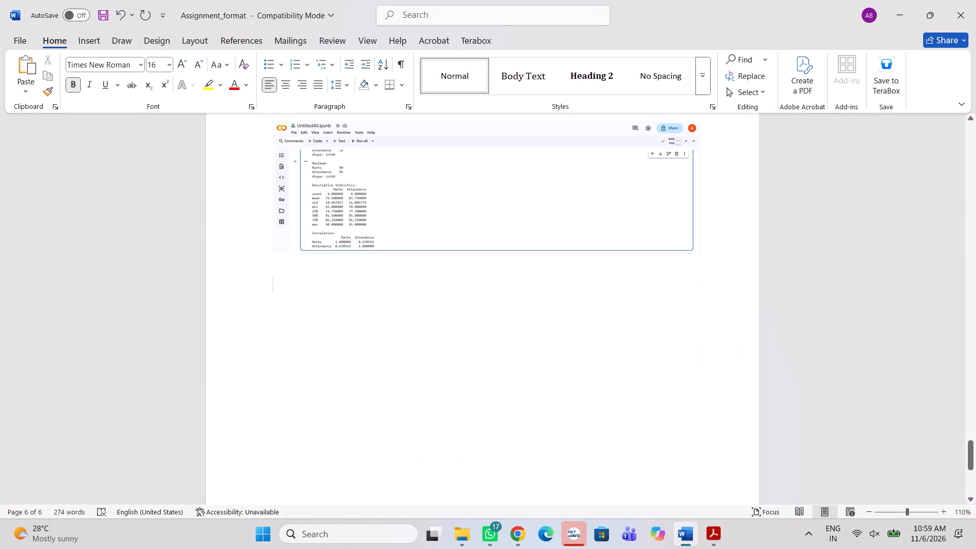
key("ctrl+v")
scroll(384, 303, "up", 1)
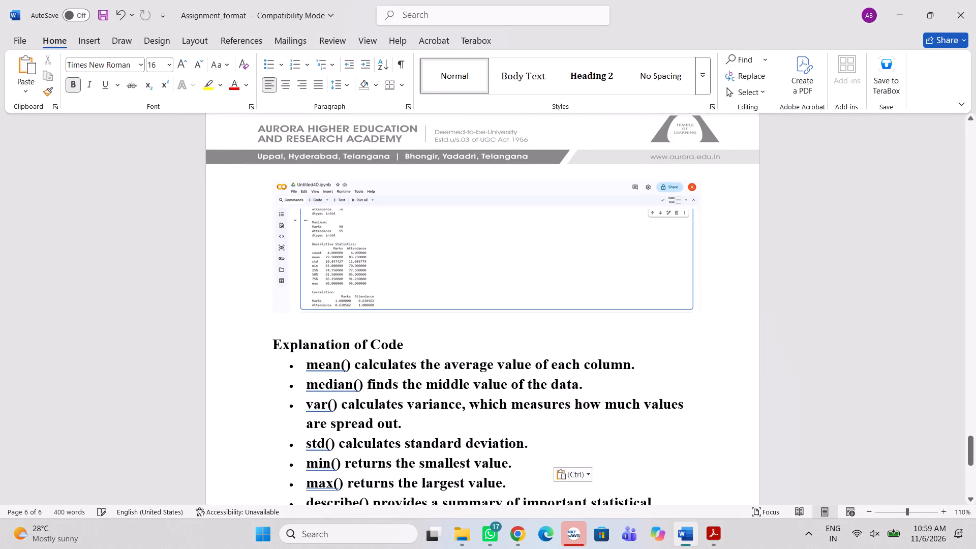
Set the bullets under Explanation of Code, from mean() to corr(), to font size 14 without bold.
scroll(344, 359, "down", 1)
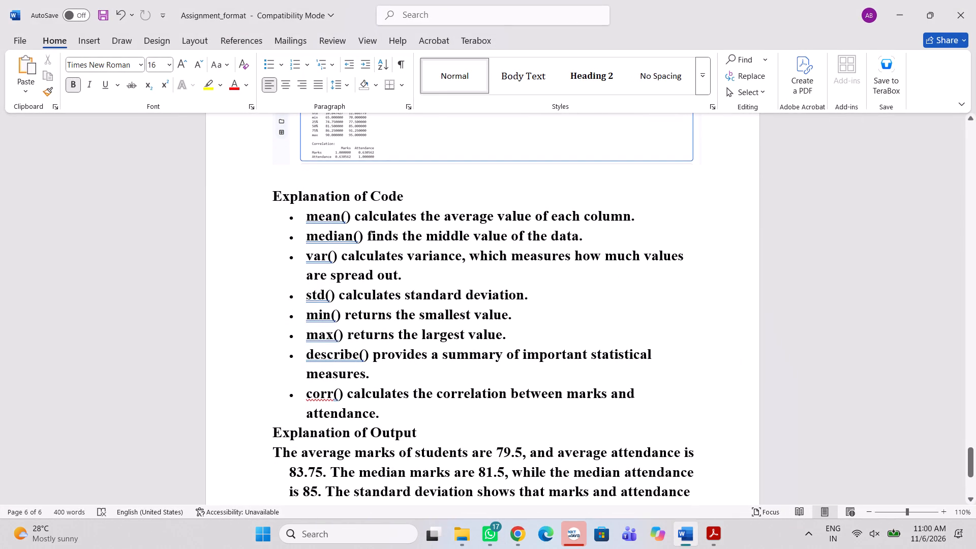
left_click_drag(309, 217, 478, 401)
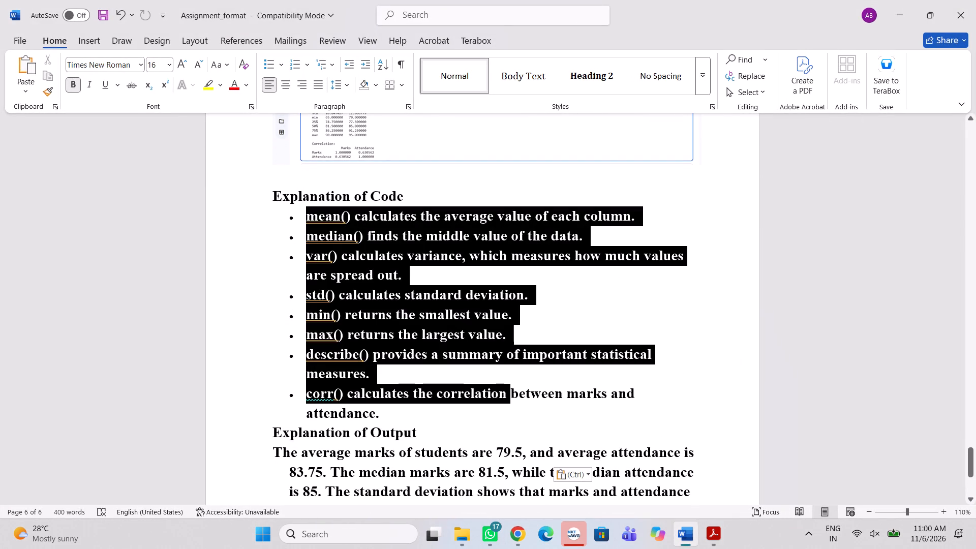
left_click_drag(478, 401, 421, 409)
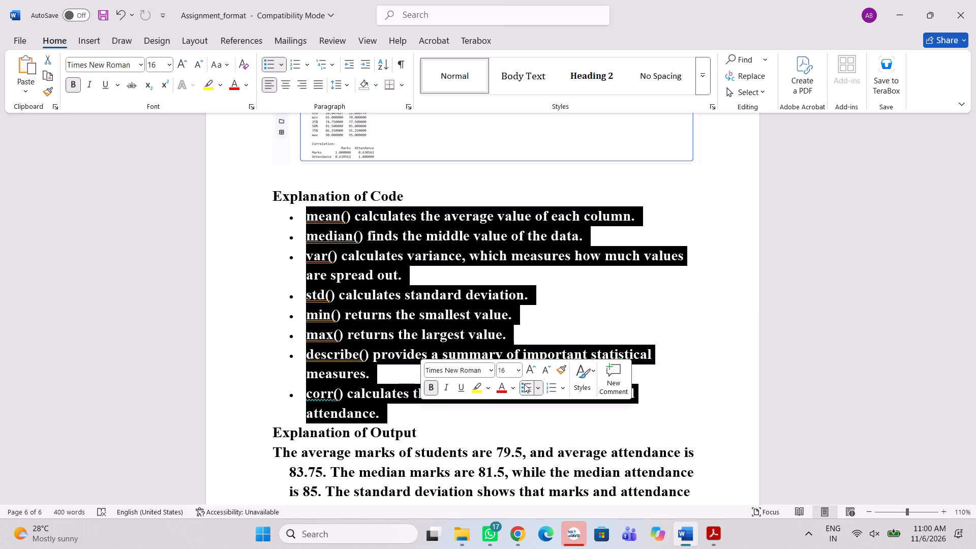
left_click(519, 367)
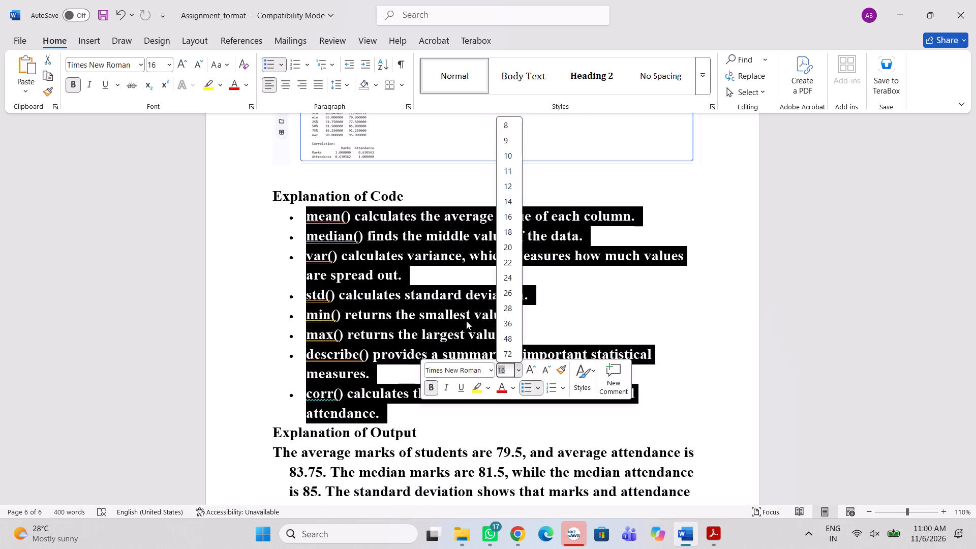
left_click(505, 202)
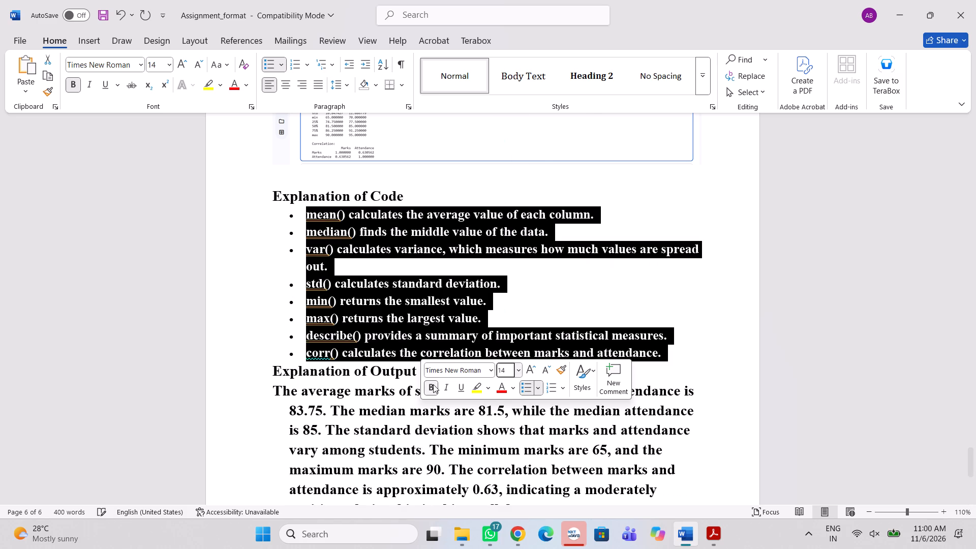
left_click(433, 384)
left_click(539, 274)
Set the paragraph under Explanation of Output to font size 14 without bold.
scroll(539, 274, "down", 1)
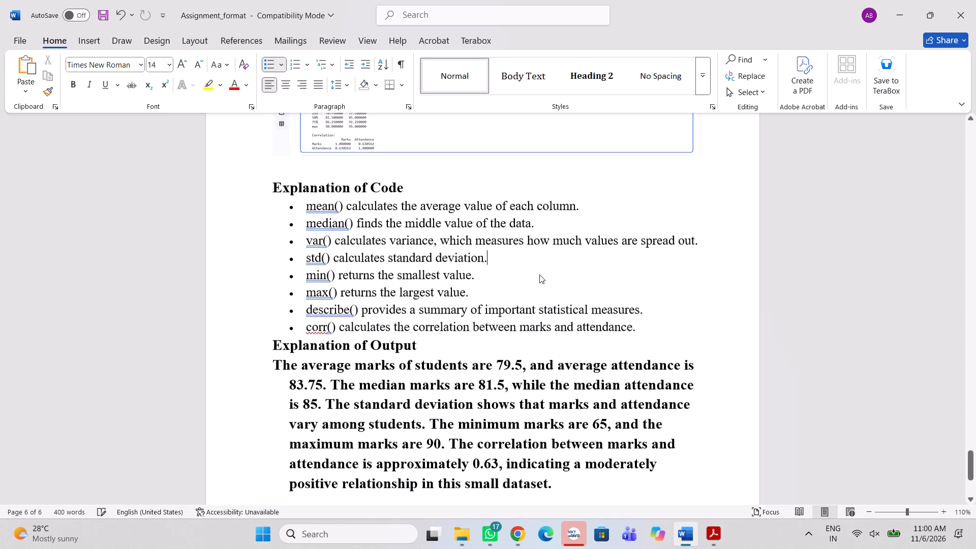
scroll(539, 274, "down", 1)
left_click_drag(271, 157, 554, 282)
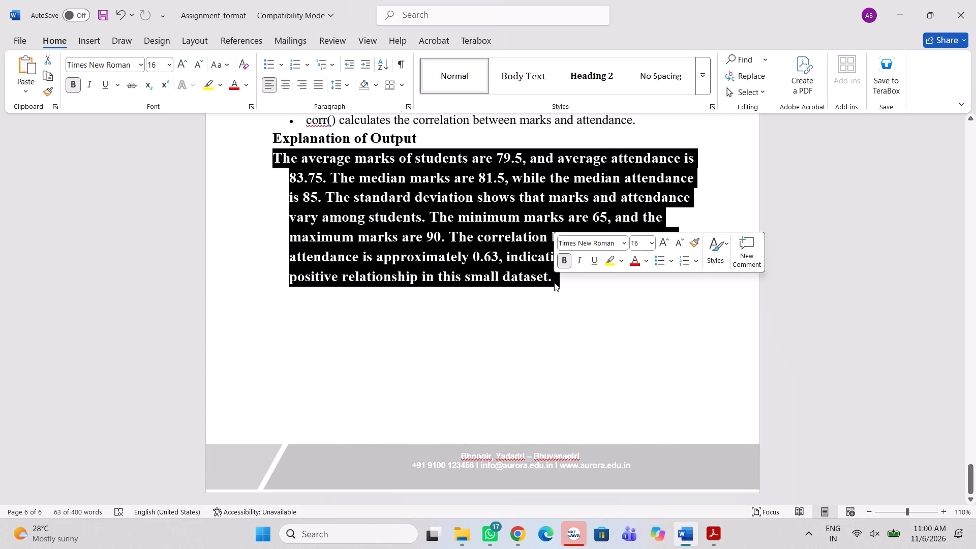
left_click(650, 245)
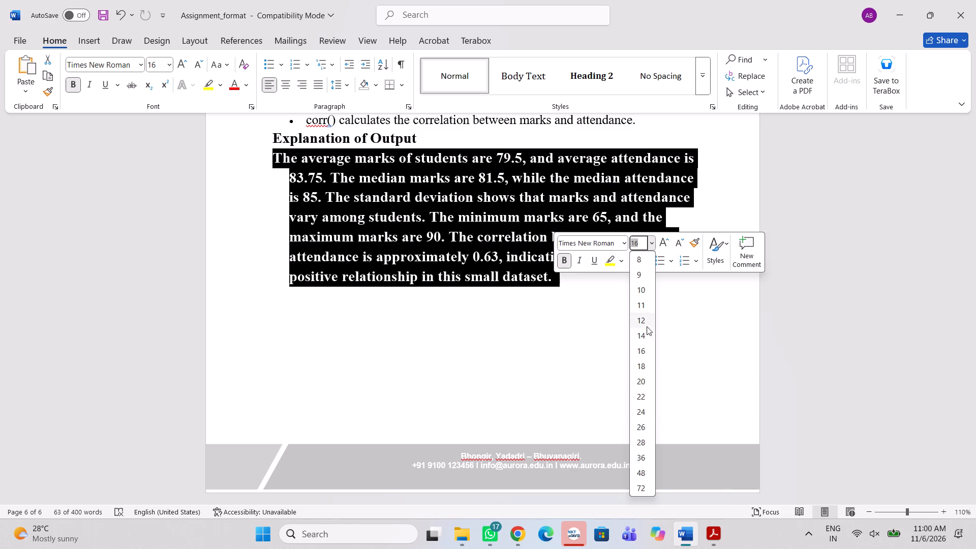
left_click(644, 331)
left_click(565, 266)
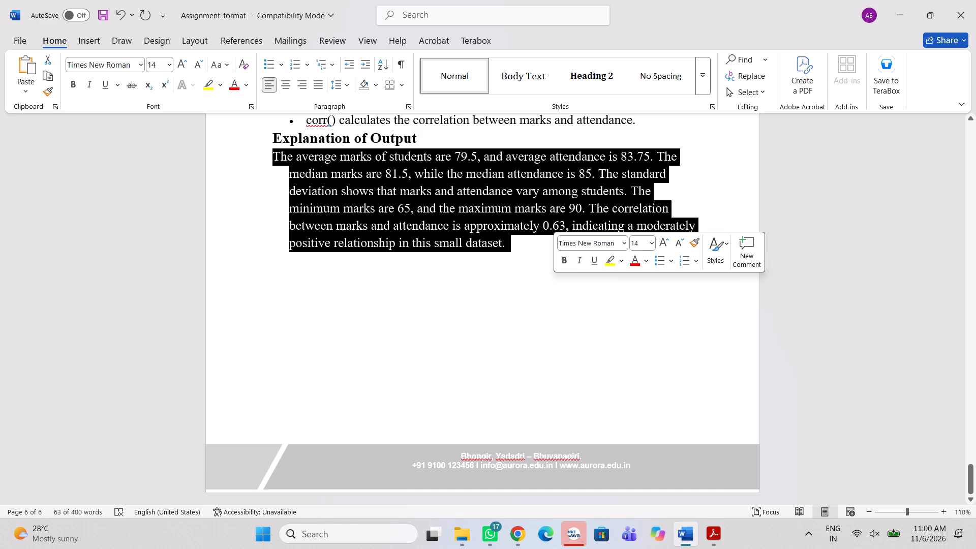
left_click(491, 278)
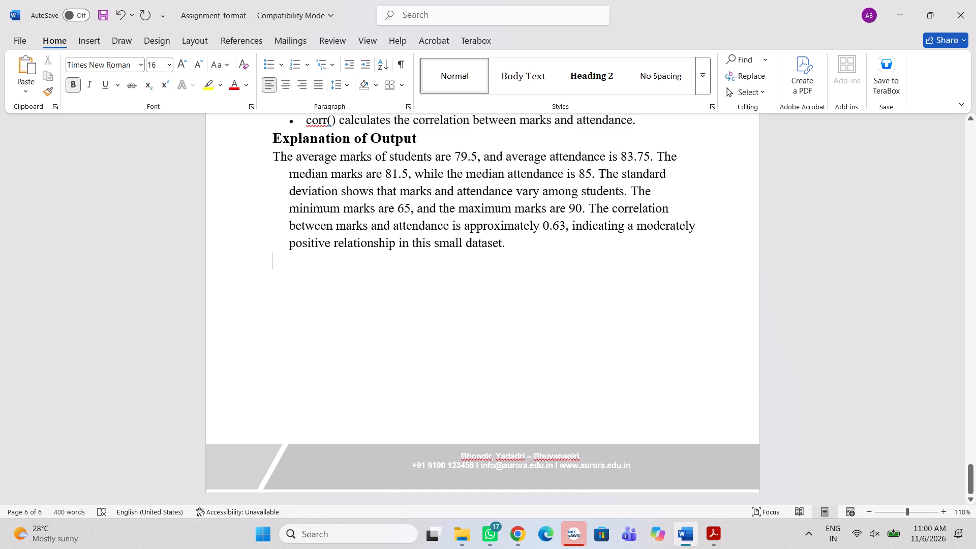
Insert spaces before "The average marks" under Explanation of Output to bring its first line in line with the indented lines below.
left_click(271, 156)
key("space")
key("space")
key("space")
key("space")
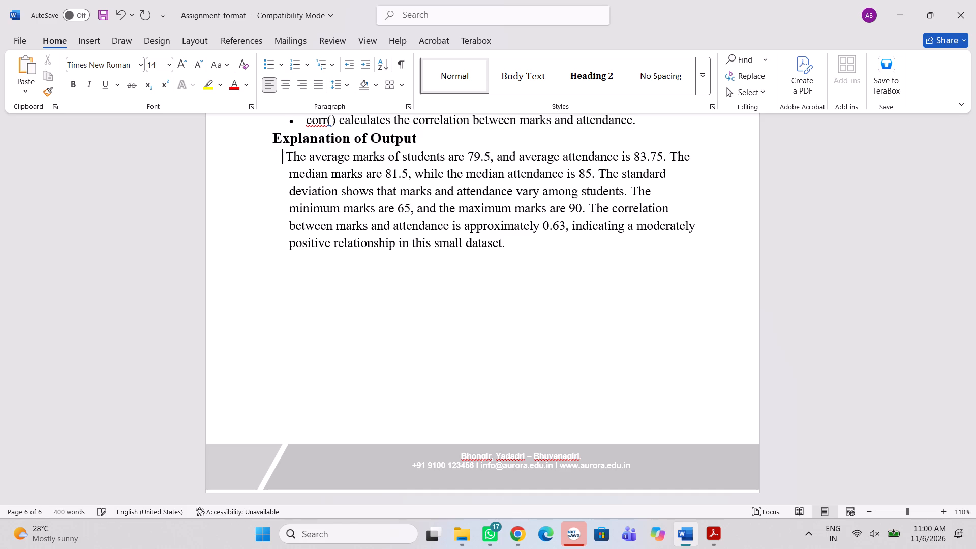
Insert one more space before "The average marks" under Explanation of Output to align its first line with the lines below.
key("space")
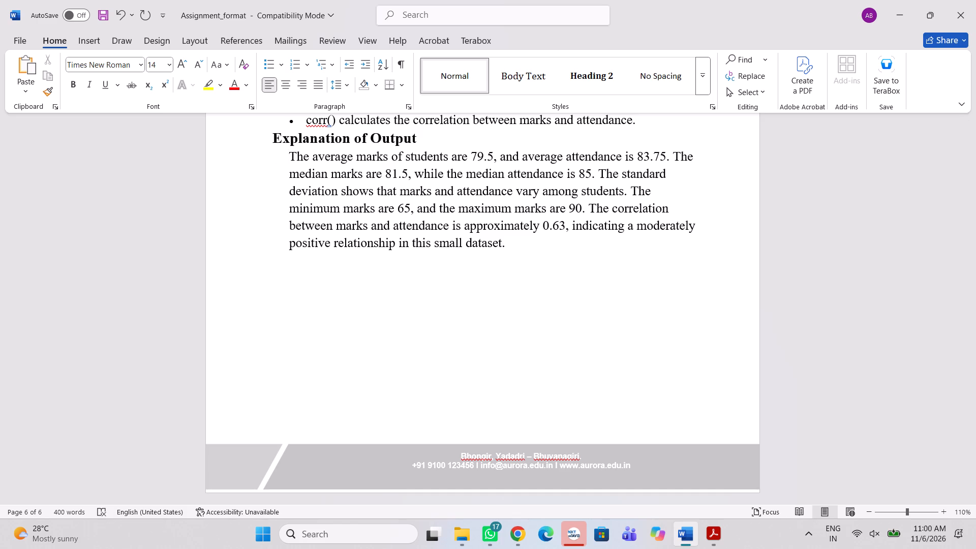
Add a colon to the end of the Explanation of Output heading on the last page.
left_click(422, 136)
key("shift+quotedbl")
key("BackSpace")
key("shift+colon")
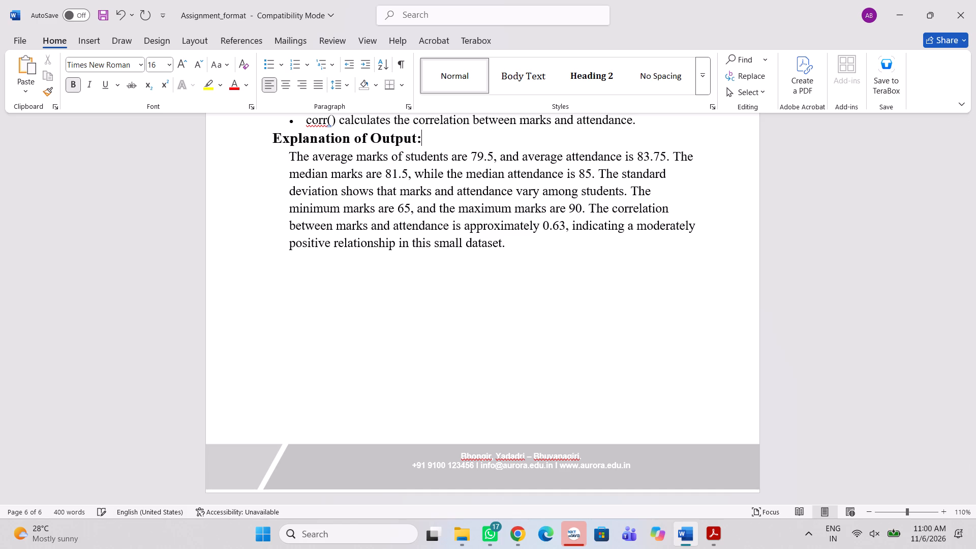
Insert a blank line without a bullet between the corr() bullet and the Explanation of Output heading.
scroll(422, 136, "up", 1)
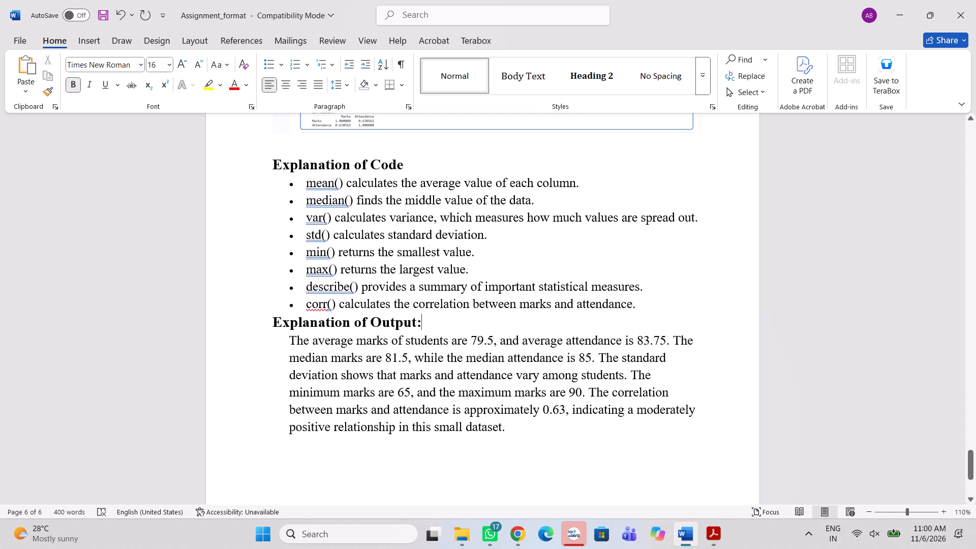
left_click(656, 310)
key("Return")
scroll(656, 310, "down", 1)
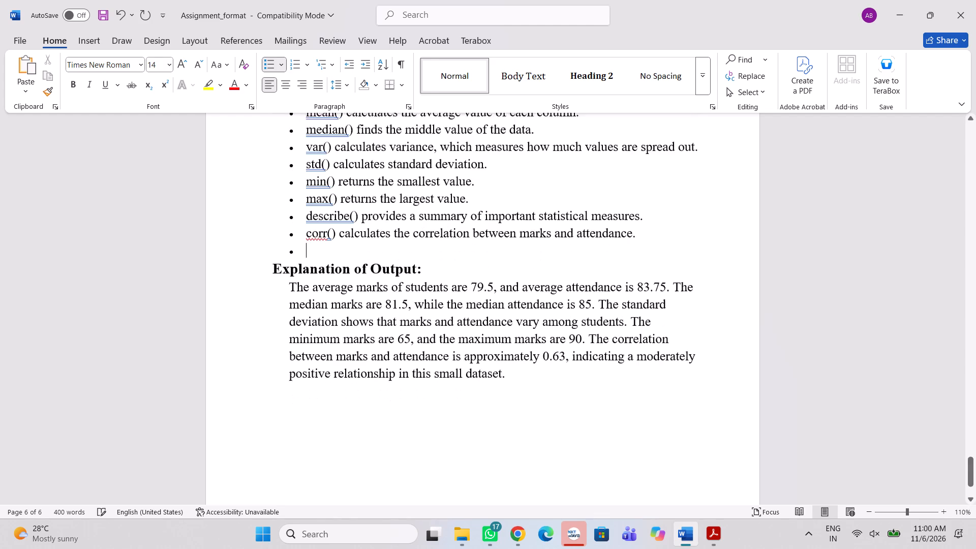
scroll(656, 310, "down", 1)
key("BackSpace")
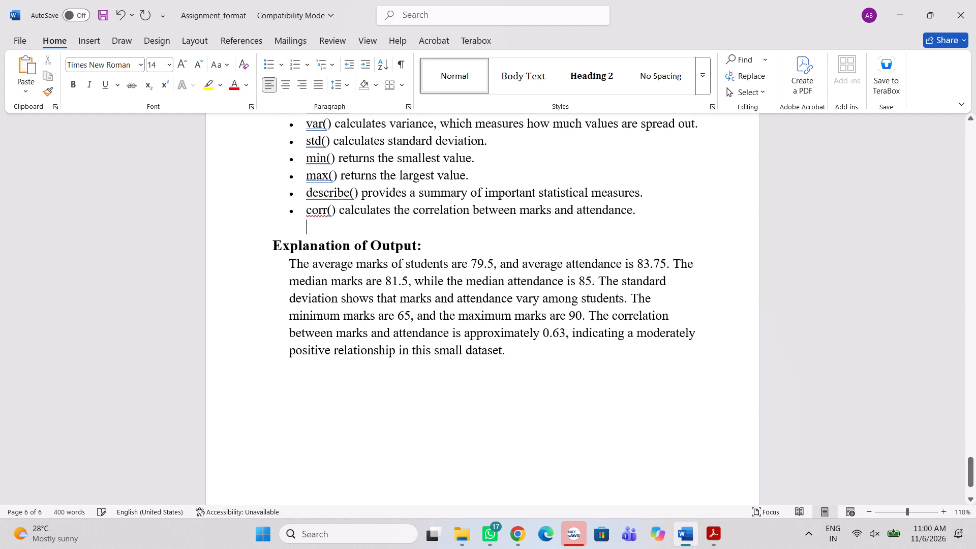
Add a colon to the end of the Explanation of Code heading above the mean() bullet.
scroll(301, 224, "up", 1)
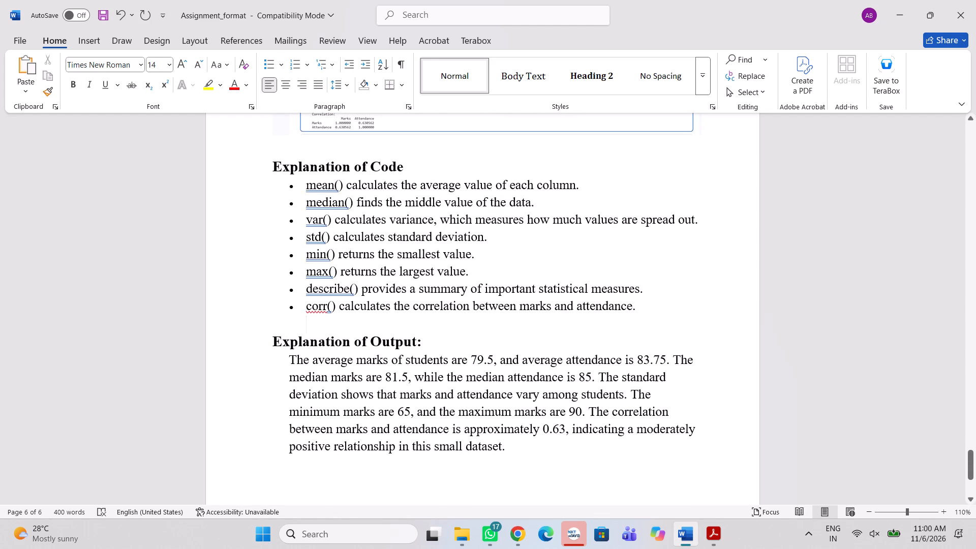
left_click(421, 166)
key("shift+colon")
Review the Explanation of Code and Explanation of Output headings in the report's earlier sections.
scroll(421, 166, "up", 8)
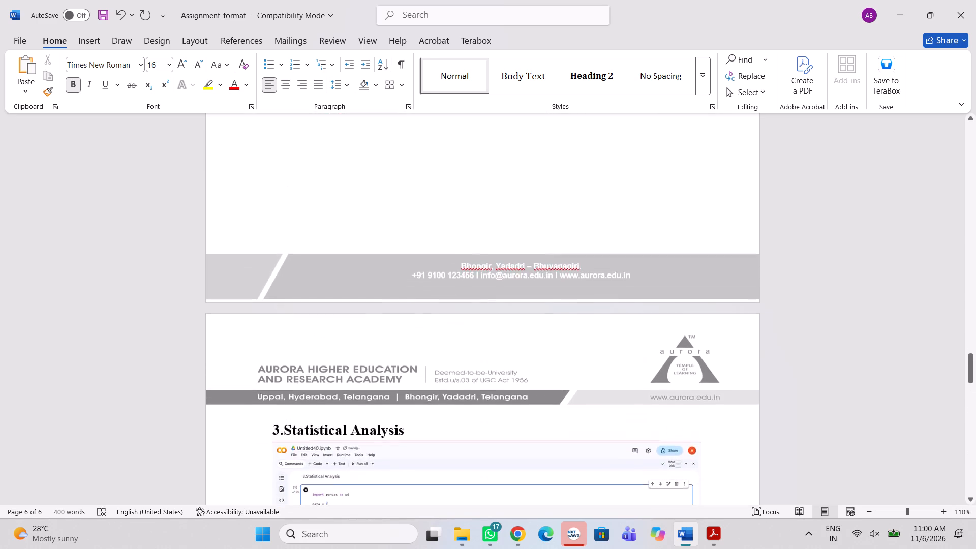
scroll(421, 166, "up", 6)
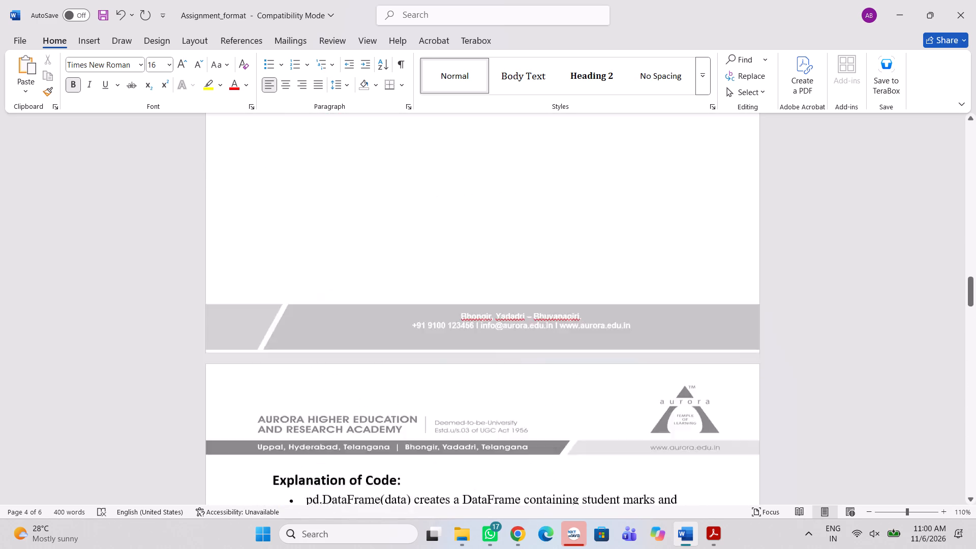
scroll(421, 166, "up", 7)
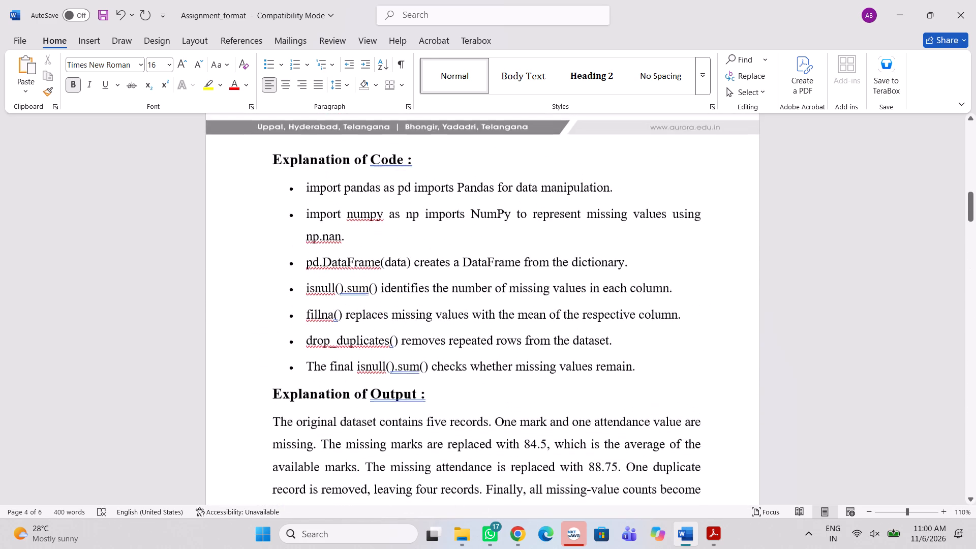
scroll(421, 166, "up", 3)
scroll(421, 166, "down", 5)
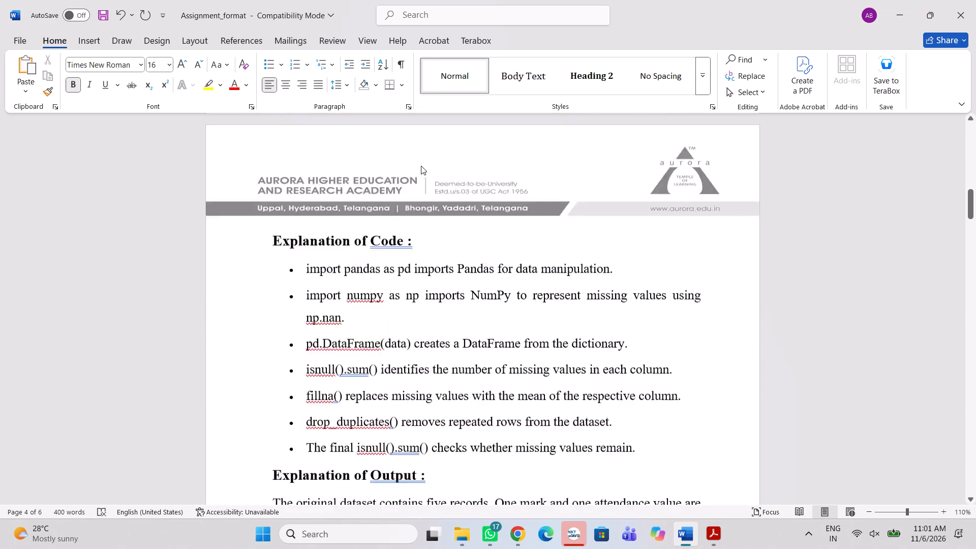
scroll(421, 166, "down", 13)
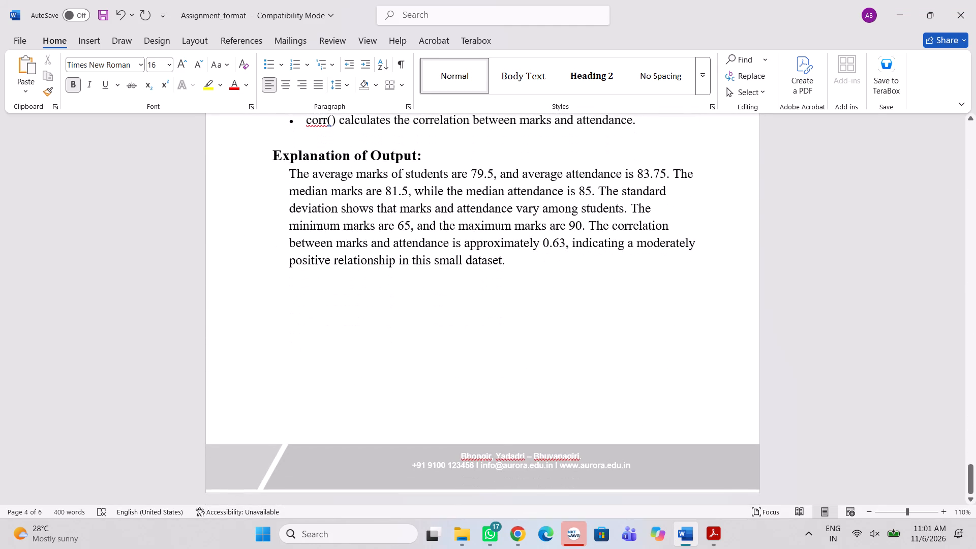
scroll(421, 166, "down", 6)
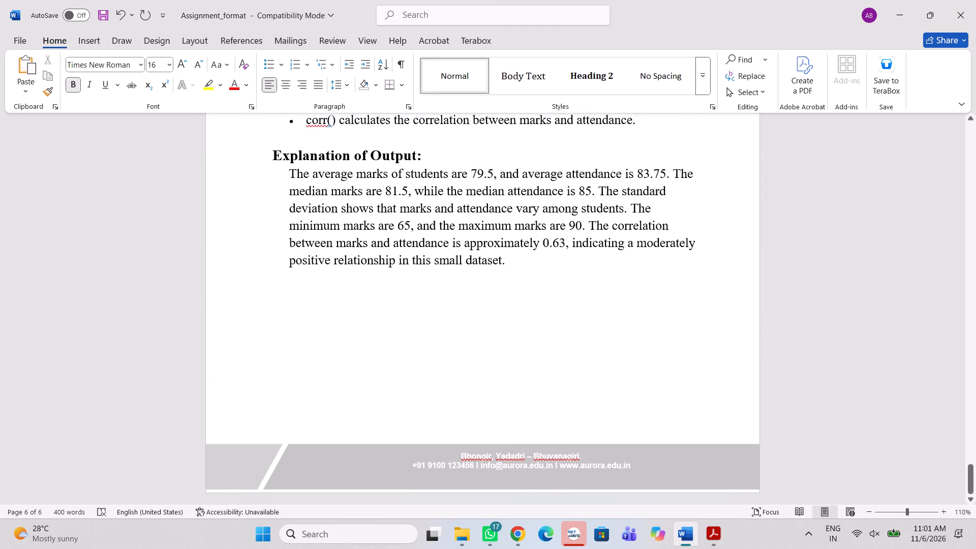
Add the label "Collab Link:" below the last Explanation of Output paragraph, leaving one blank line between them.
left_click(519, 267)
key("Return")
key("Return")
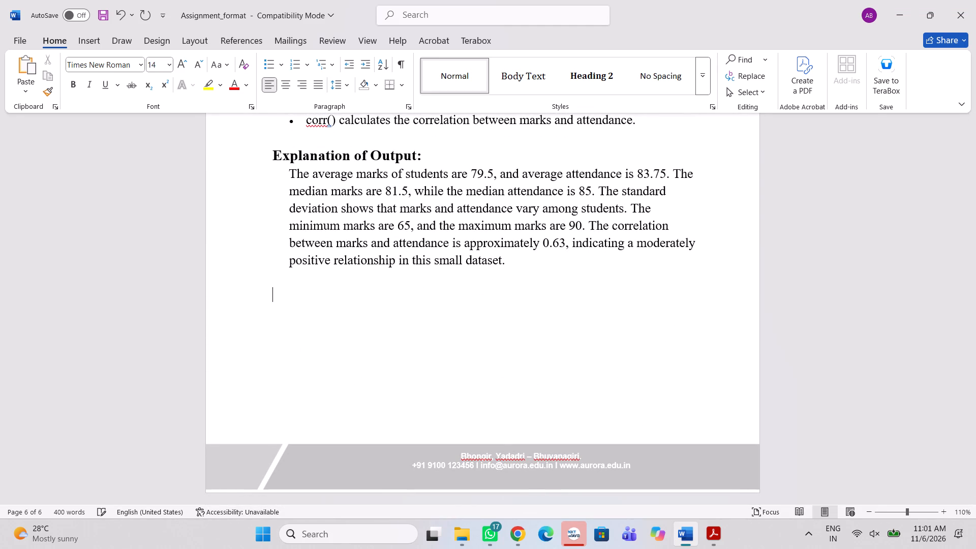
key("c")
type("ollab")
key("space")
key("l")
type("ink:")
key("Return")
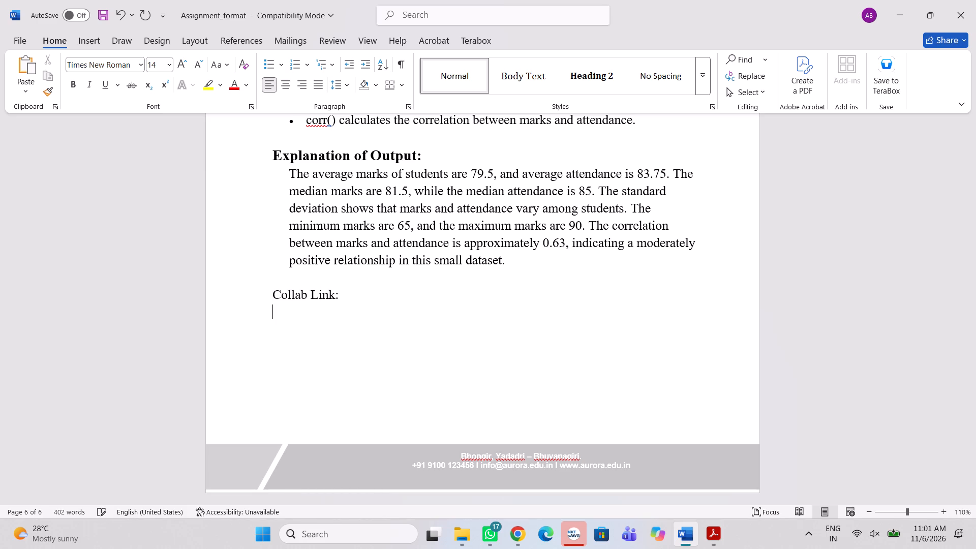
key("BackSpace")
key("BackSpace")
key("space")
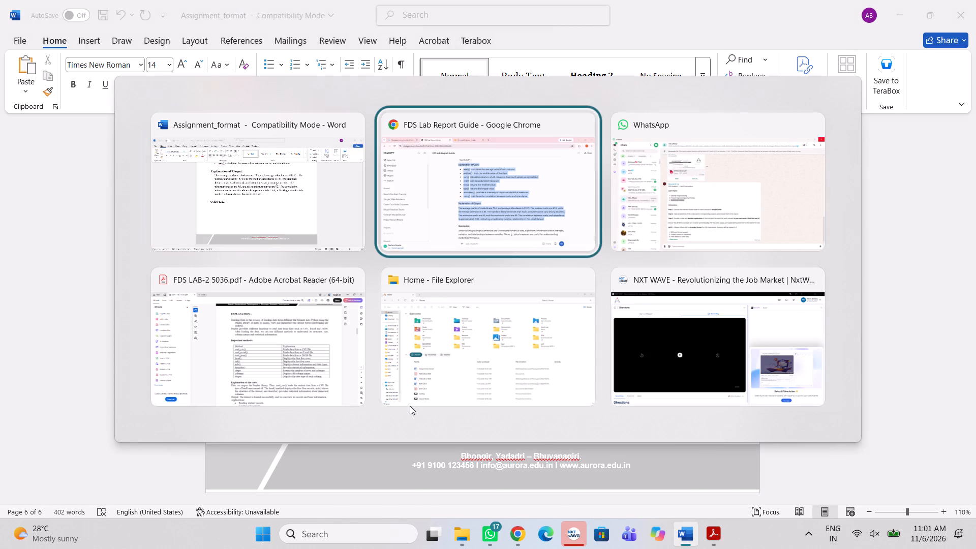
In Chrome, share the Colab notebook Untitled40.ipynb with anyone with the link and copy its sharing link.
left_click(389, 2)
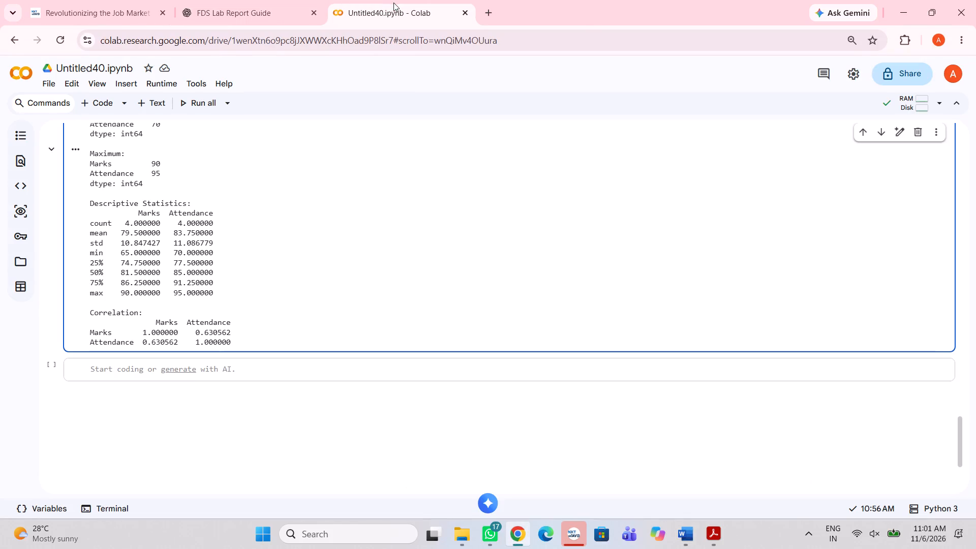
left_click(917, 66)
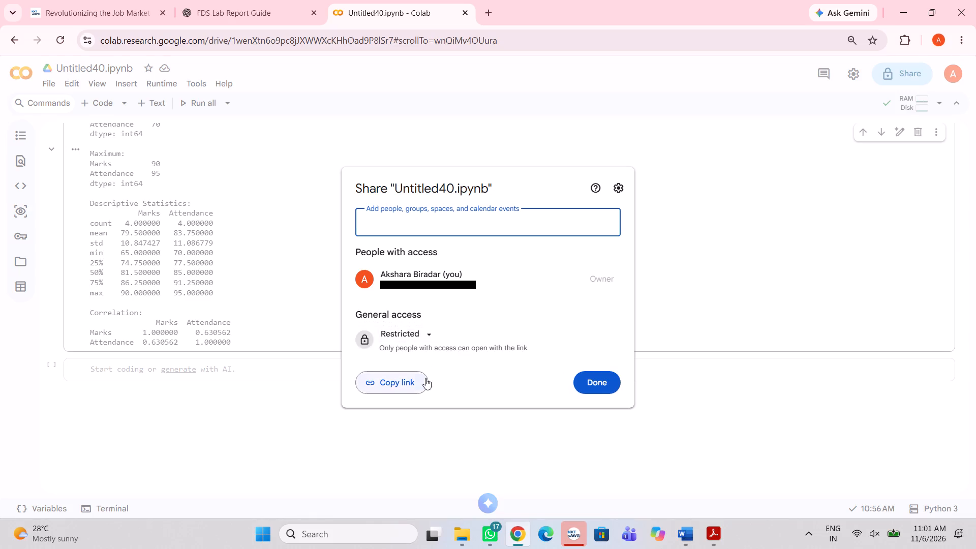
left_click(422, 333)
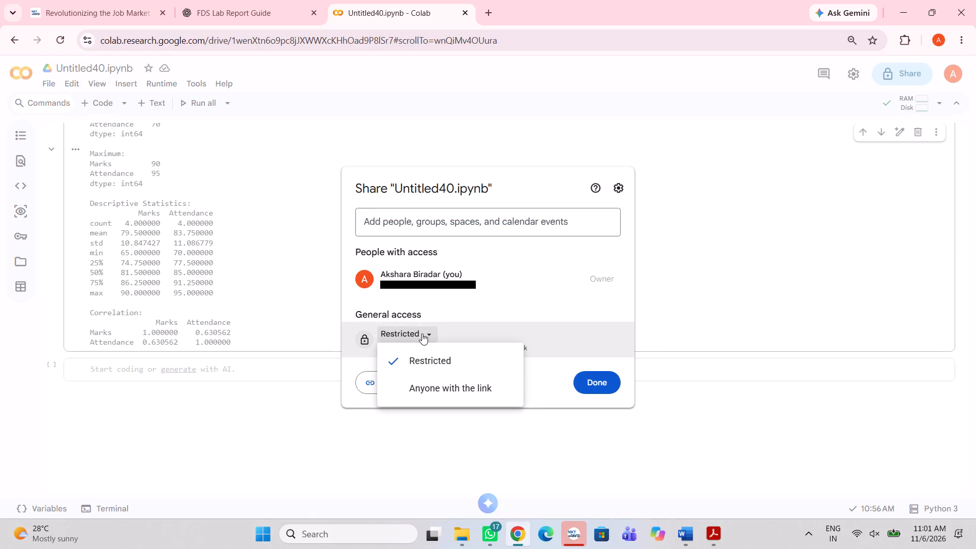
left_click(429, 398)
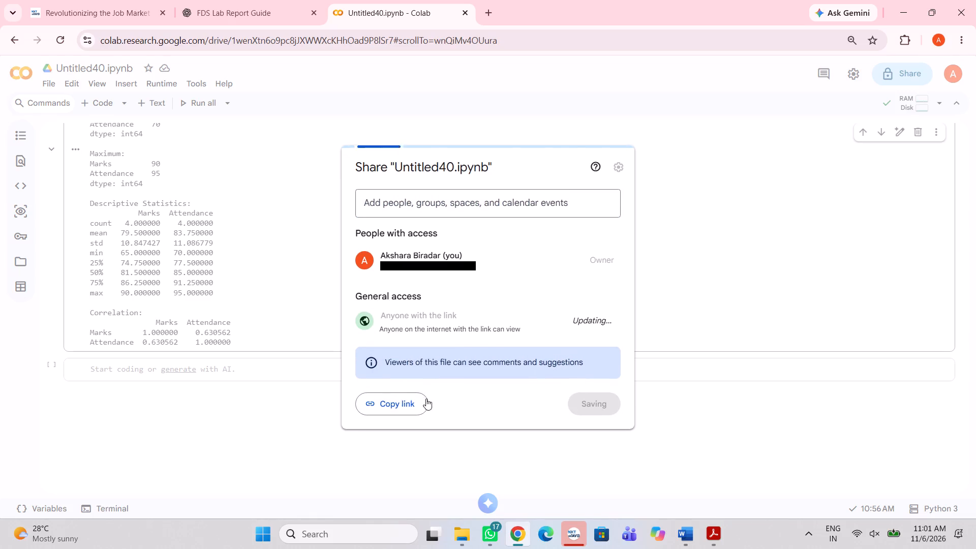
left_click(405, 406)
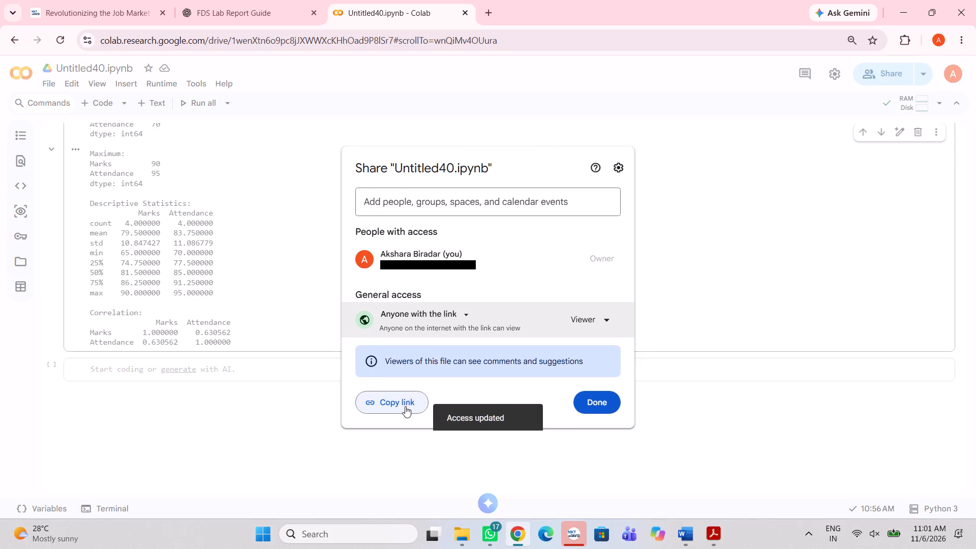
left_click(405, 406)
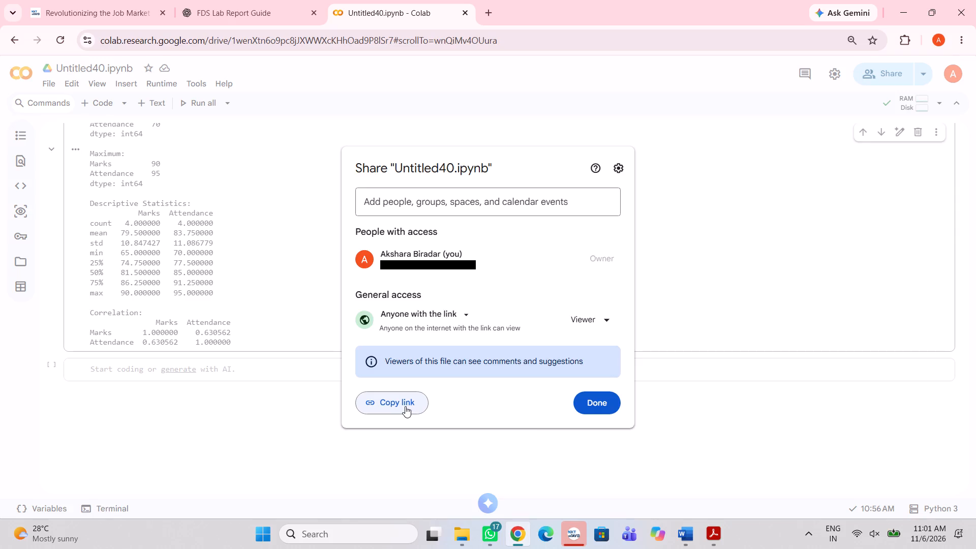
left_click(405, 406)
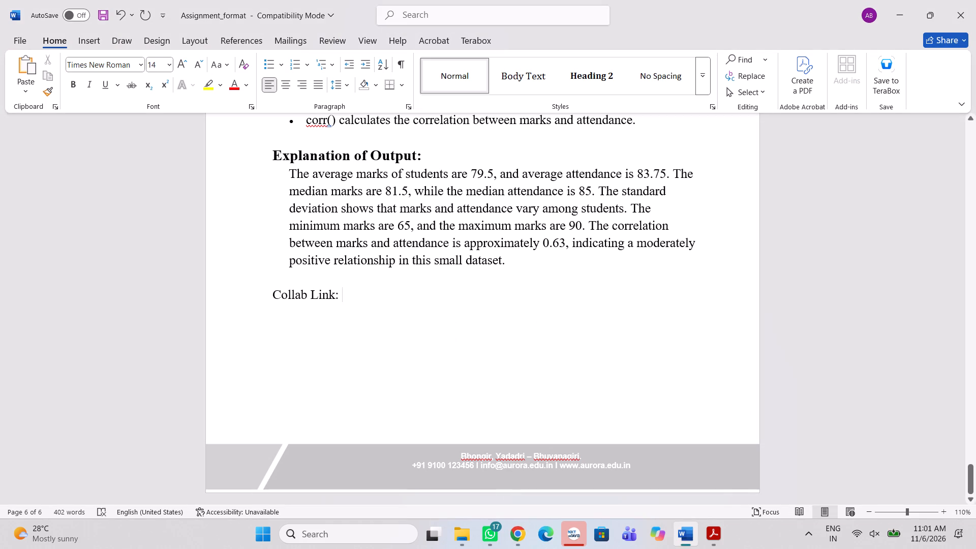
Paste the copied Colab sharing link after "Collab Link:" in the Word report and start a new line below it.
key("ctrl+v")
key("Return")
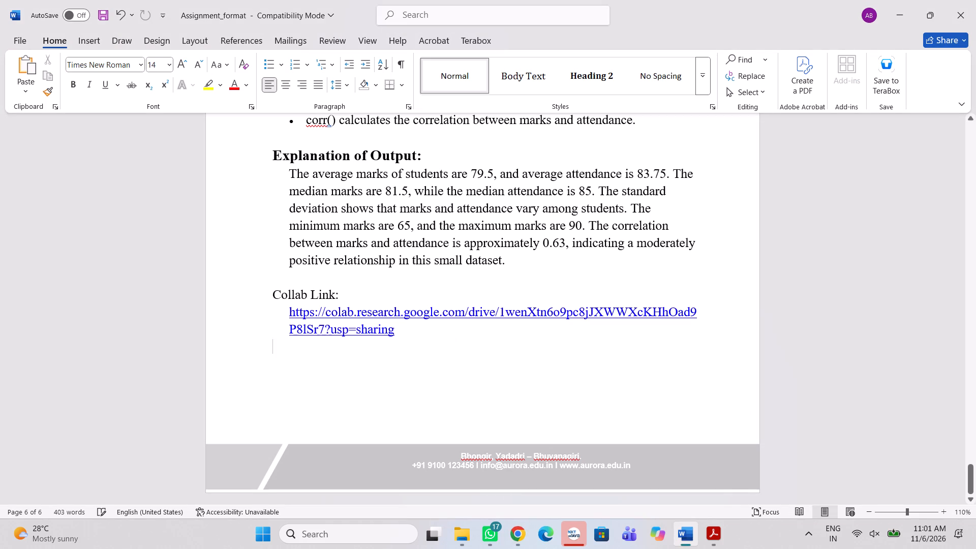
Make the "Collab Link:" label bold.
left_click(340, 289)
left_click_drag(344, 297, 288, 293)
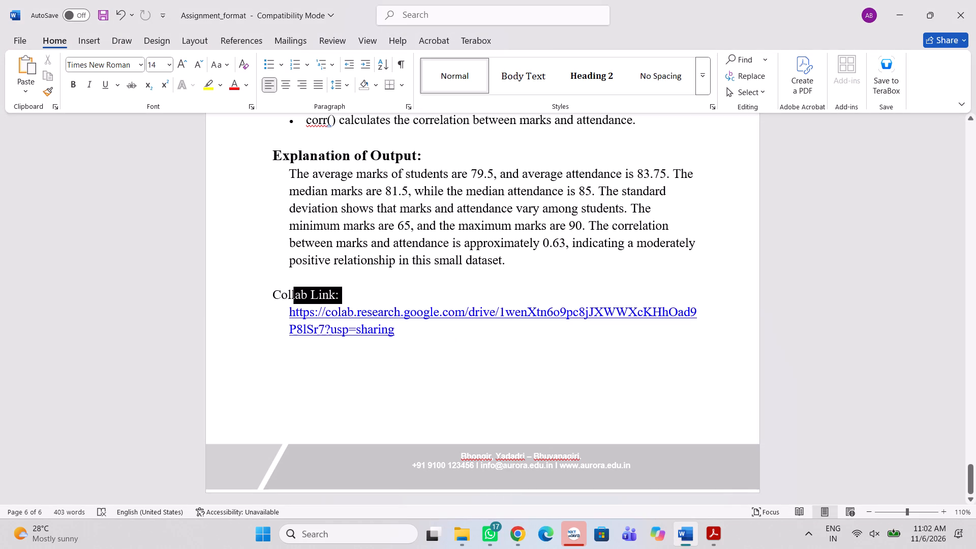
left_click_drag(288, 293, 268, 290)
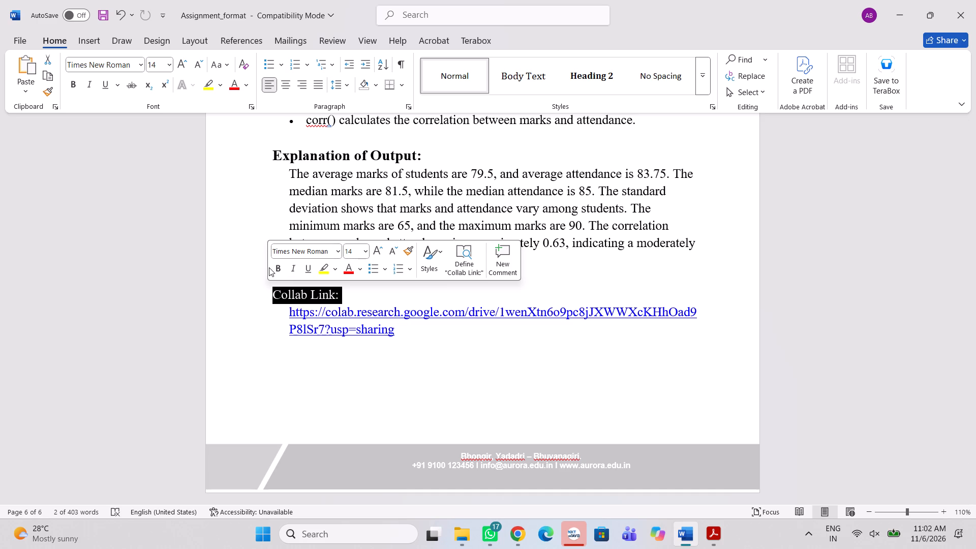
left_click(277, 268)
left_click(417, 372)
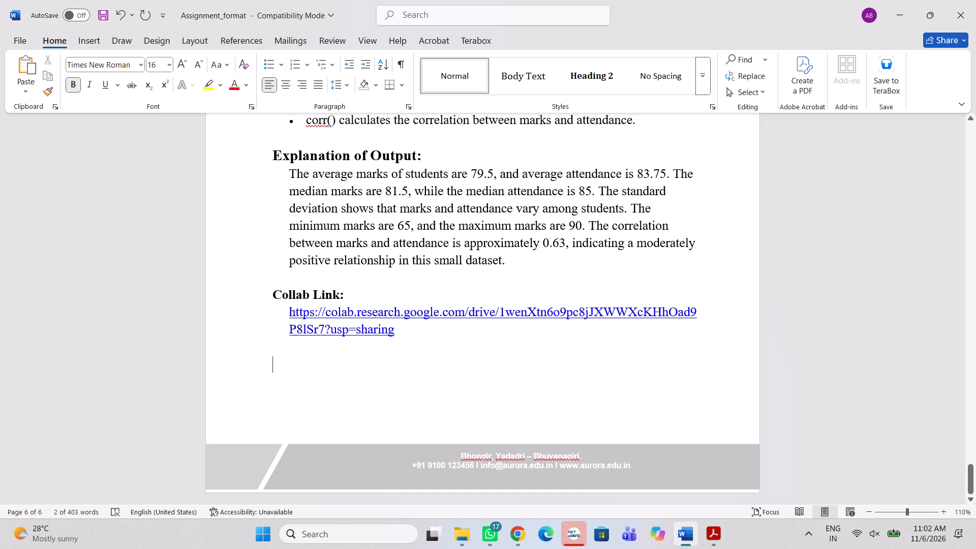
Complete the title on the first page with the number 03 so it reads "Lab Report - 03".
scroll(417, 372, "up", 1)
scroll(417, 372, "down", 4)
scroll(417, 372, "up", 9)
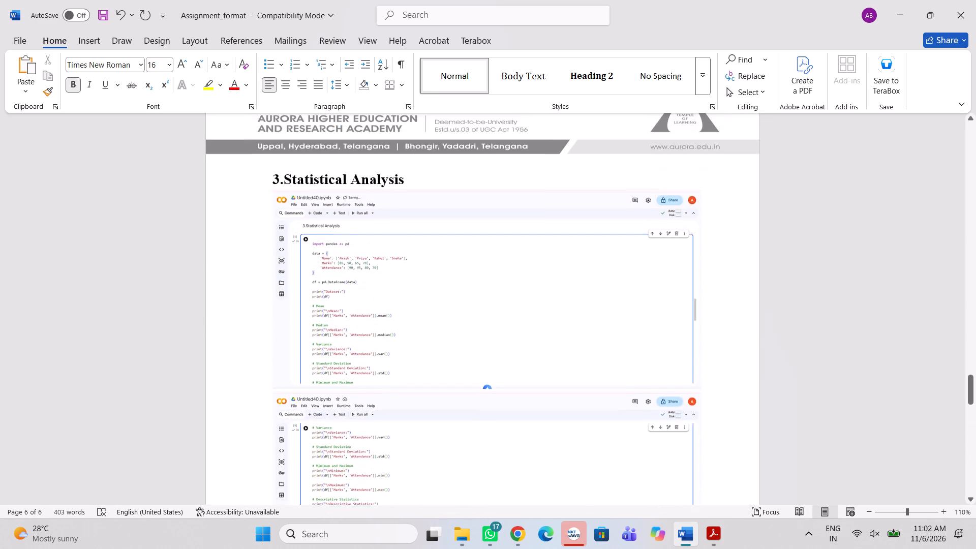
scroll(417, 372, "up", 6)
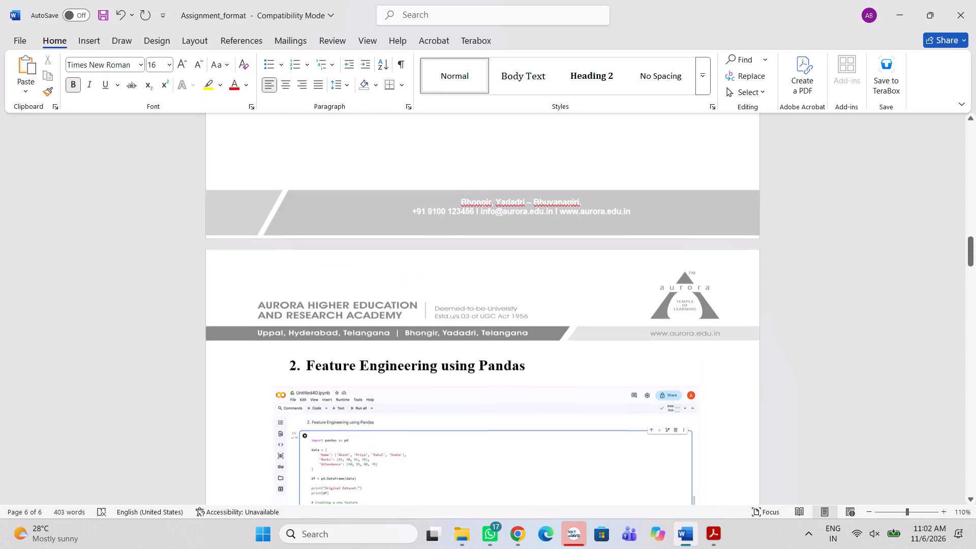
scroll(417, 372, "up", 5)
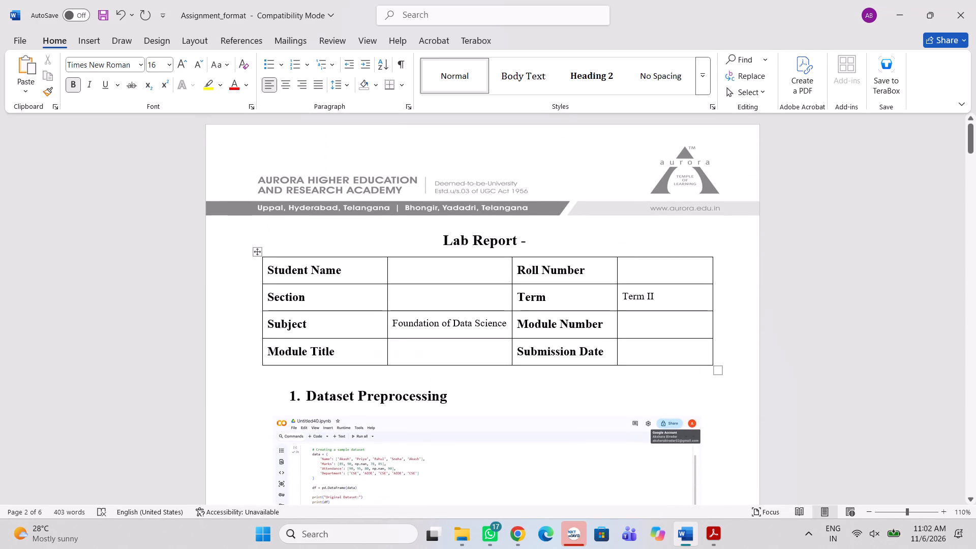
left_click(409, 272)
left_click(532, 249)
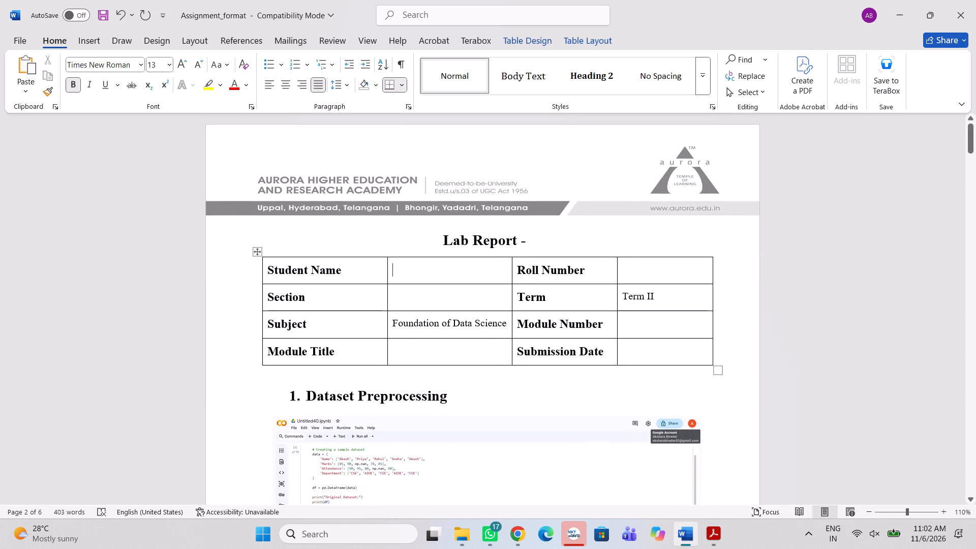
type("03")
Enter the student's name in the Student Name cell of the header table.
left_click(452, 263)
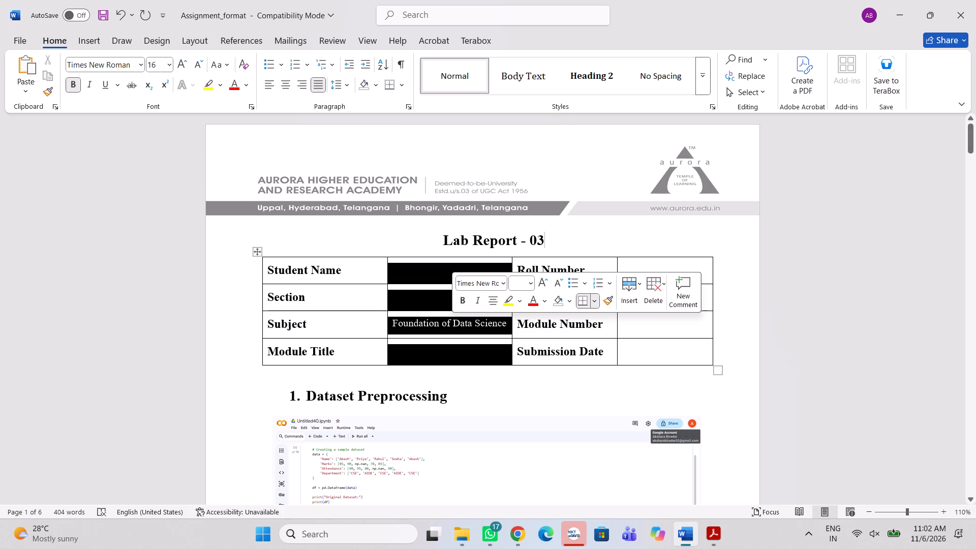
left_click(438, 269)
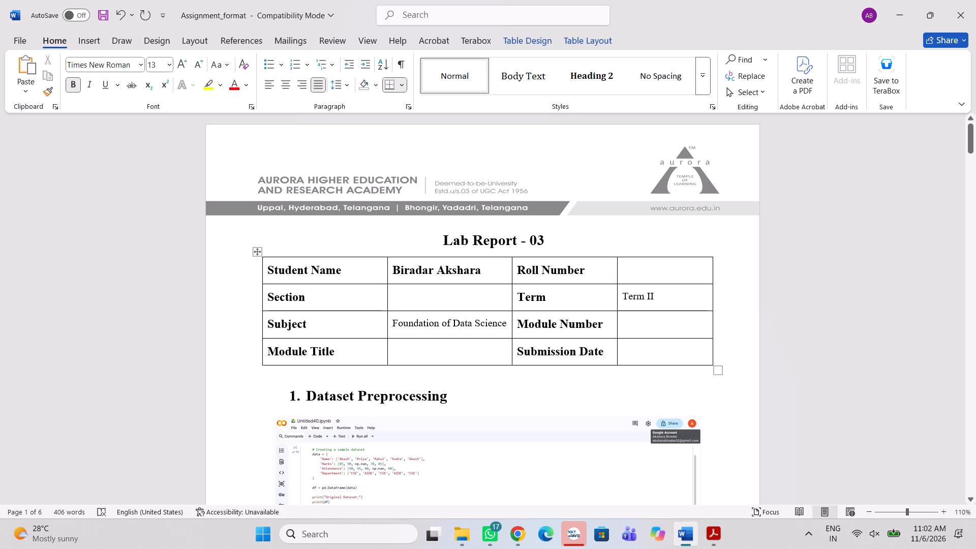
Fill the Section cell with 106 AIDE-2A, removing the dash between 106 and AIDE.
left_click(411, 298)
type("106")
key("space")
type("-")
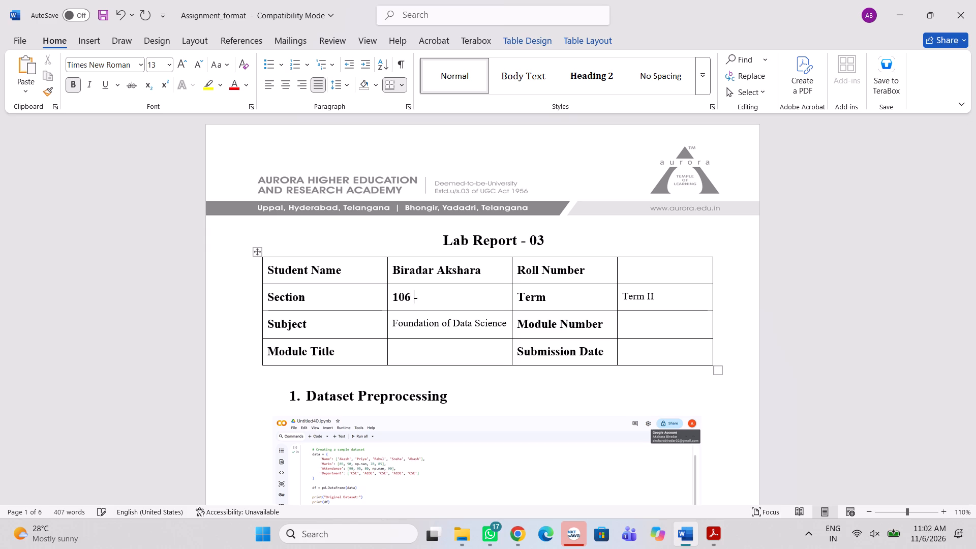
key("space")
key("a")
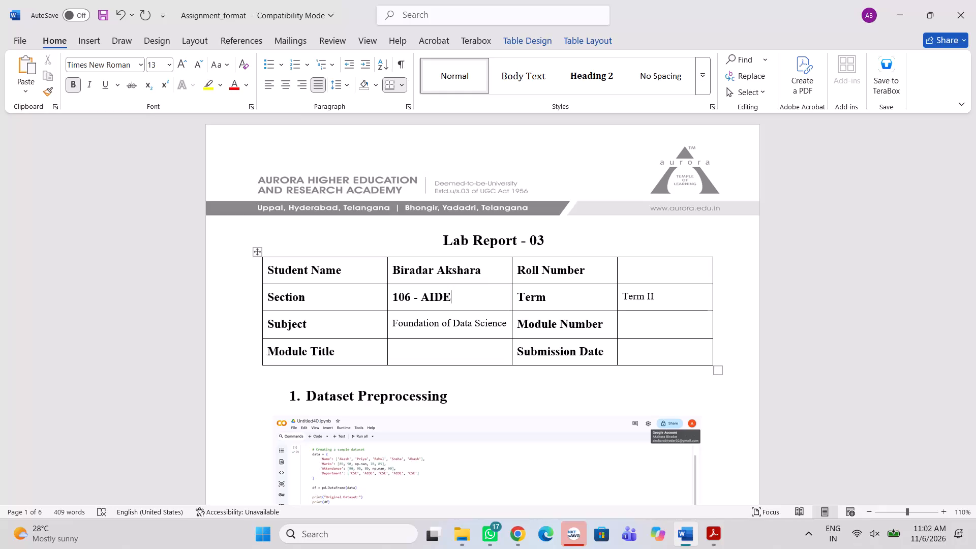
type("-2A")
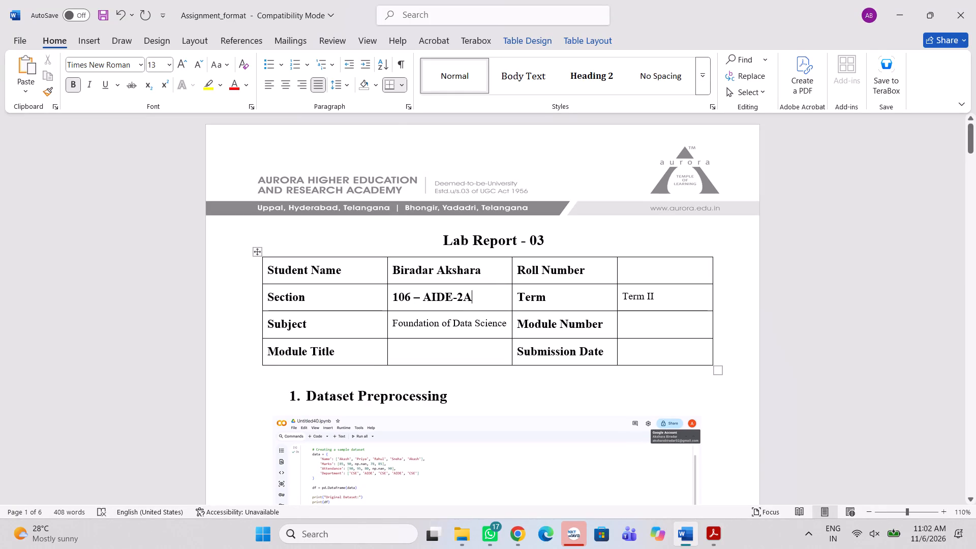
left_click(420, 296)
key("BackSpace")
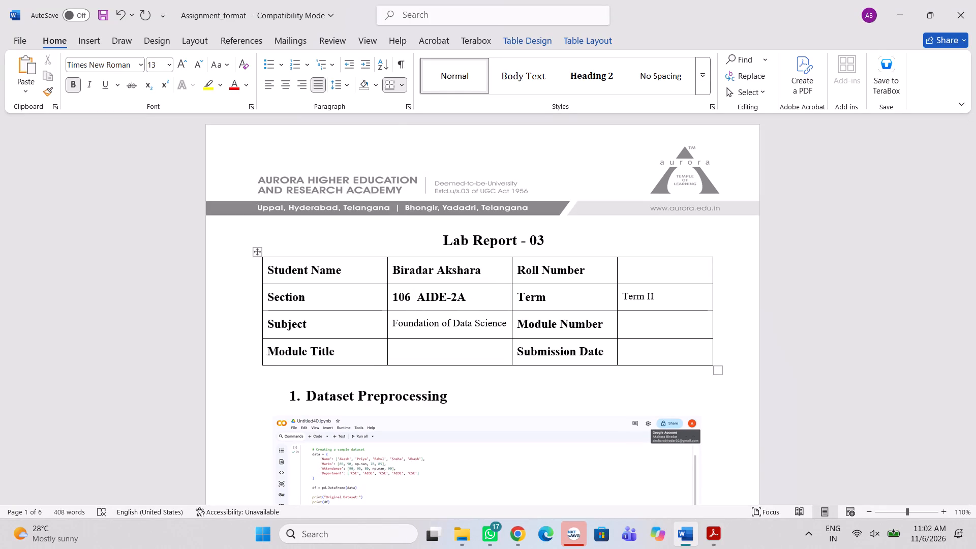
left_click(410, 342)
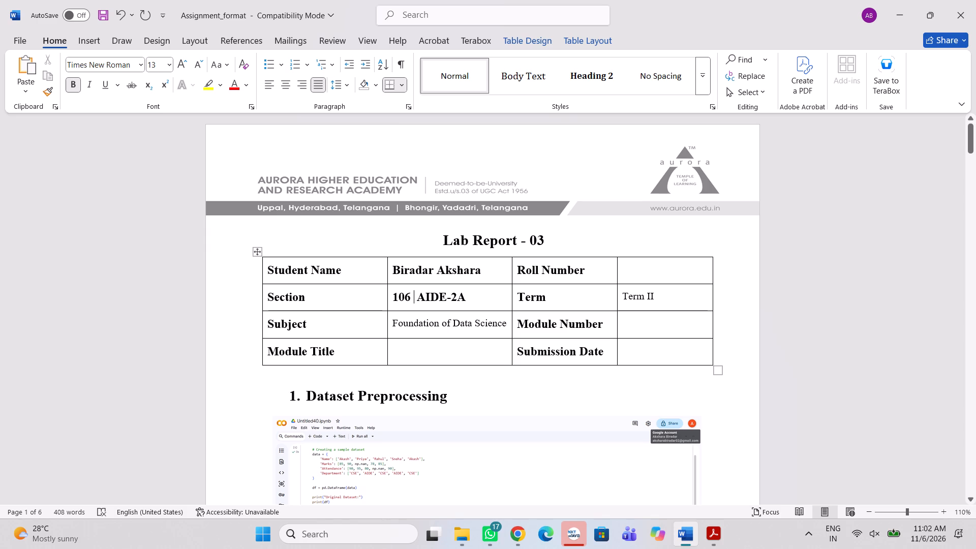
Enter the student's roll number in the Roll Number cell.
left_click(636, 274)
left_click(636, 274)
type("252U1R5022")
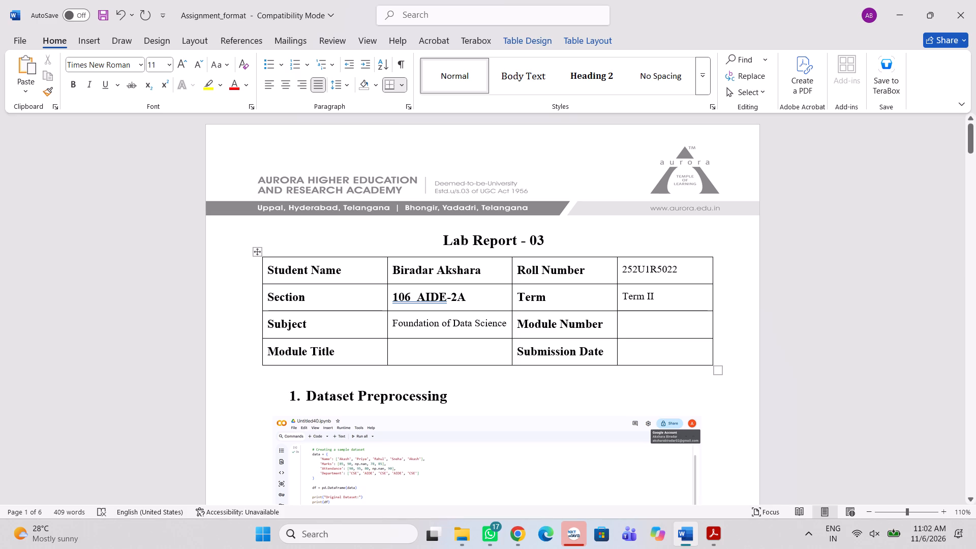
Set the Module Number cell of the header table to 03.
left_click(648, 324)
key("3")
key("BackSpace")
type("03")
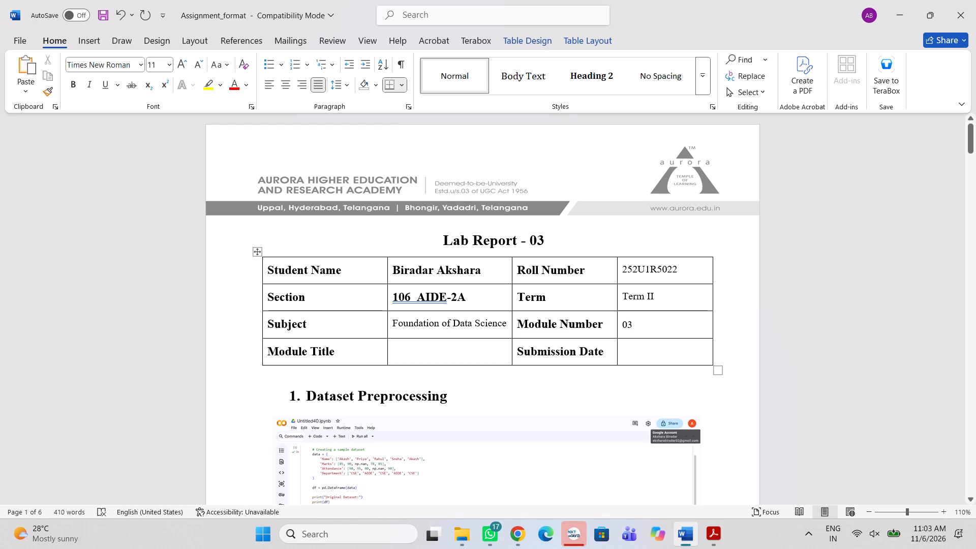
Place the text cursor in the empty Submission Date cell of the header table.
left_click(635, 351)
Enter 08-11-26 as the submission date in the header table.
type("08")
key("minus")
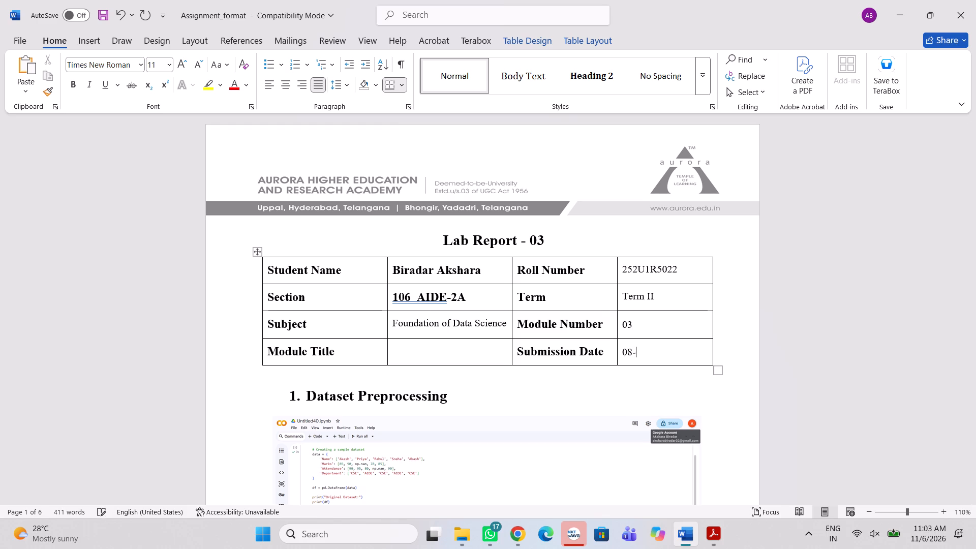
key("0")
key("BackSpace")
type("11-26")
Place the text cursor in the empty Module Title cell of the header table.
left_click(482, 348)
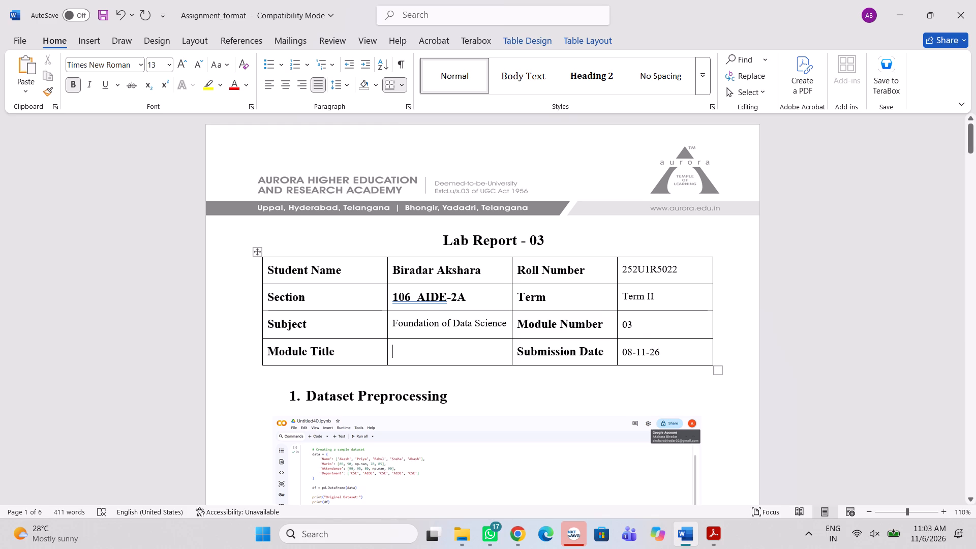
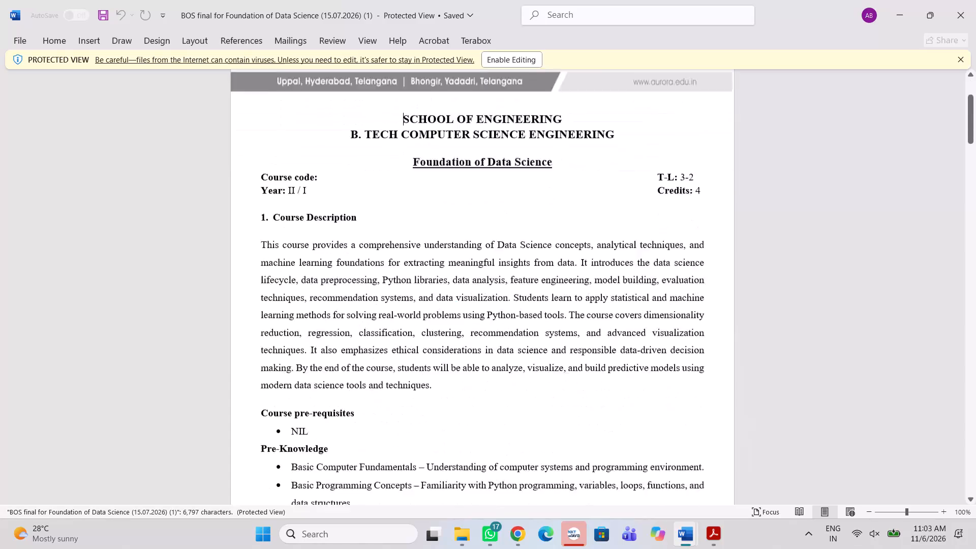
Copy the Module III title, Data Analysis and Data Analytics, from the course syllabus into the Module Title cell of the lab report's header table.
scroll(447, 304, "down", 2)
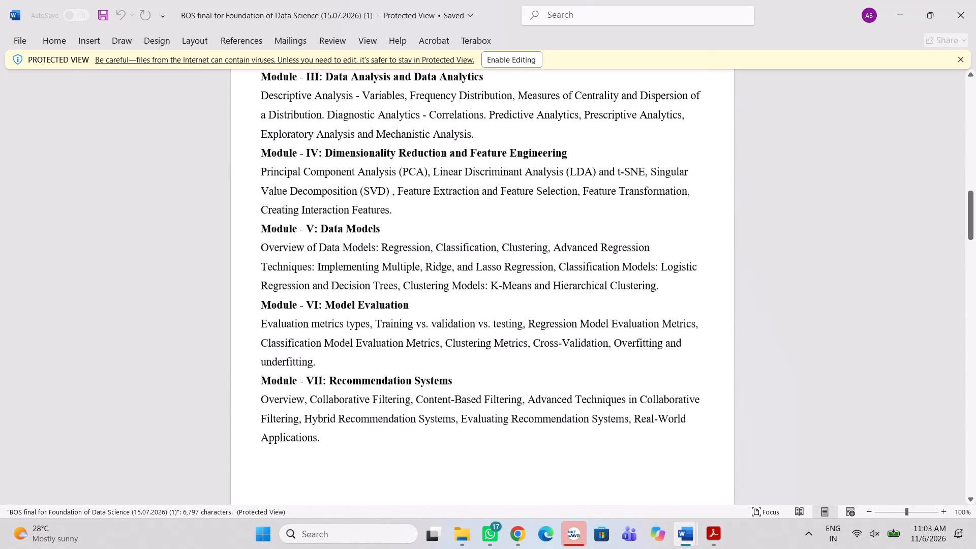
scroll(447, 304, "up", 2)
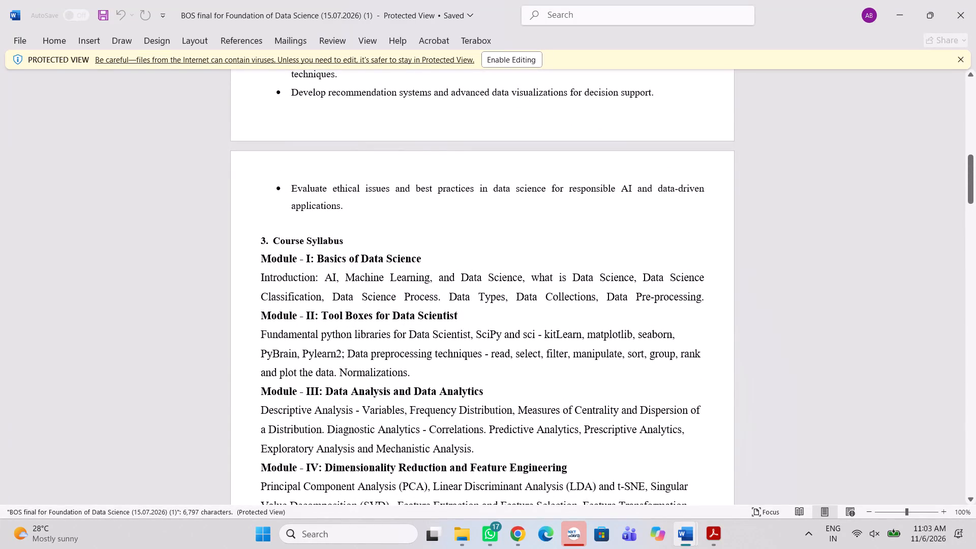
left_click_drag(422, 258, 324, 253)
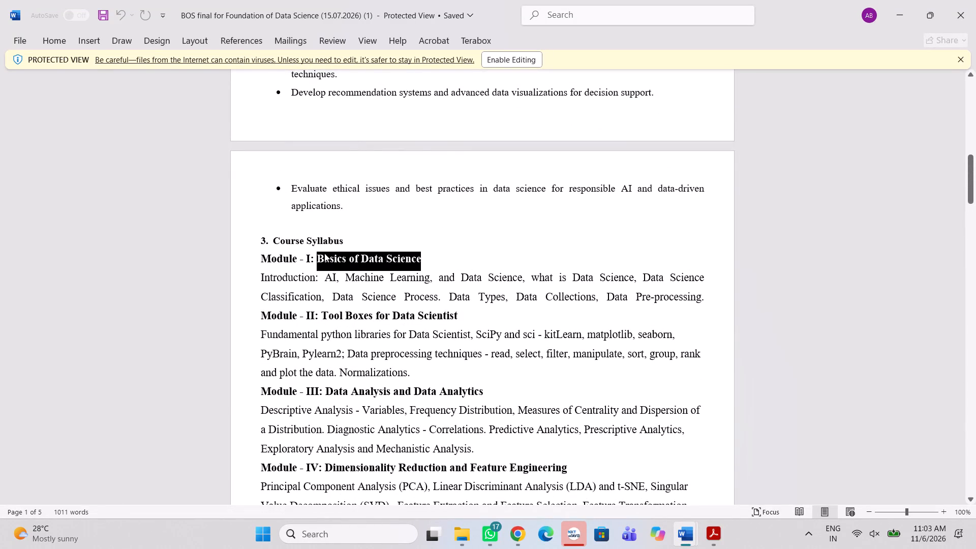
left_click(397, 272)
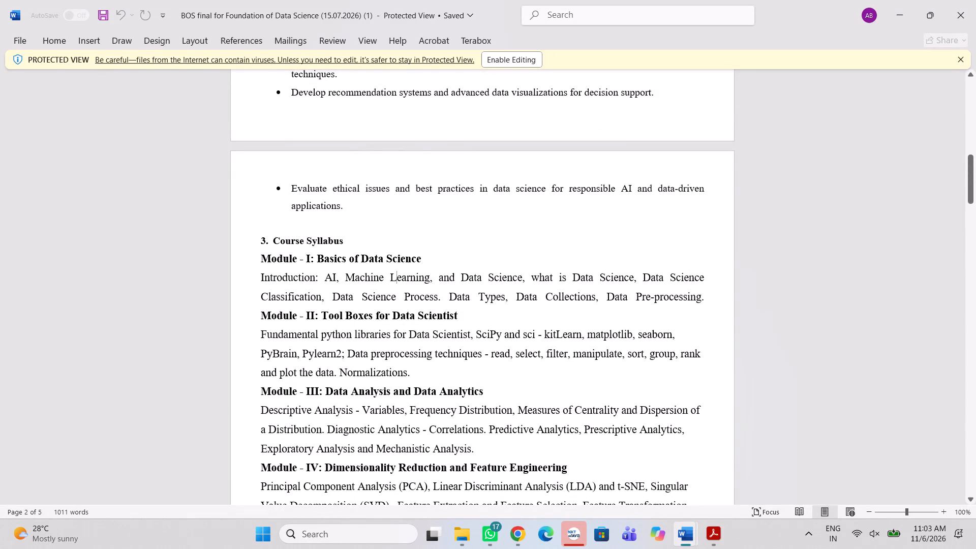
left_click_drag(487, 391, 332, 386)
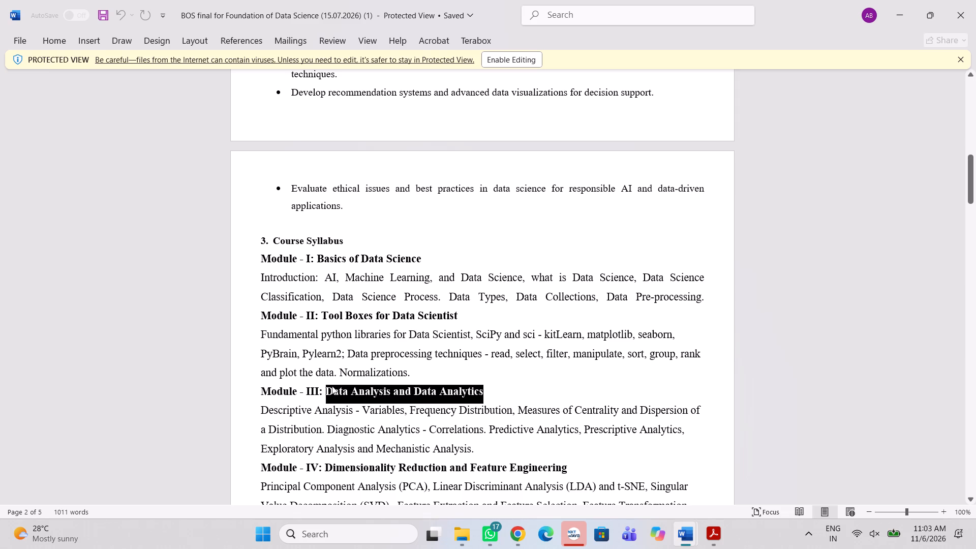
key("ctrl+c")
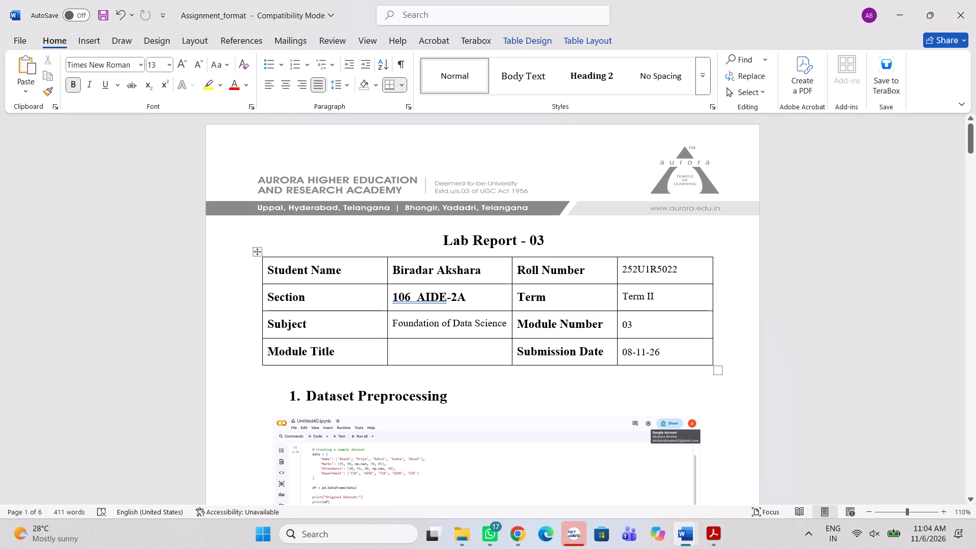
key("ctrl+v")
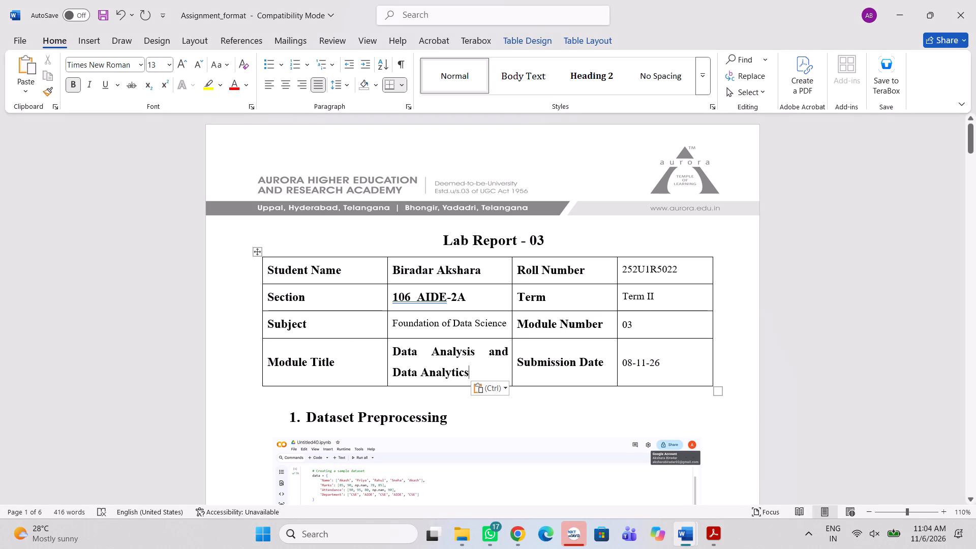
Remove the bold formatting from the module title text in the Module Title cell.
left_click_drag(479, 372, 395, 354)
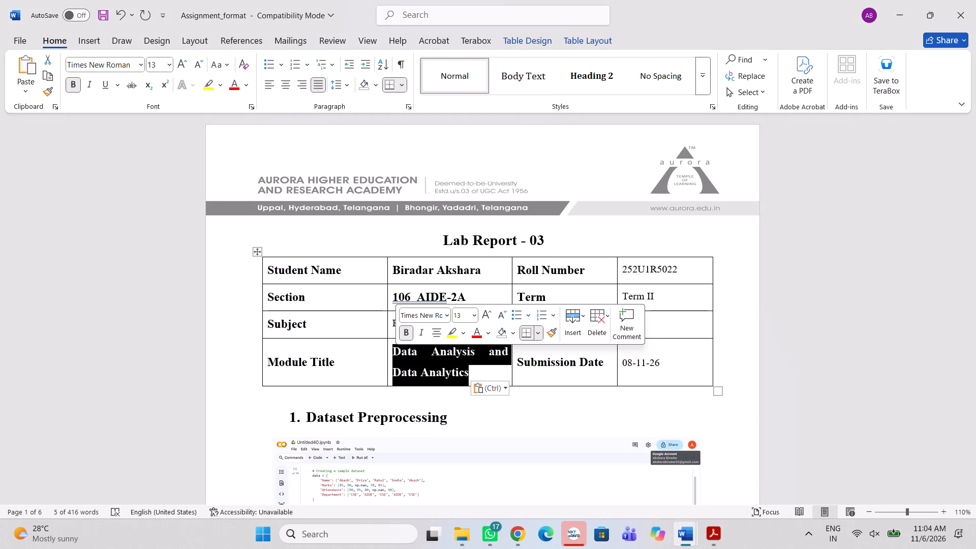
left_click(413, 337)
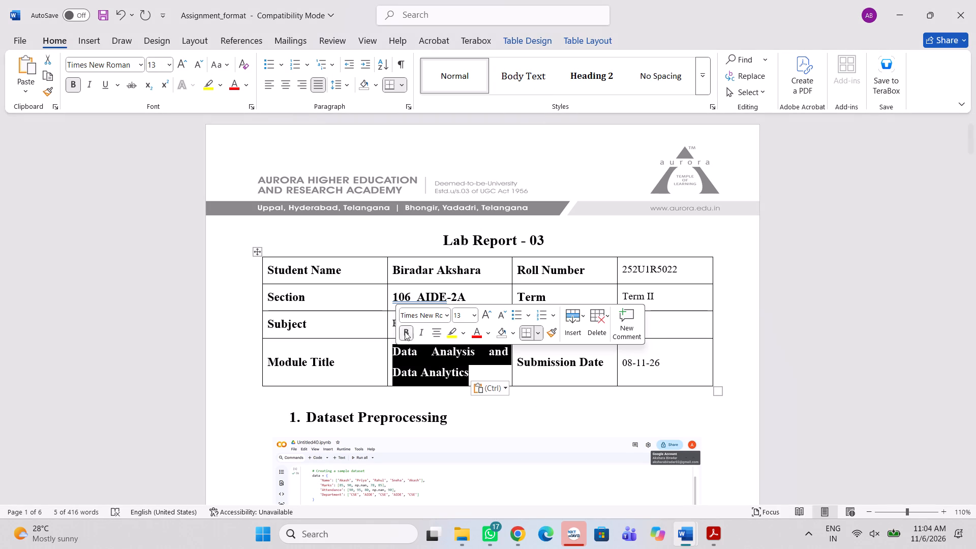
left_click(399, 325)
left_click(405, 331)
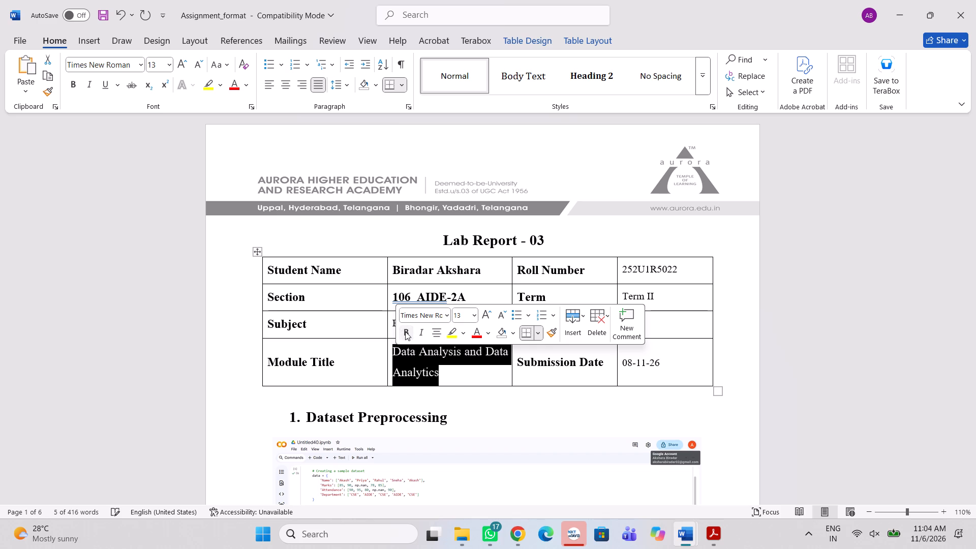
left_click(448, 367)
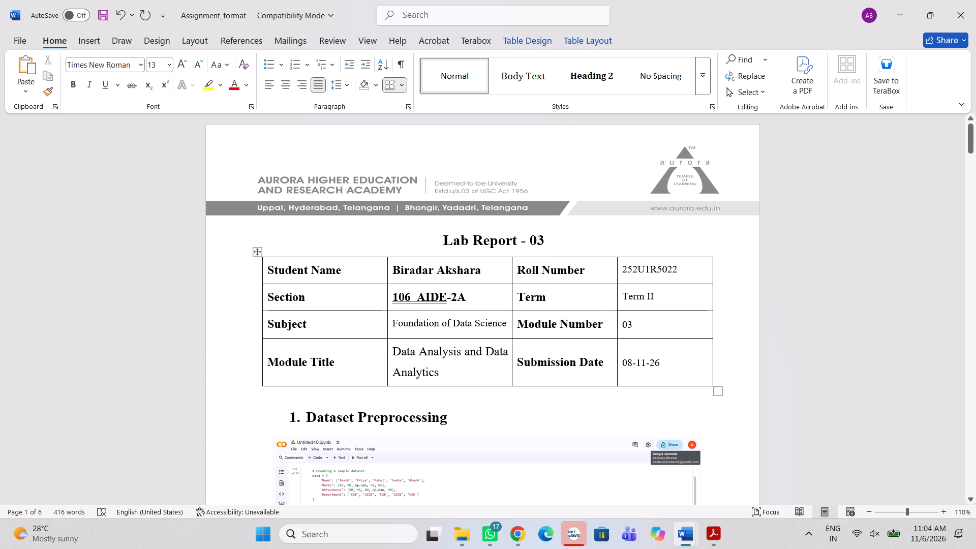
Remove the bold formatting from the student's name and the section value in the header table.
left_click_drag(484, 271, 398, 266)
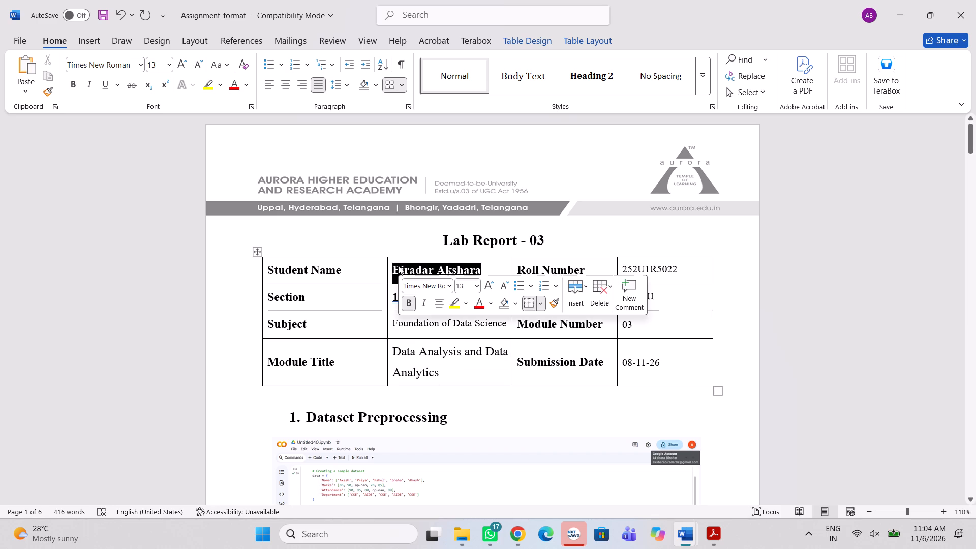
left_click(407, 304)
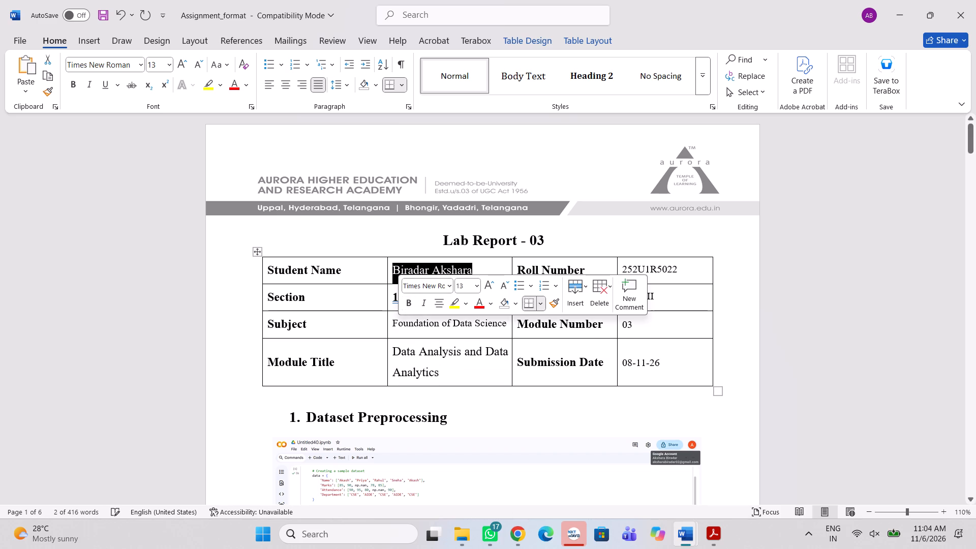
left_click(432, 334)
left_click_drag(476, 301, 447, 299)
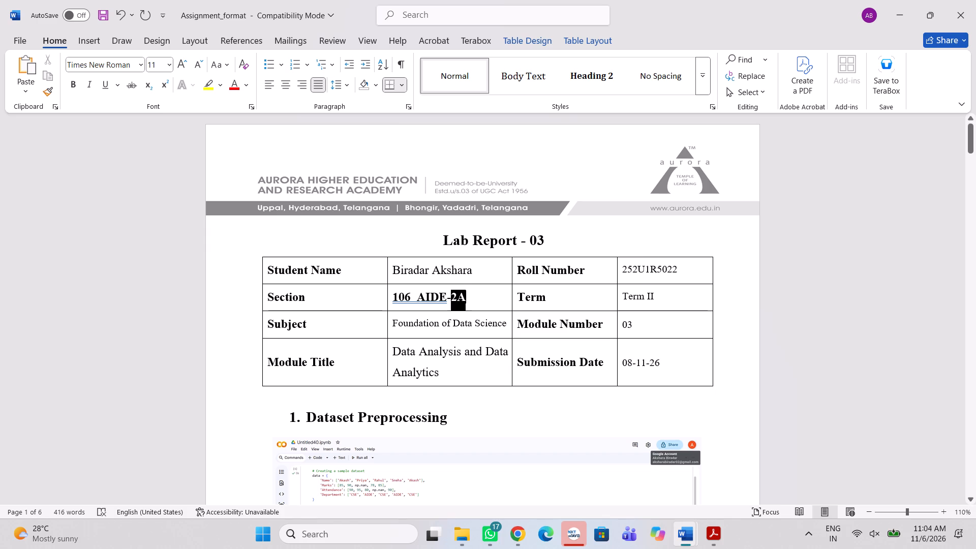
left_click_drag(447, 299, 392, 302)
left_click(400, 281)
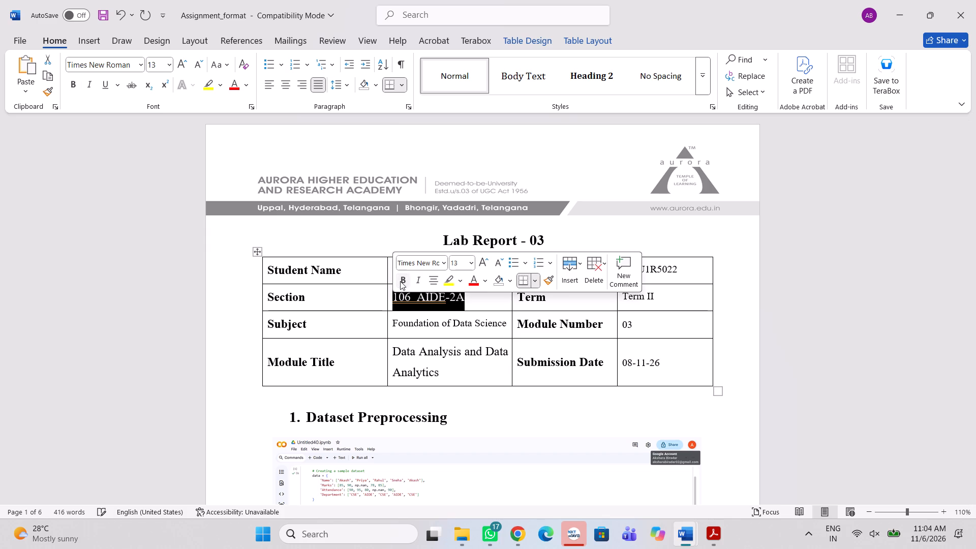
left_click(460, 324)
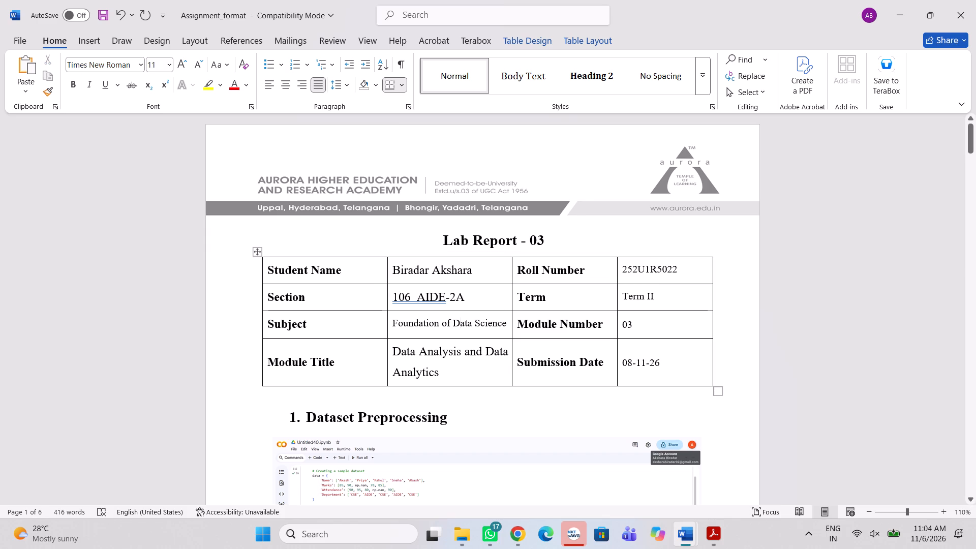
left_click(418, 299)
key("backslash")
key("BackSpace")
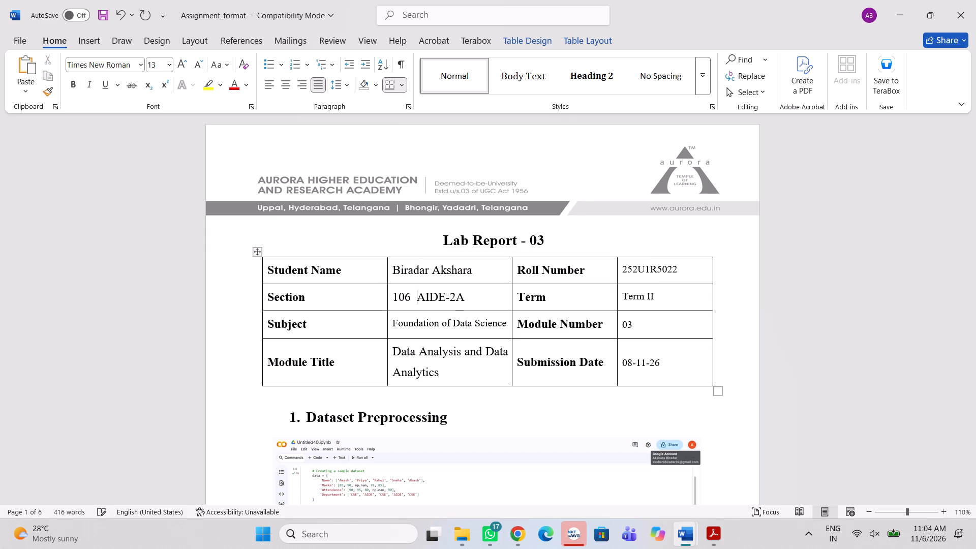
Review the whole lab report from the header table down to the Collab link on the last page.
scroll(497, 396, "down", 1)
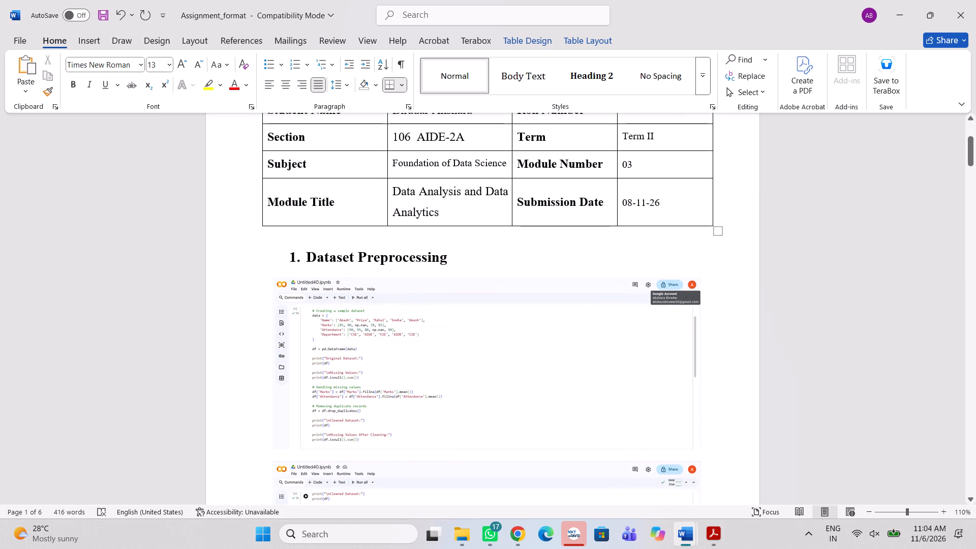
scroll(497, 396, "up", 1)
scroll(497, 396, "down", 1)
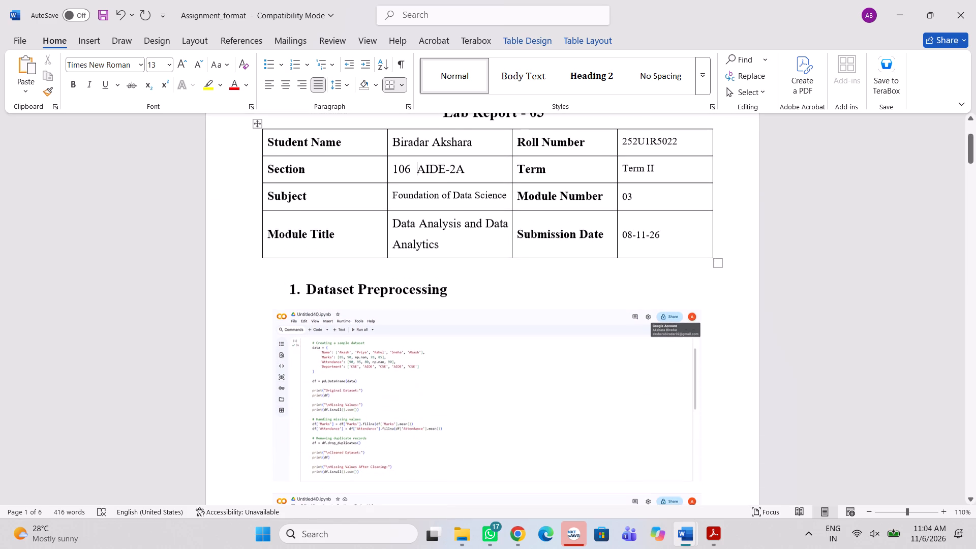
scroll(497, 396, "up", 1)
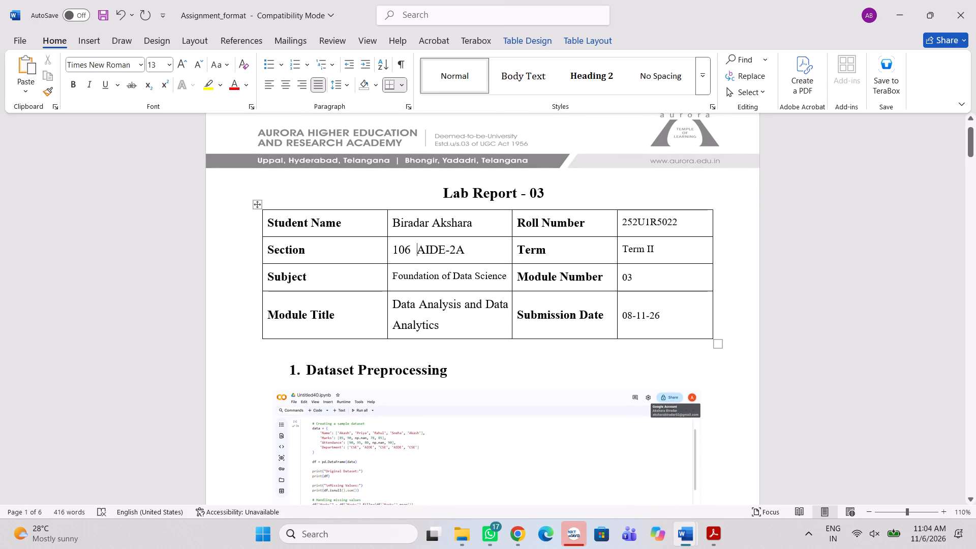
scroll(497, 396, "down", 7)
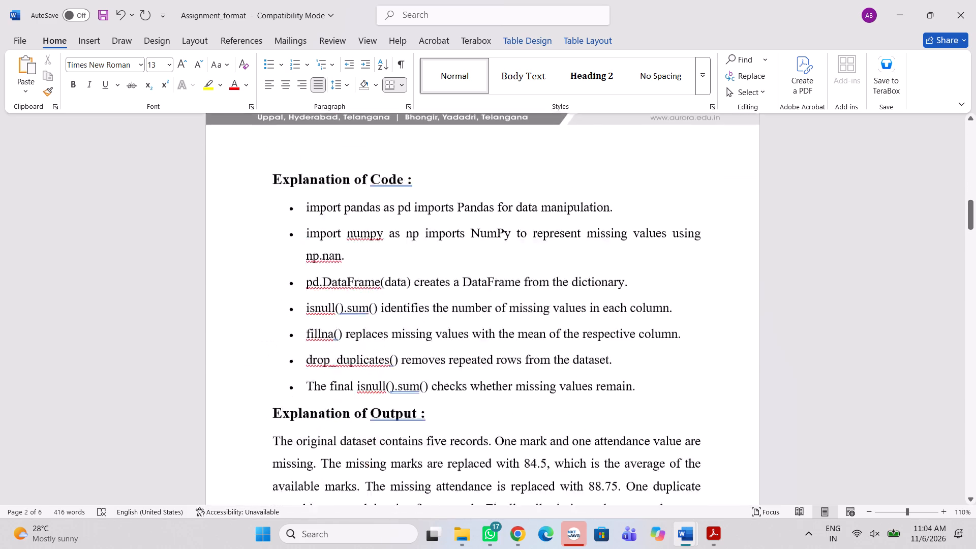
scroll(497, 396, "down", 7)
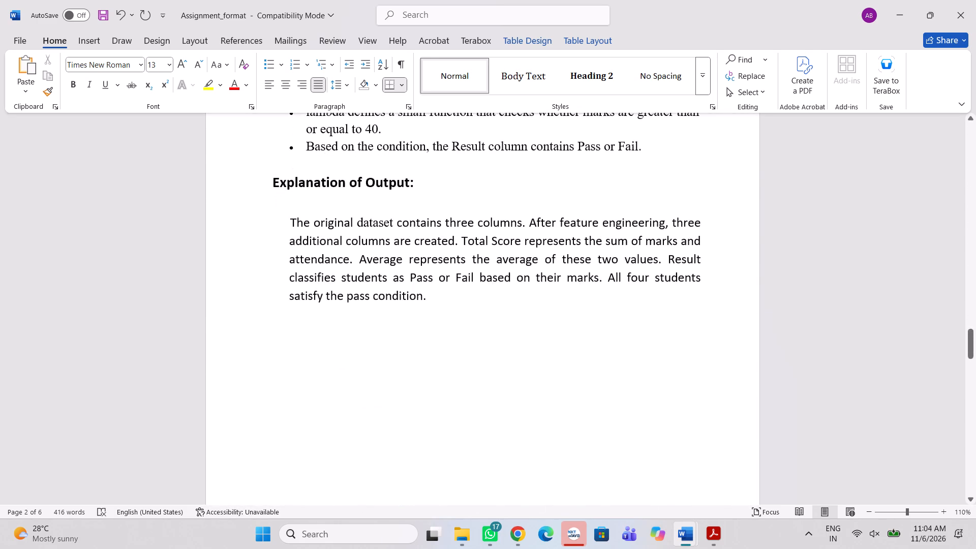
scroll(497, 396, "down", 8)
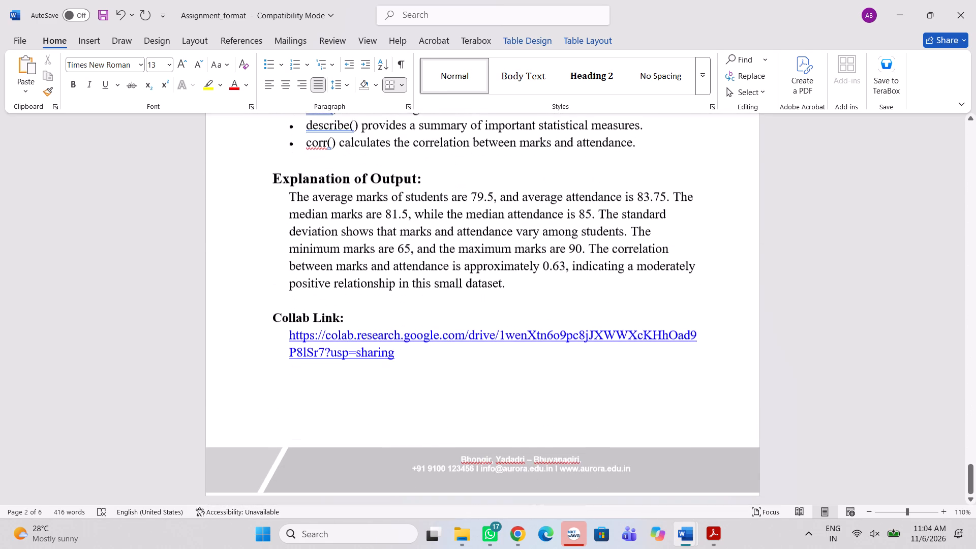
scroll(497, 396, "down", 1)
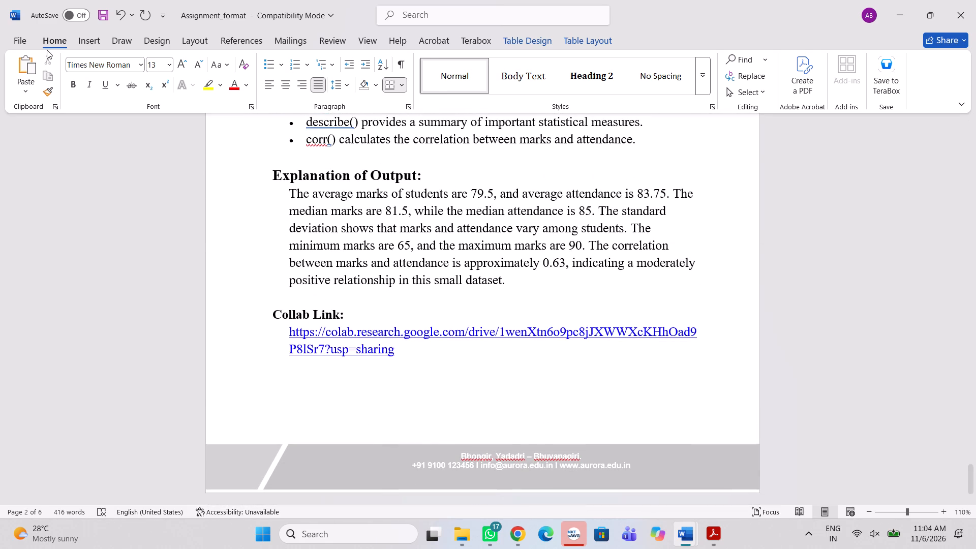
Export the report as a PDF named FDS LAB 3.
left_click(13, 39)
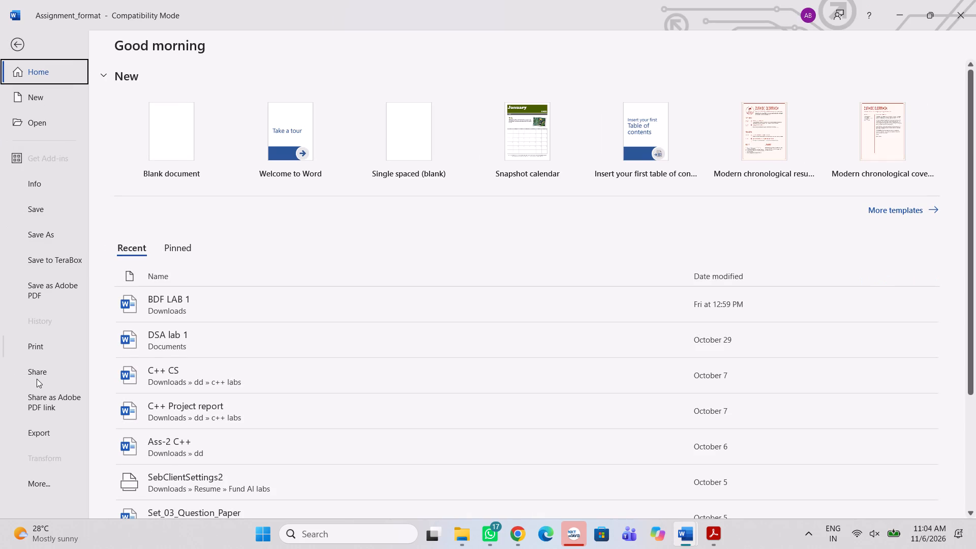
left_click(37, 376)
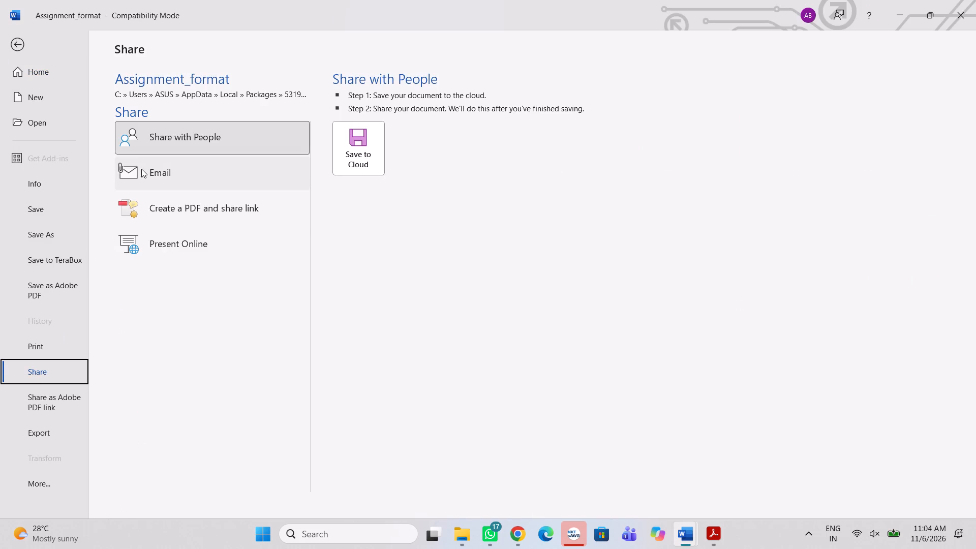
left_click(44, 427)
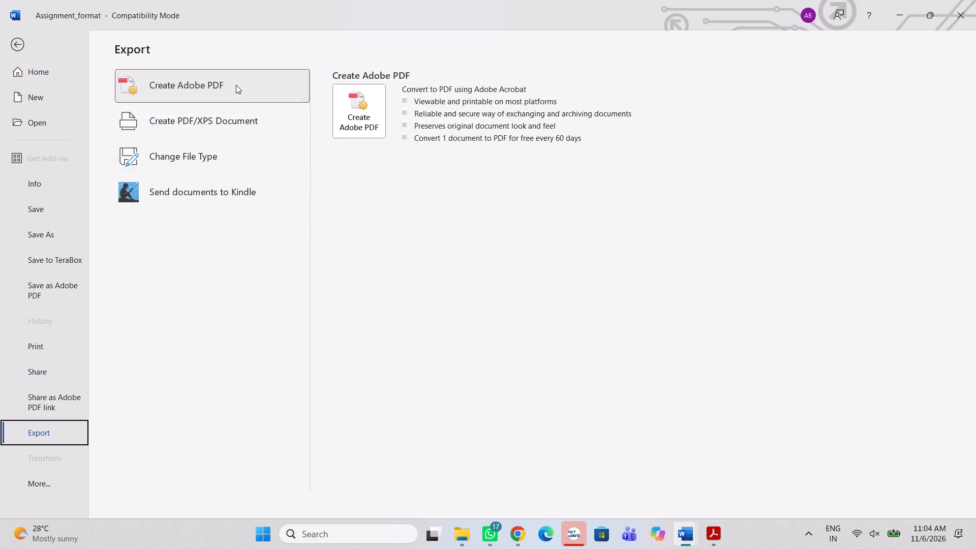
double_click(221, 131)
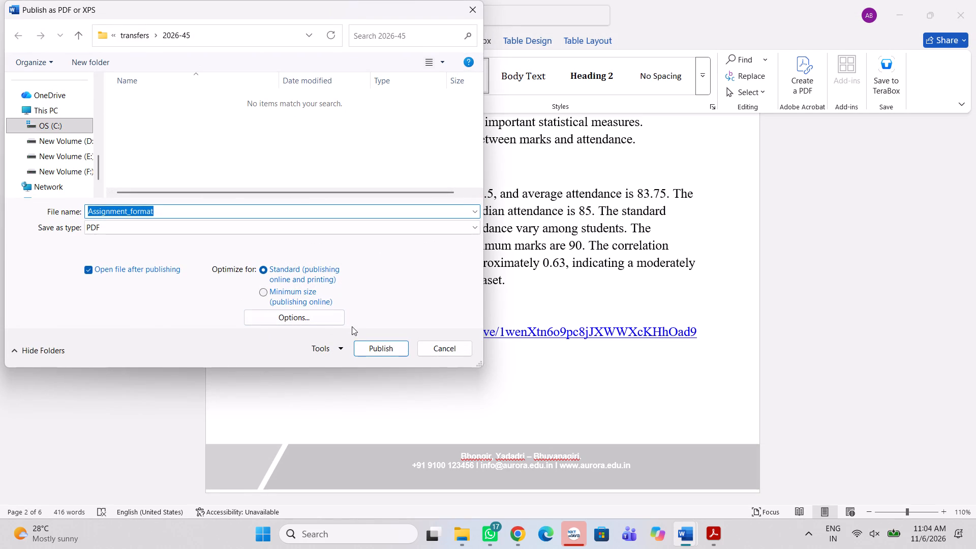
left_click(172, 209)
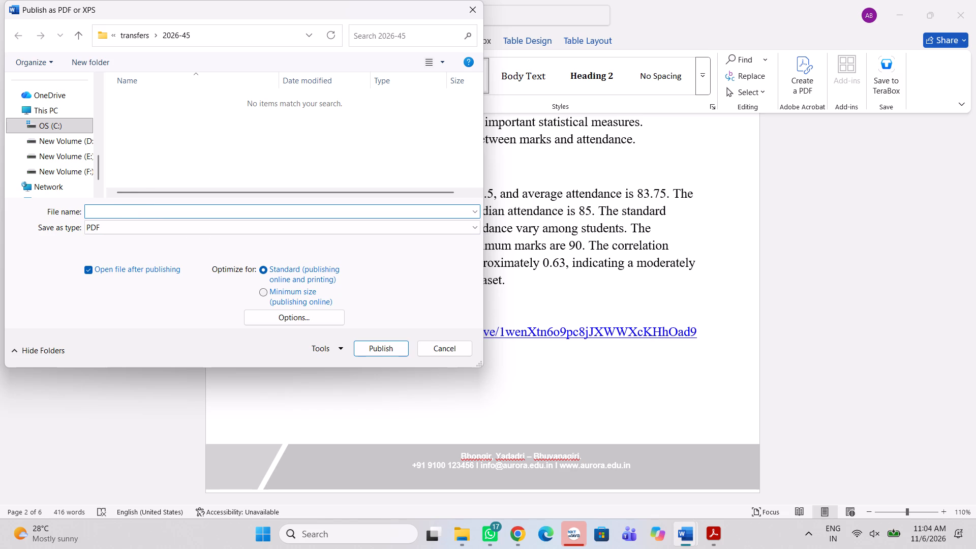
key("BackSpace")
key("BackSpace")
key("BackSpace")
key("BackSpace")
key("BackSpace")
key("BackSpace")
key("BackSpace")
key("BackSpace")
key("BackSpace")
key("BackSpace")
key("BackSpace")
key("BackSpace")
key("BackSpace")
key("BackSpace")
key("BackSpace")
key("BackSpace")
key("BackSpace")
key("BackSpace")
key("BackSpace")
key("BackSpace")
type("FDS LAB 3")
left_click(391, 354)
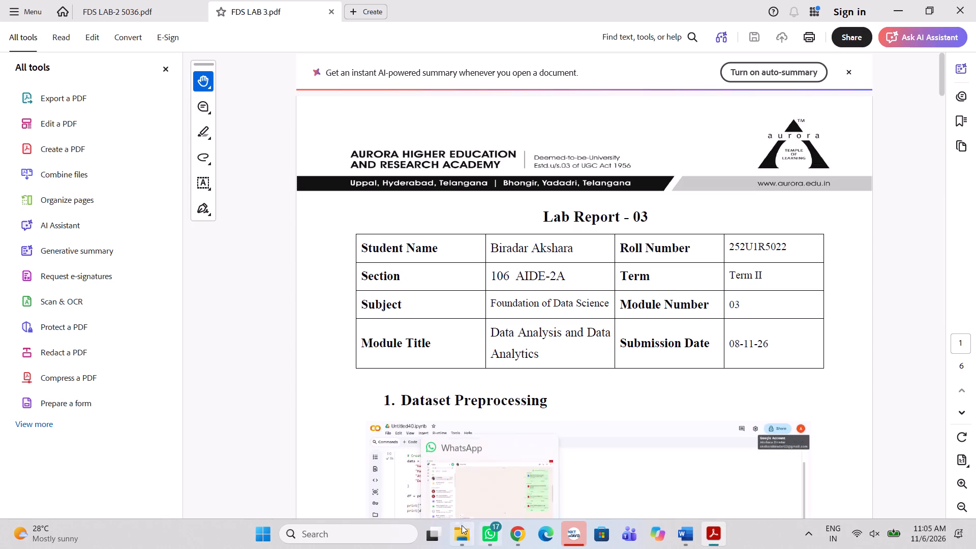
Open the FDS LAB 3 PDF from File Explorer's recent files and look through its exported pages.
left_click(460, 530)
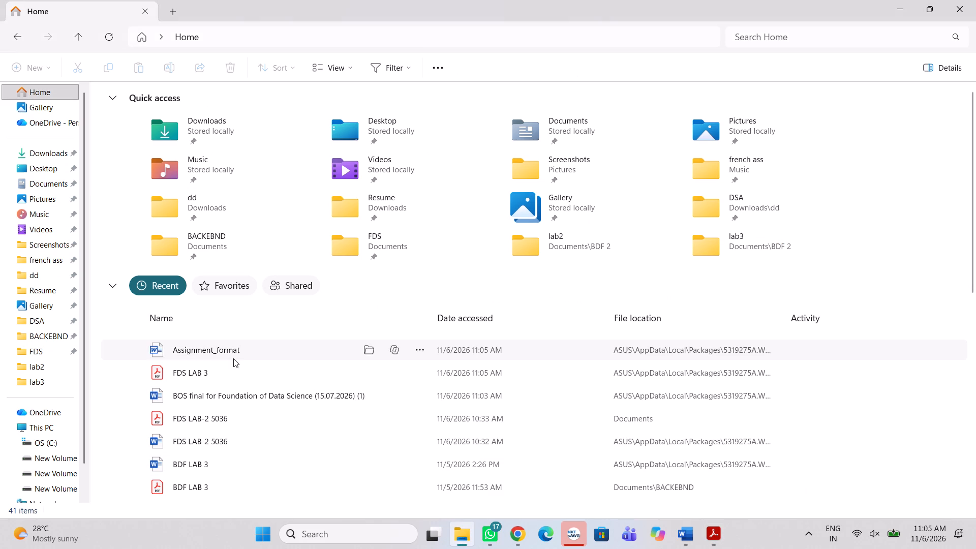
double_click(238, 376)
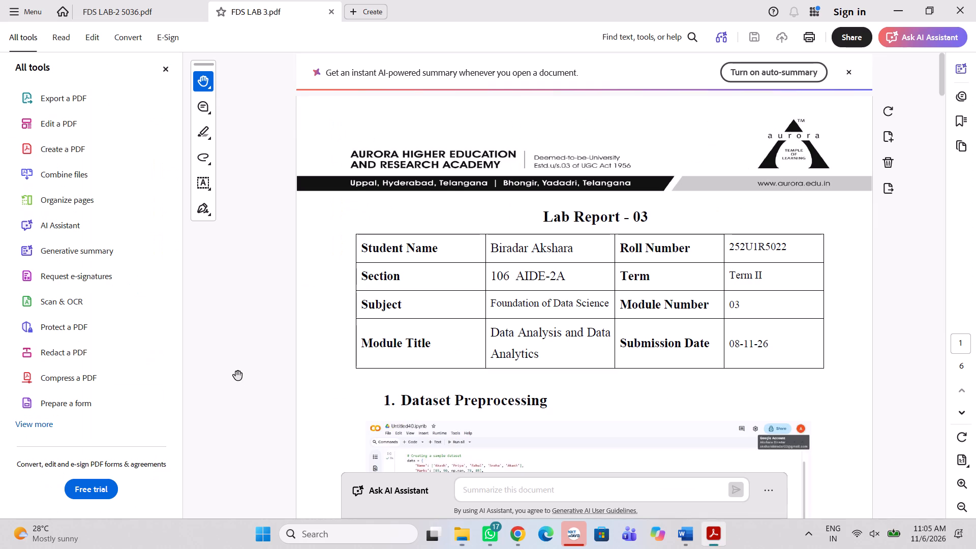
scroll(409, 370, "down", 6)
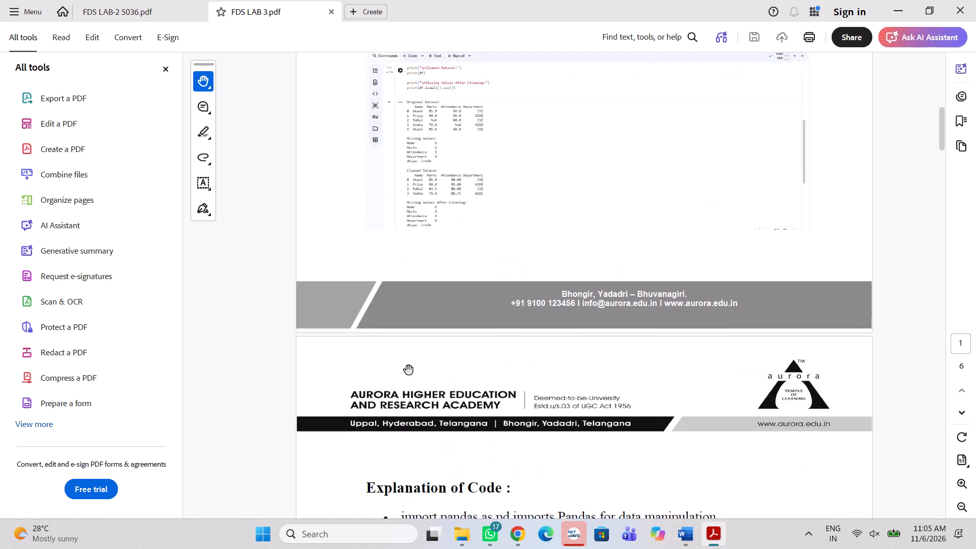
scroll(409, 370, "down", 6)
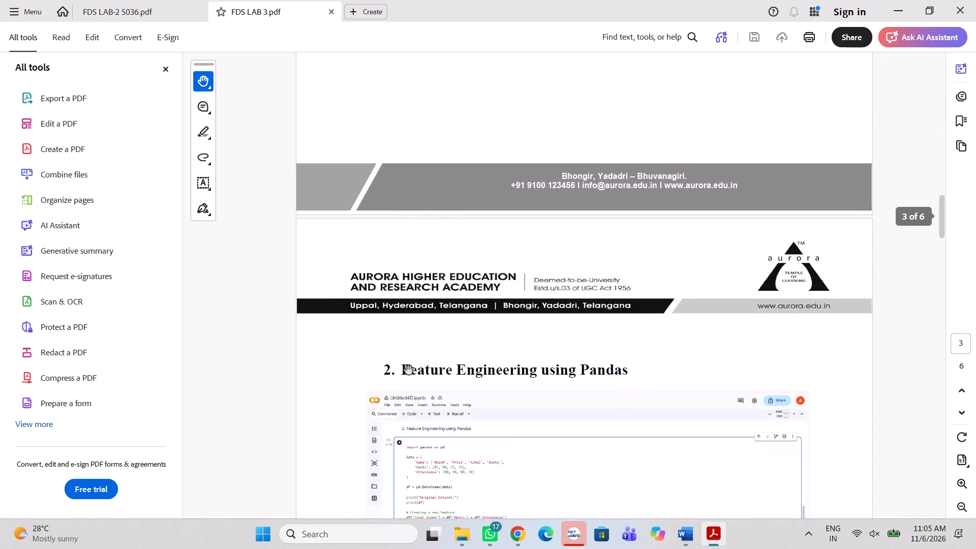
scroll(409, 370, "down", 11)
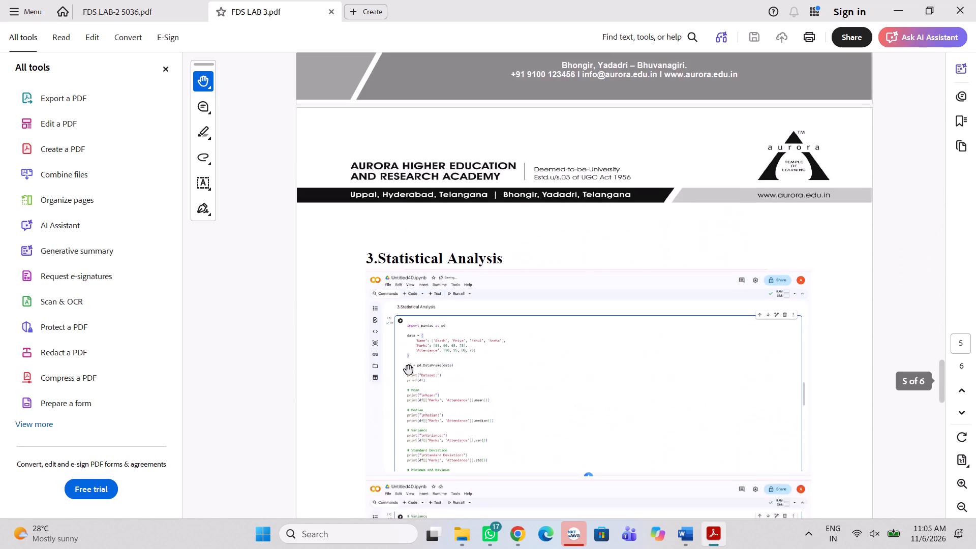
scroll(409, 370, "down", 1)
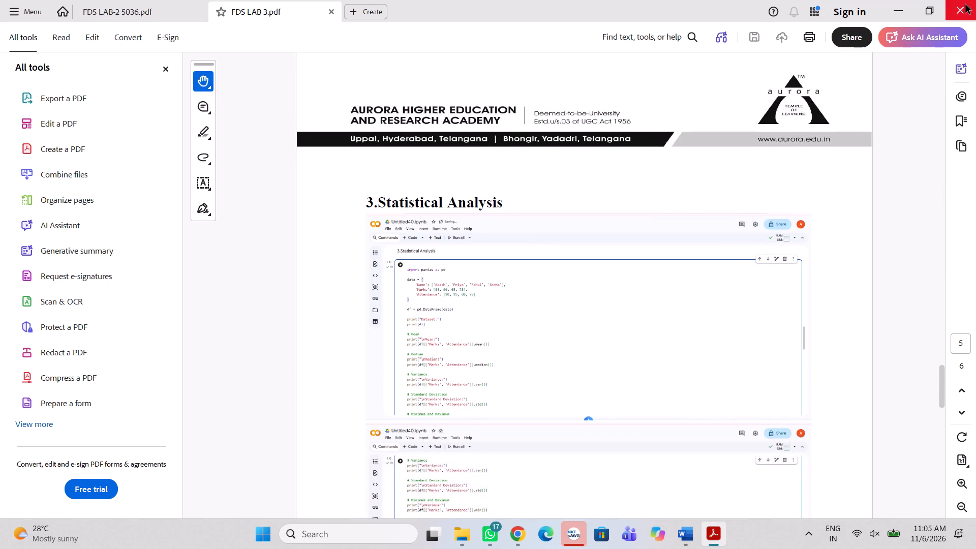
Close Acrobat with all of its open PDF tabs.
left_click(975, 1)
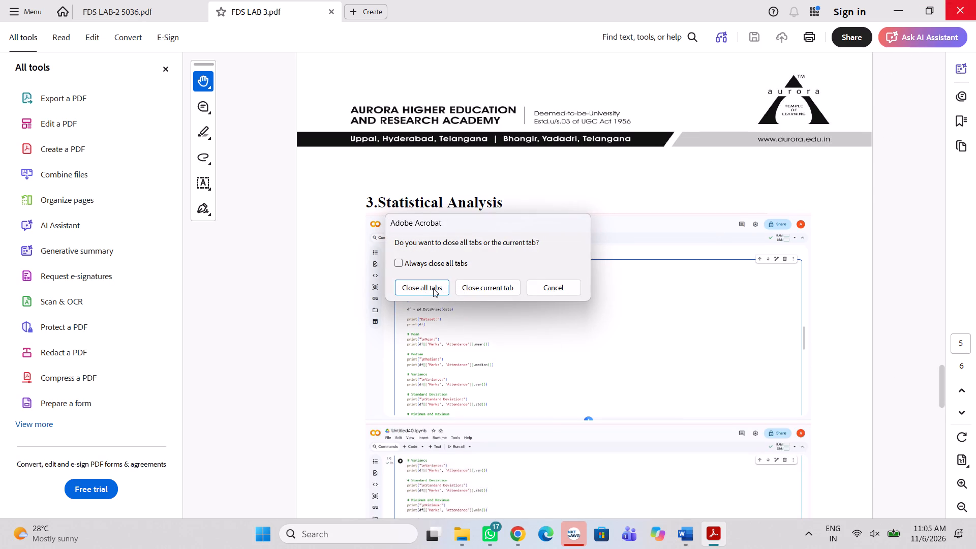
left_click(427, 284)
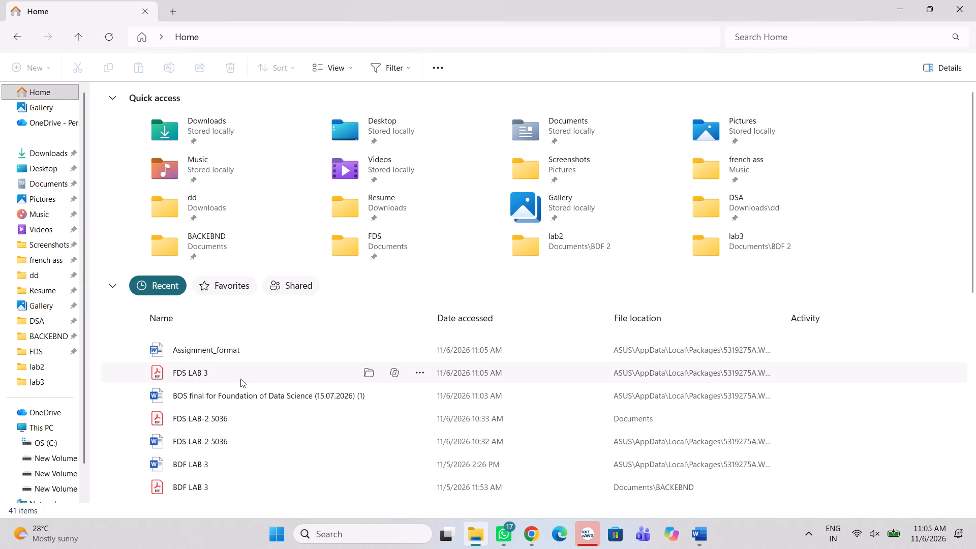
Copy the FDS LAB 3 PDF from the recent files in File Explorer.
left_click(240, 379)
key("ctrl+z")
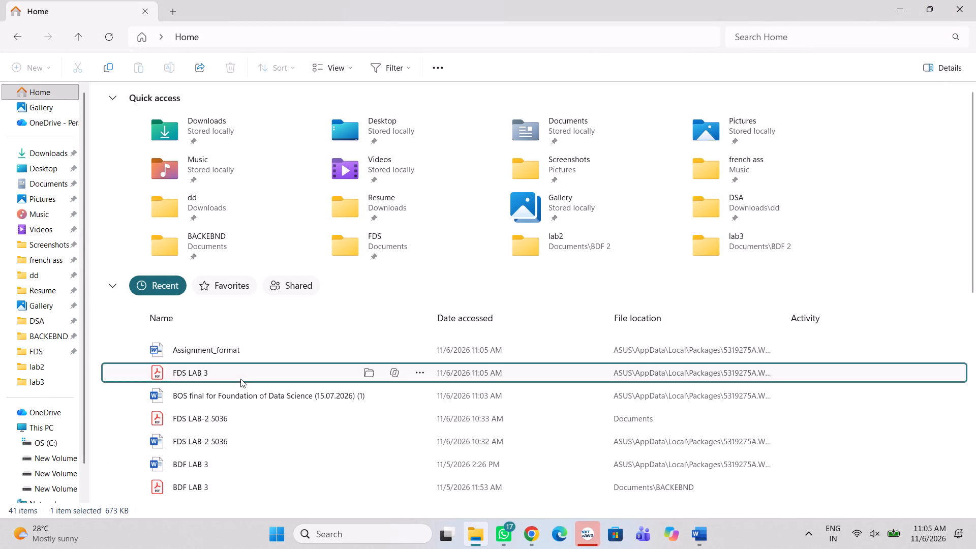
key("ctrl+c")
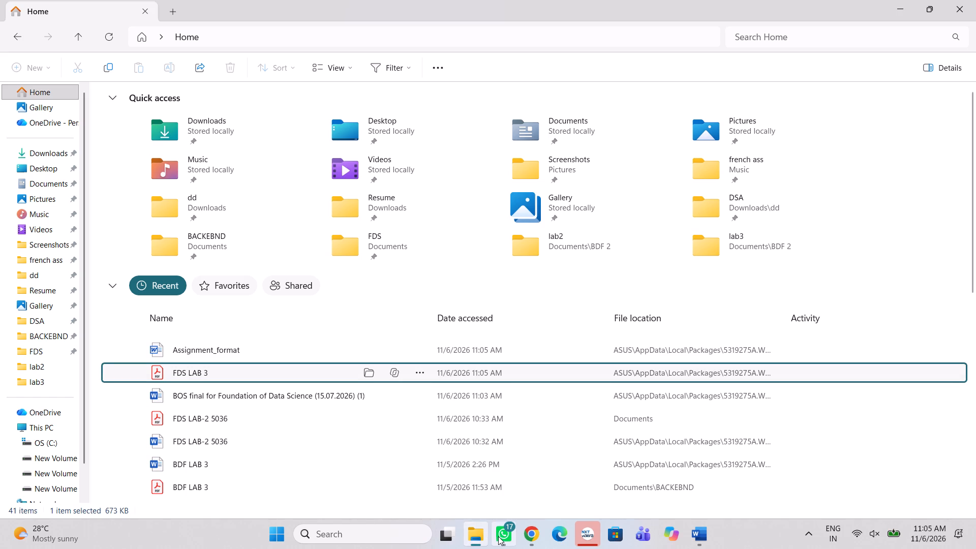
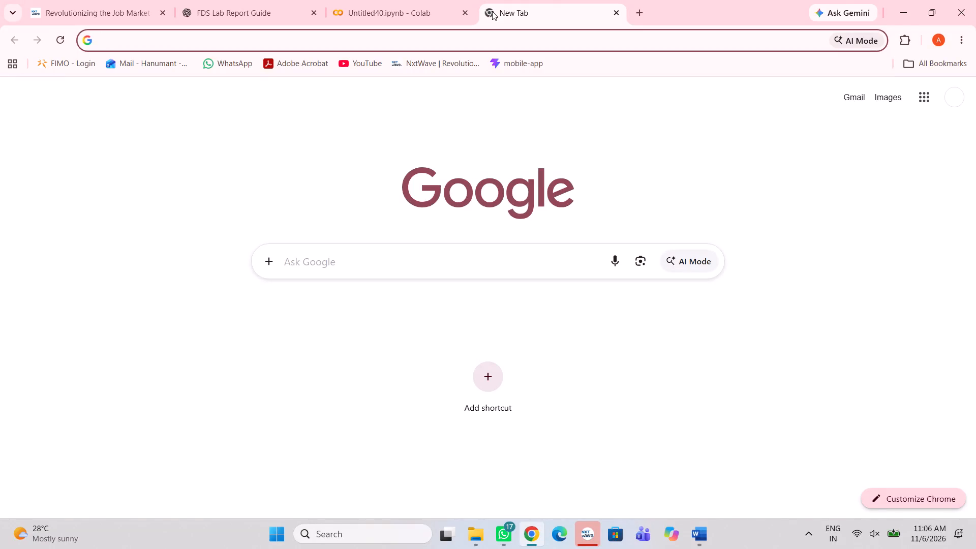
Open the Aurora University SIDUS portal in a new browser tab and sign in with the saved credentials.
key("Return")
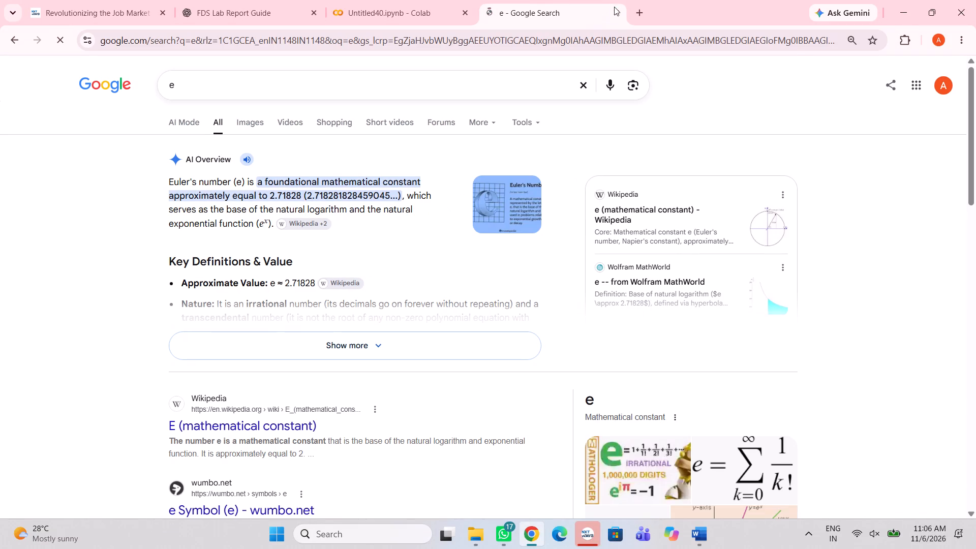
left_click(612, 11)
left_click(492, 11)
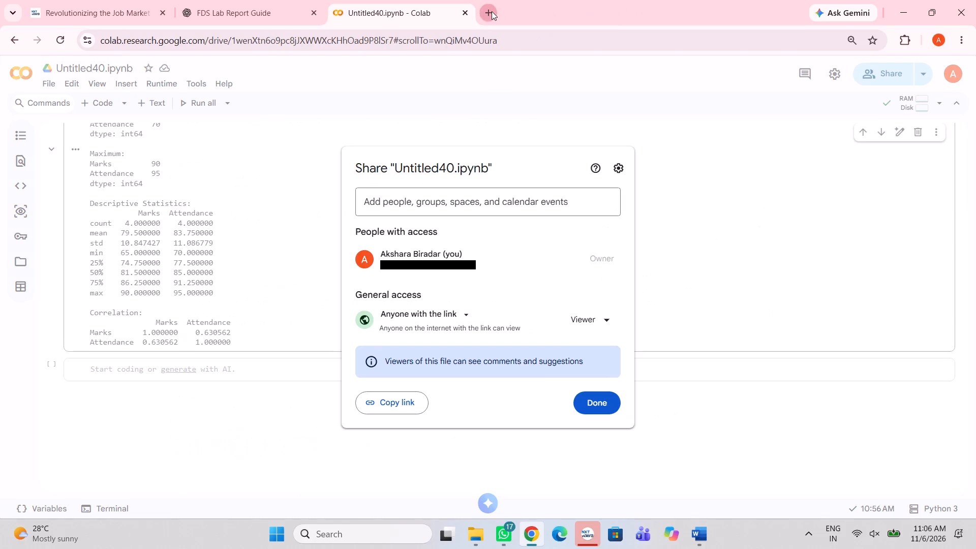
key("a")
key("Return")
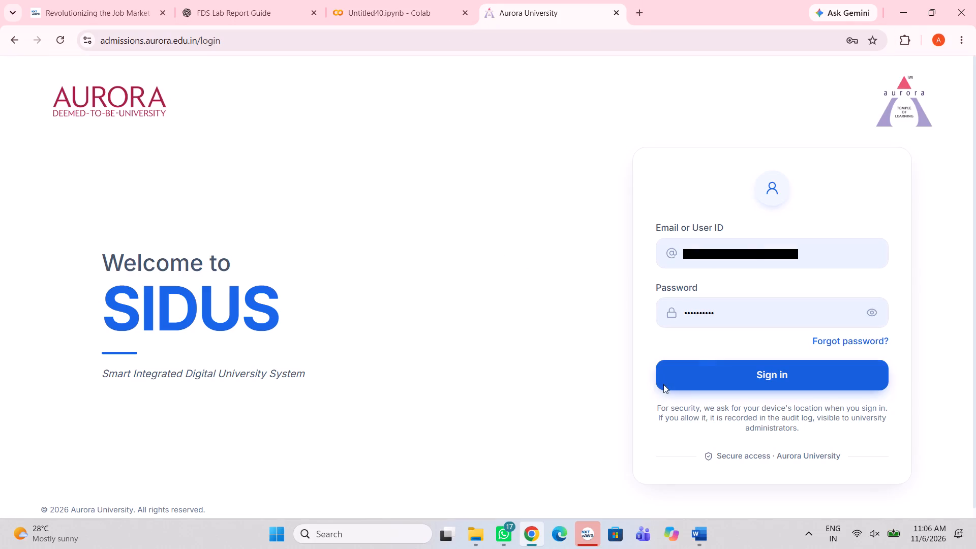
left_click(703, 376)
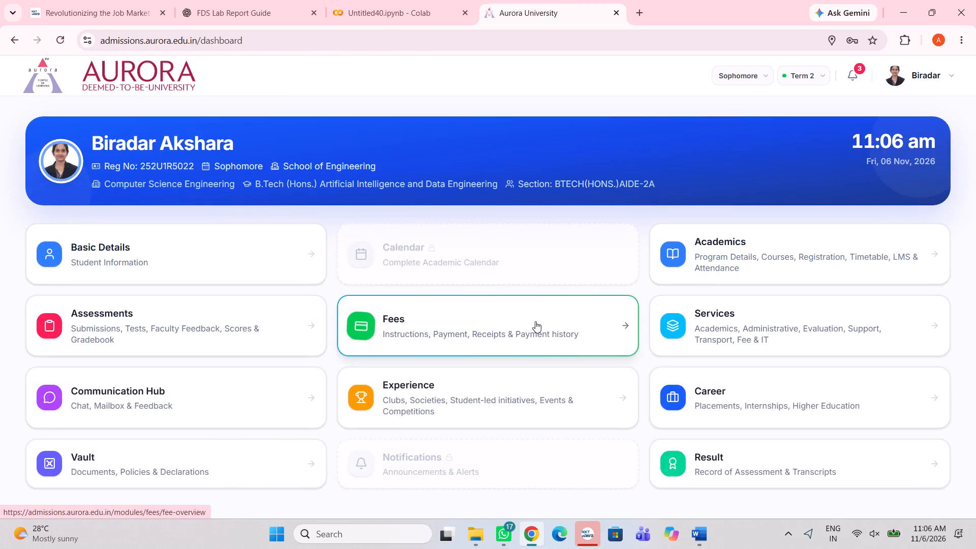
Open Assessments, reload the page, and look through the Linear Algebra Essentials assessments with their due dates and statuses.
left_click(213, 306)
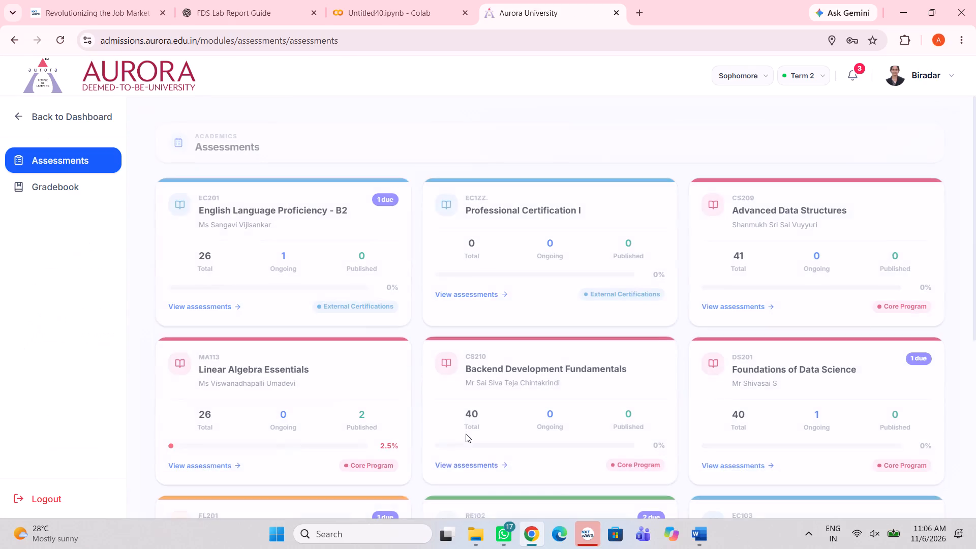
right_click(466, 434)
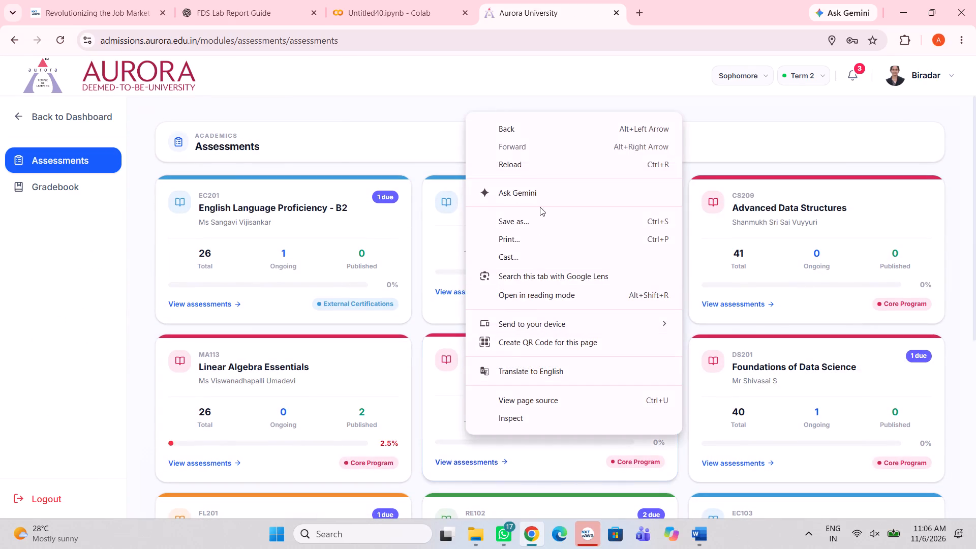
left_click(506, 165)
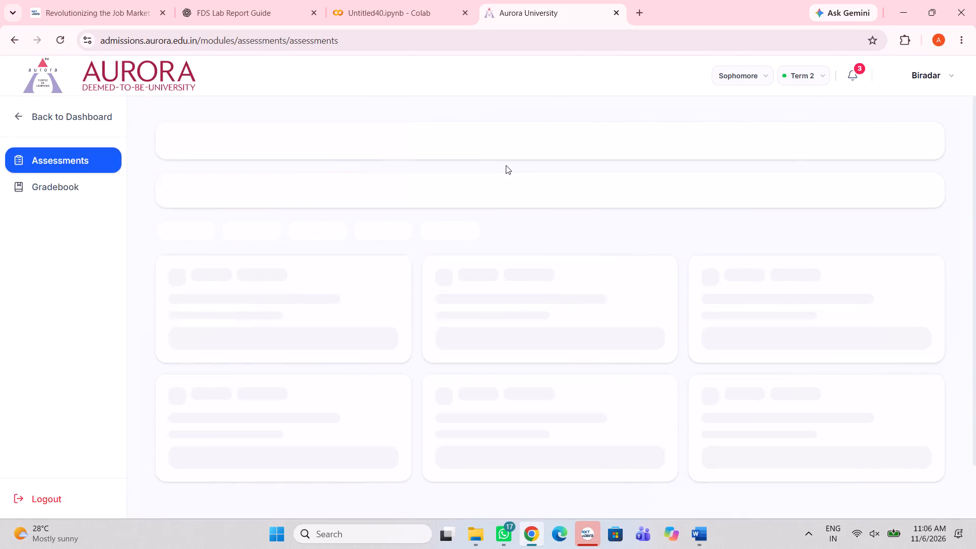
scroll(506, 165, "down", 1)
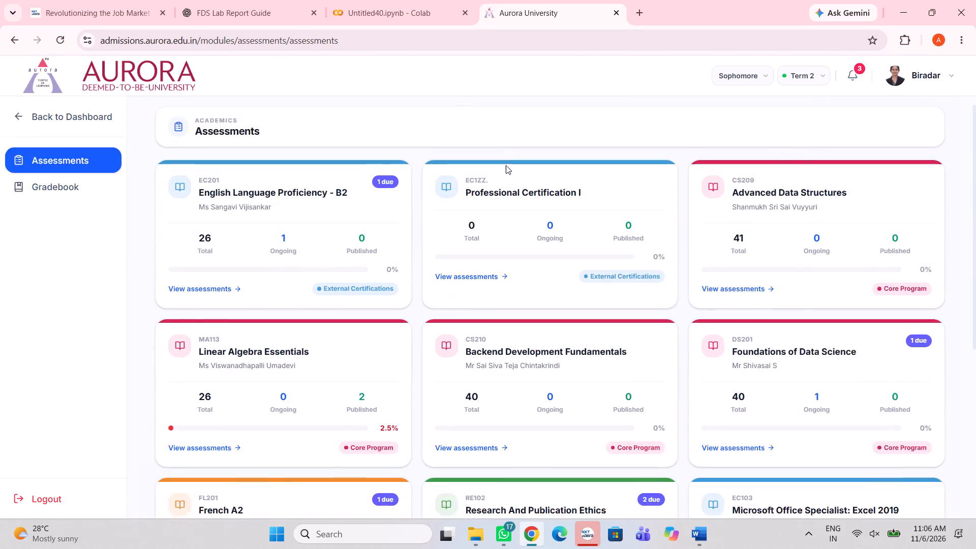
scroll(506, 165, "down", 1)
left_click(235, 377)
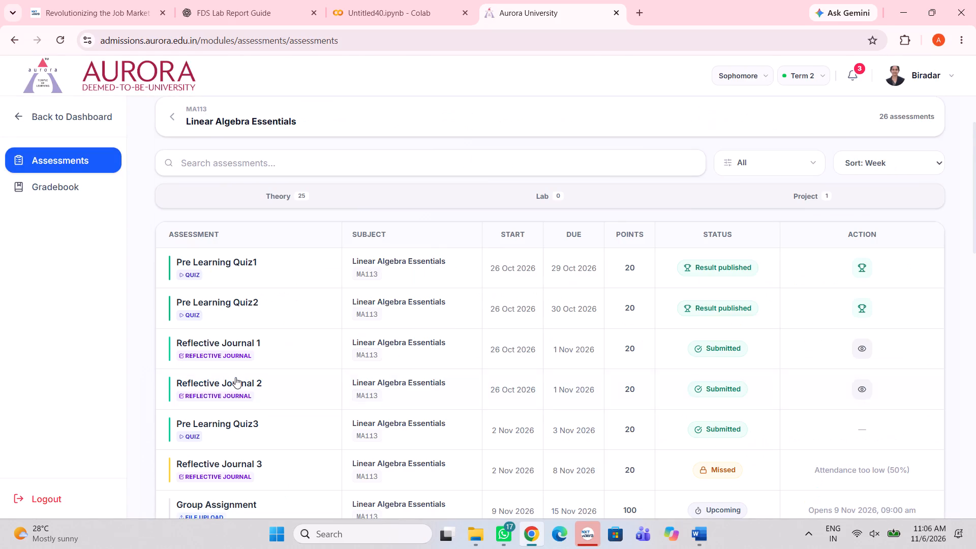
scroll(528, 401, "down", 2)
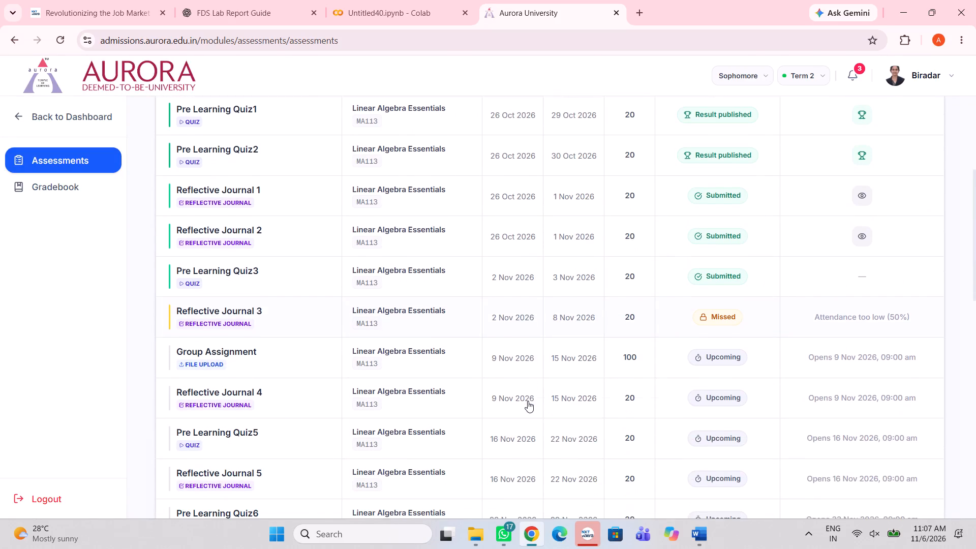
scroll(528, 401, "down", 1)
scroll(528, 401, "up", 3)
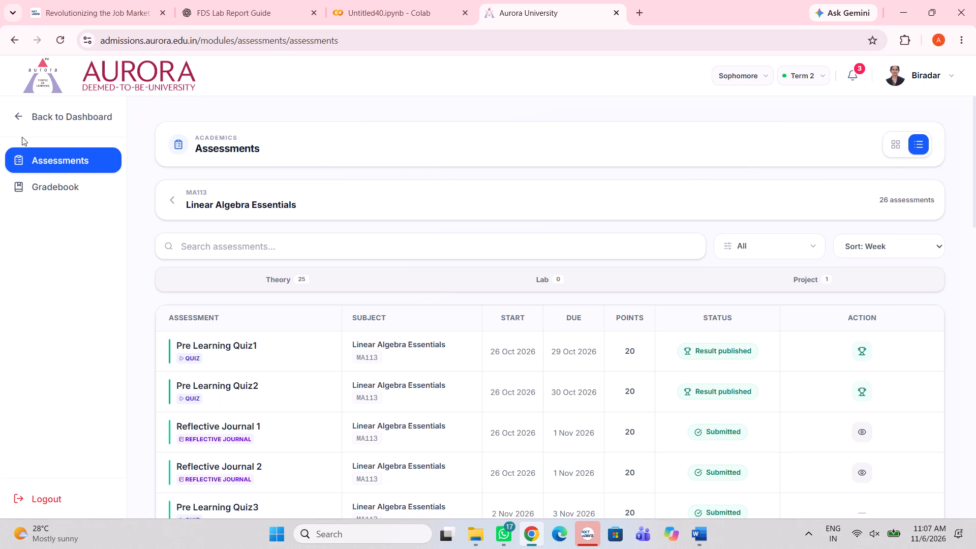
Return to the dashboard and open Attendance under Academics to examine the attendance of each subject.
left_click(16, 108)
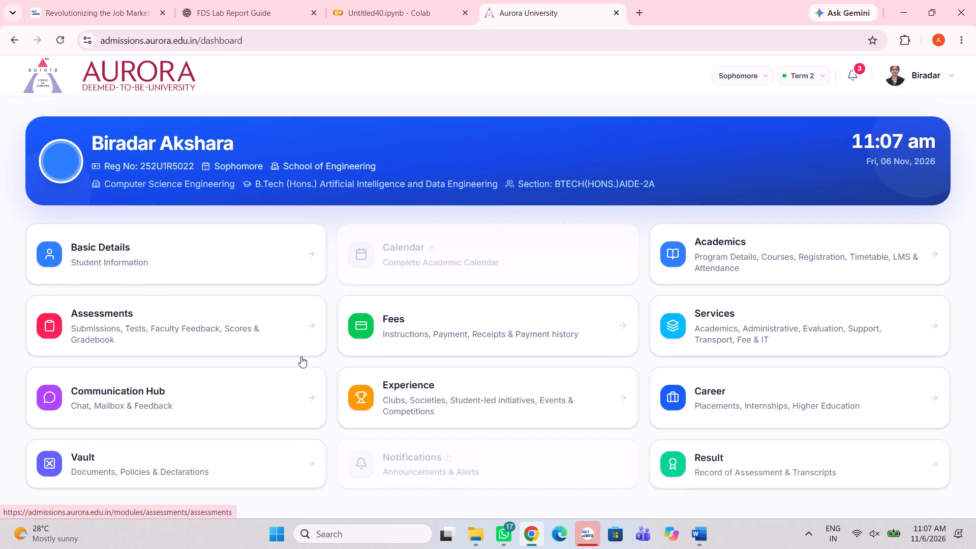
scroll(301, 356, "down", 1)
scroll(510, 353, "down", 1)
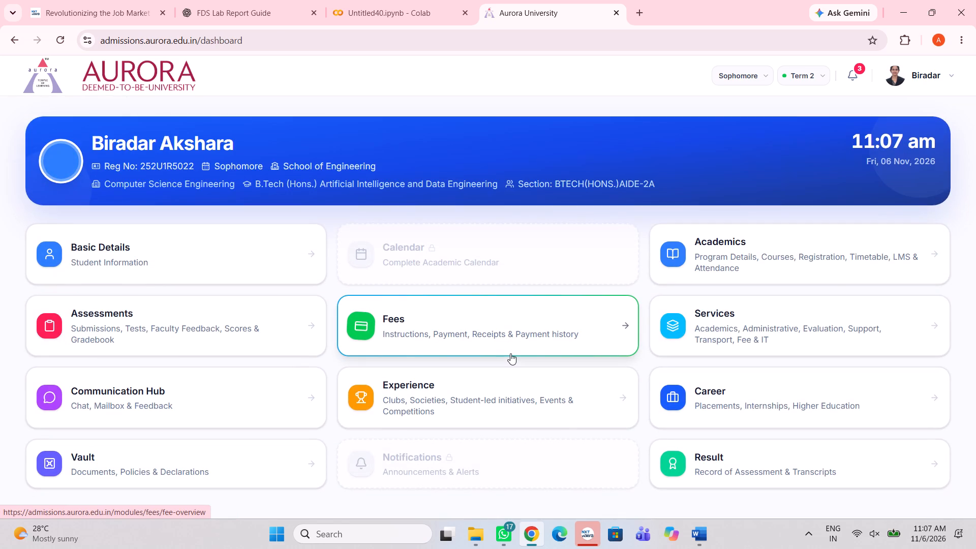
left_click(813, 262)
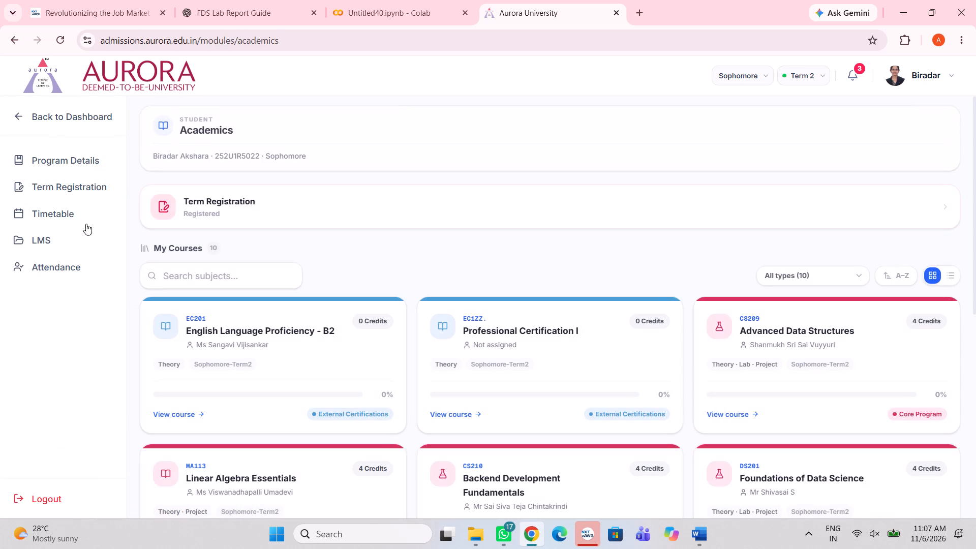
left_click(65, 270)
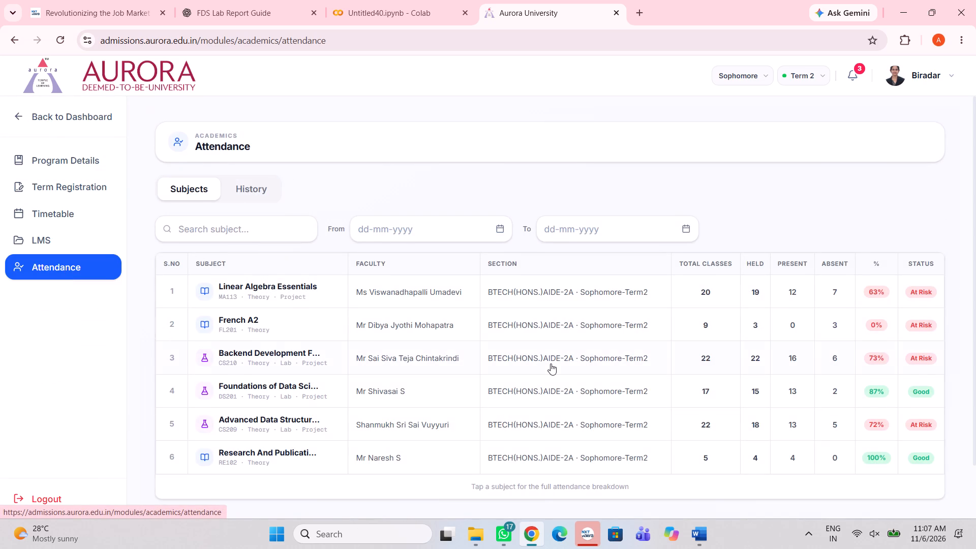
scroll(551, 363, "down", 1)
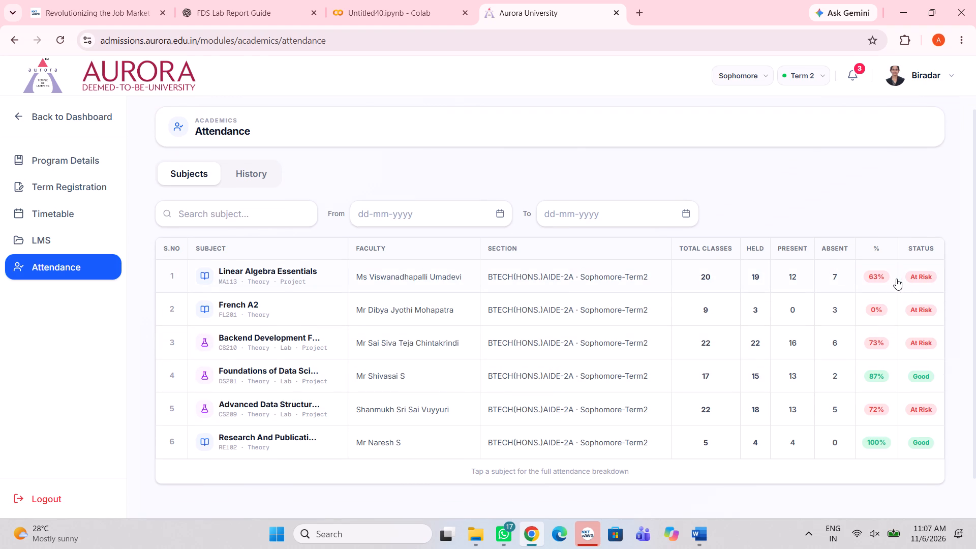
Open the Linear Algebra Essentials attendance breakdown and examine its sessions through page 2.
left_click(882, 276)
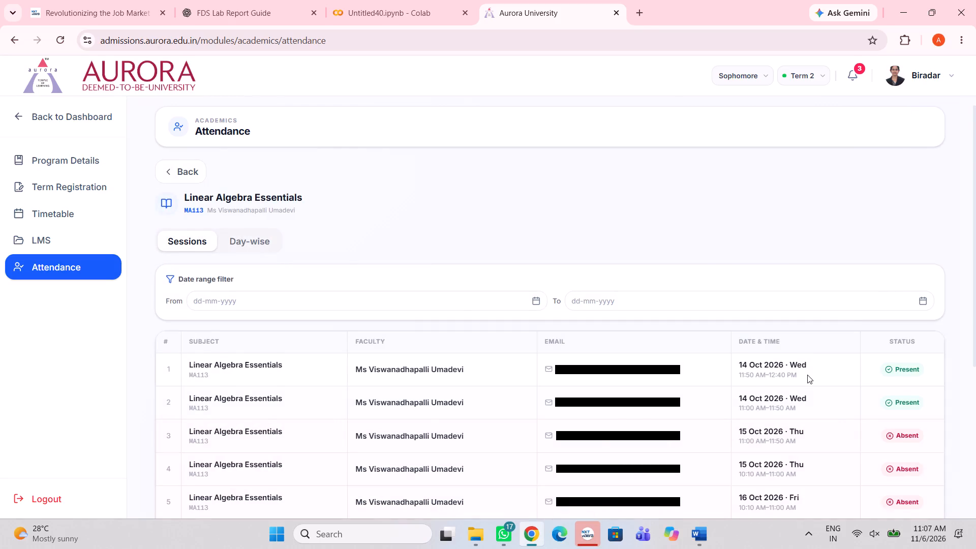
scroll(807, 375, "down", 5)
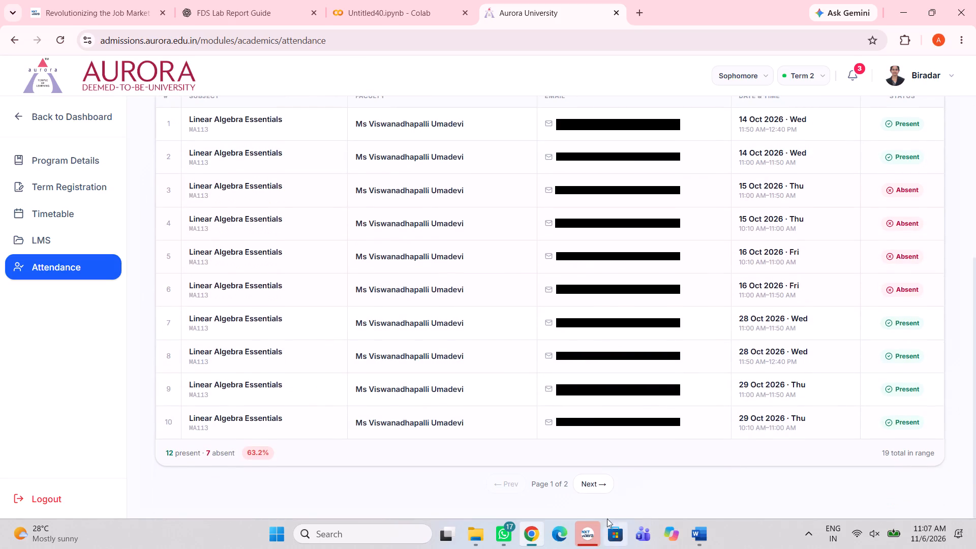
left_click(605, 485)
left_click(605, 485)
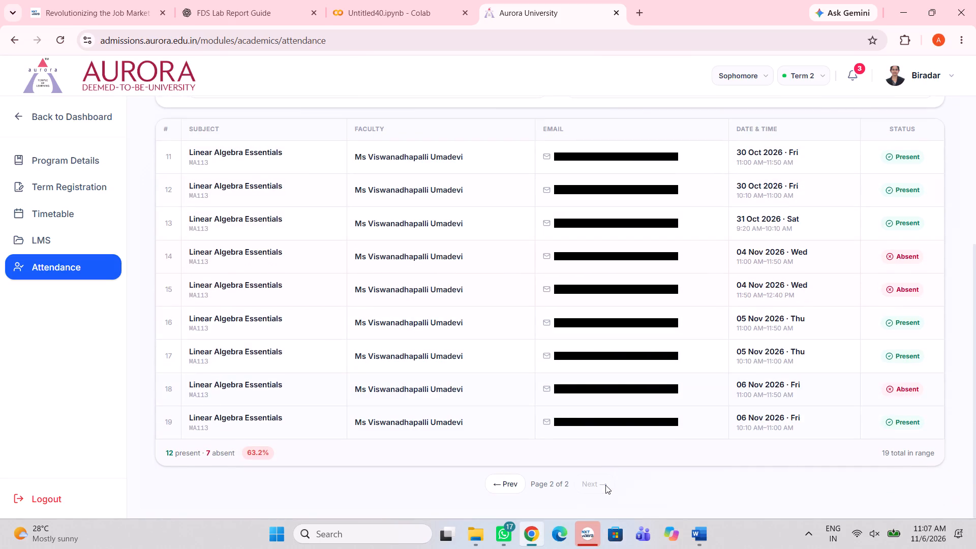
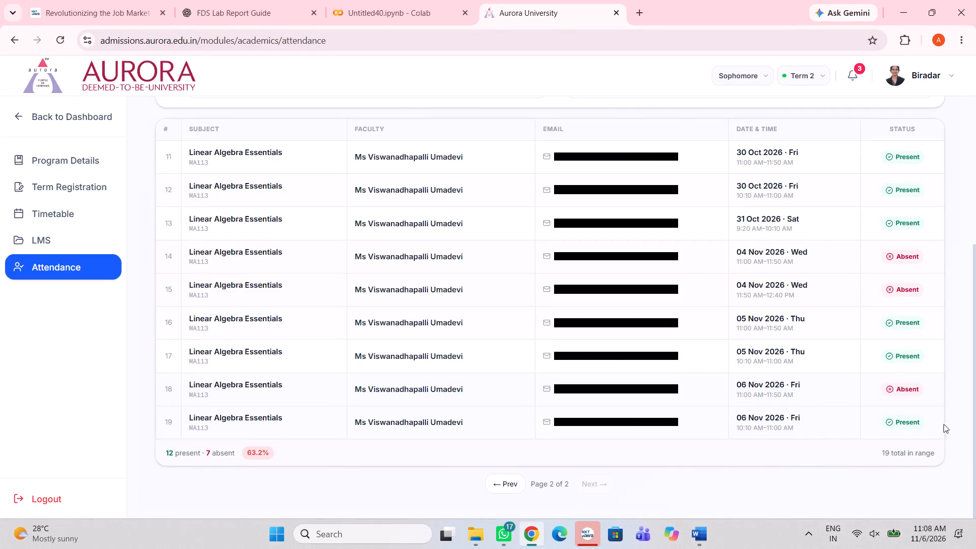
Reload the Attendance page and examine the refreshed attendance percentage and status of each subject.
right_click(713, 548)
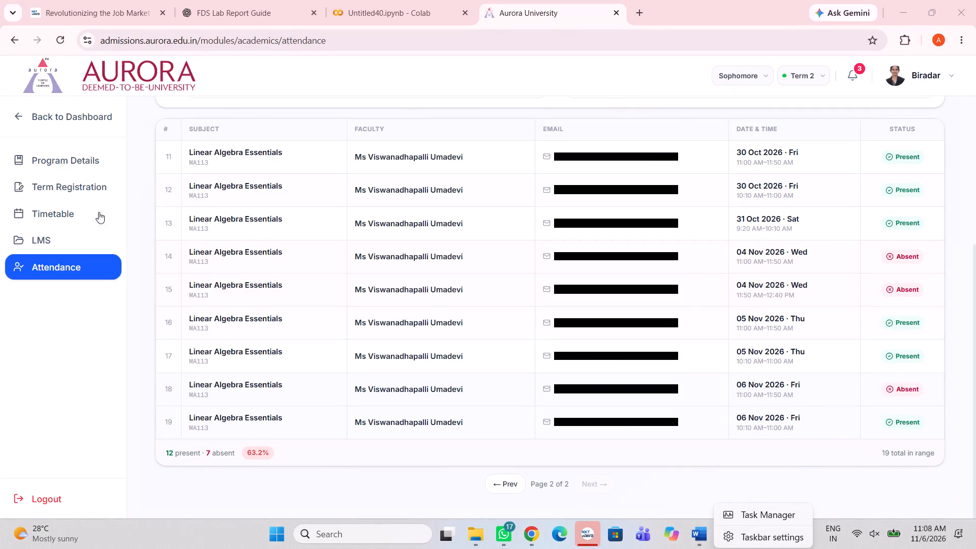
left_click(64, 36)
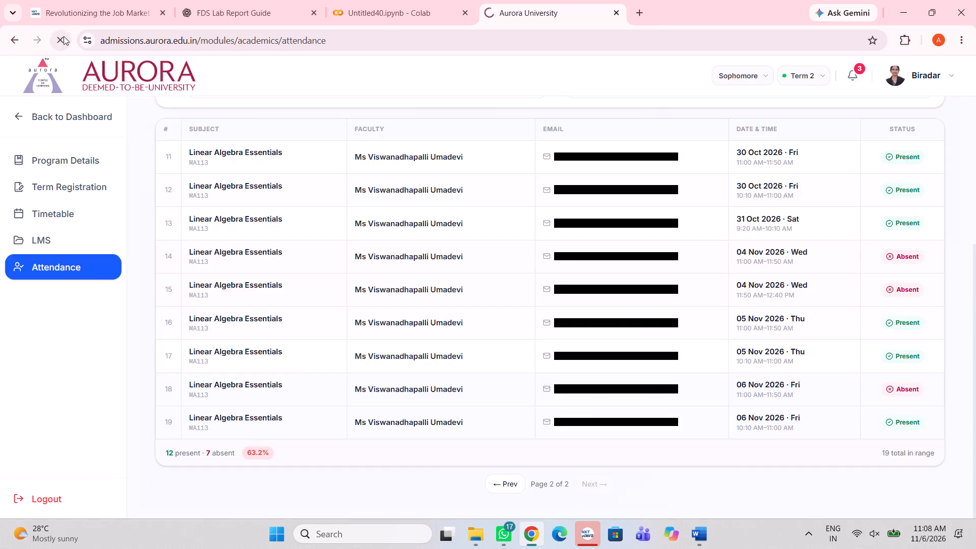
scroll(473, 320, "down", 1)
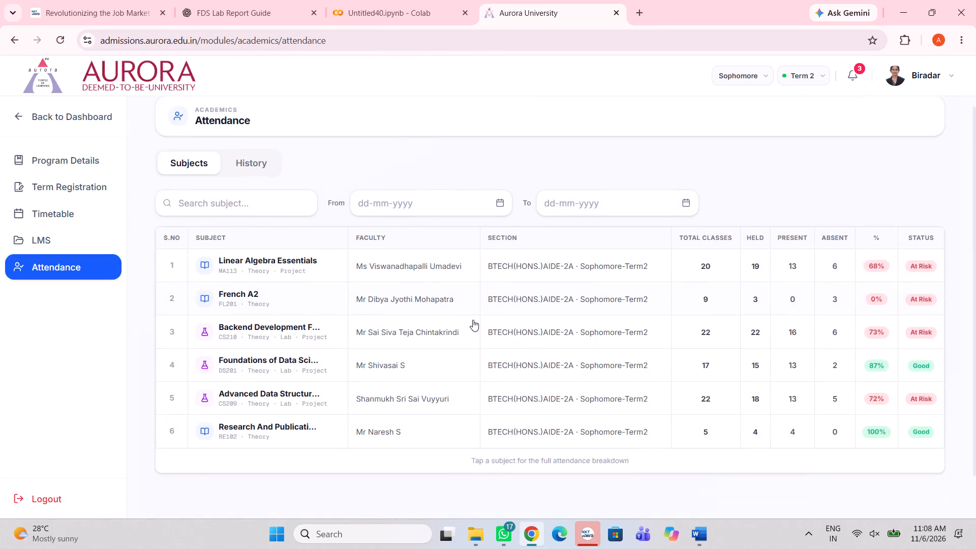
scroll(473, 320, "down", 1)
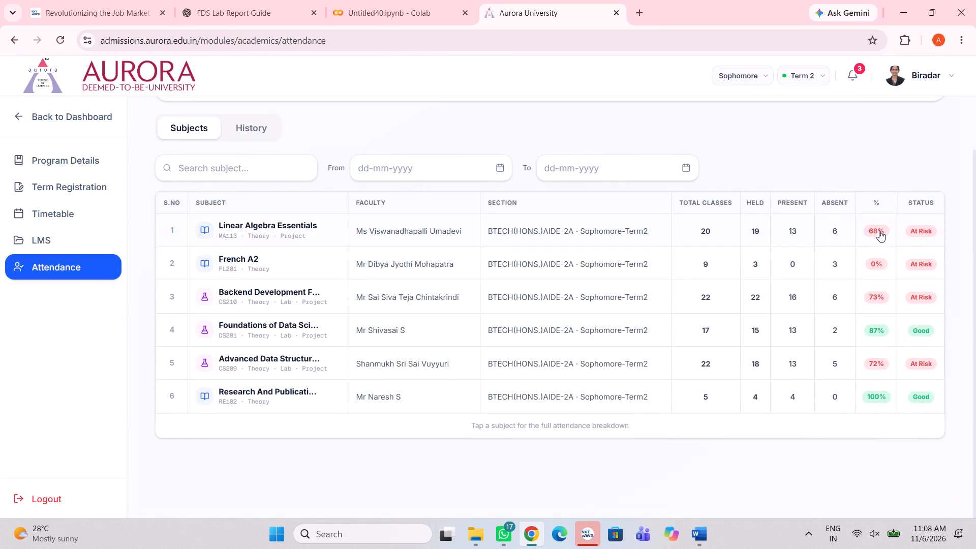
Open the Linear Algebra Essentials attendance breakdown and examine its session dates and statuses through page 2.
left_click(879, 231)
scroll(783, 454, "down", 9)
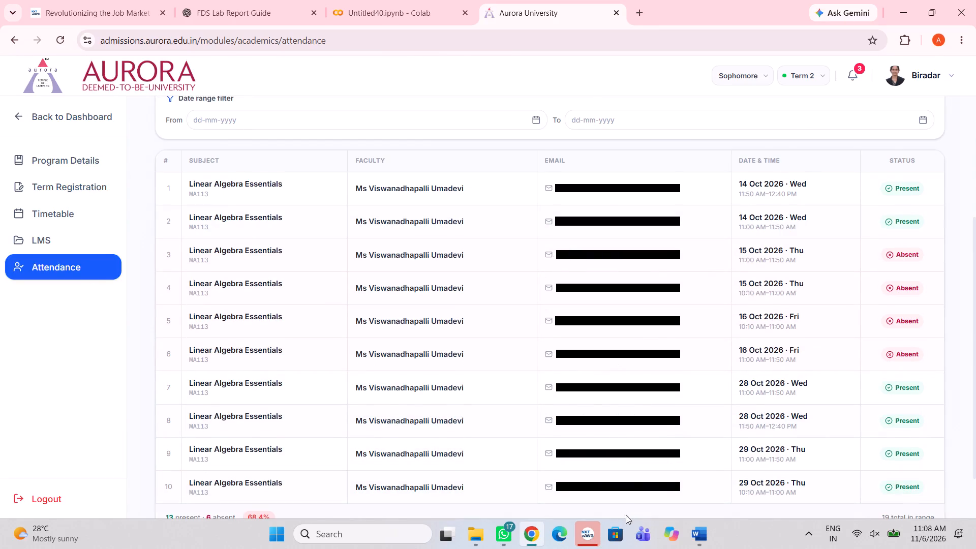
left_click(599, 477)
left_click(599, 477)
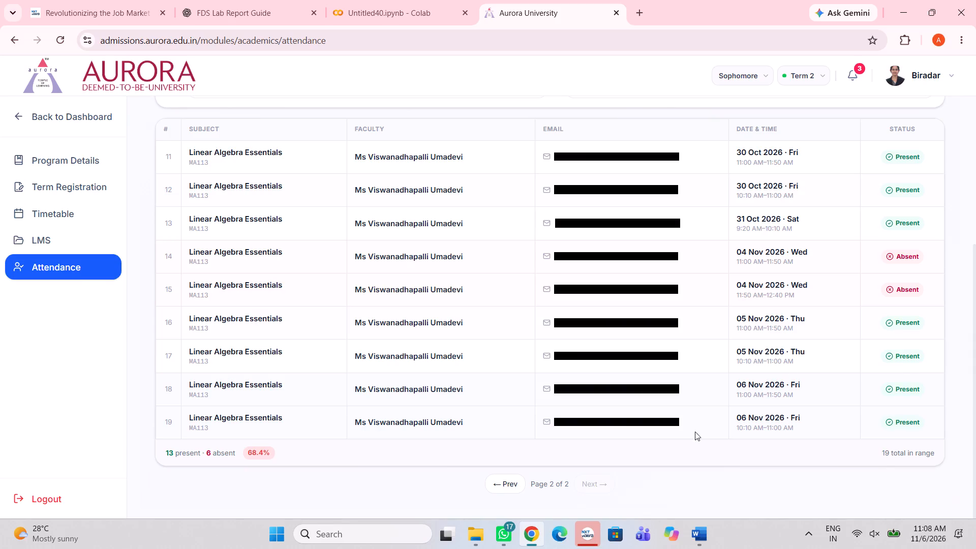
left_click(20, 108)
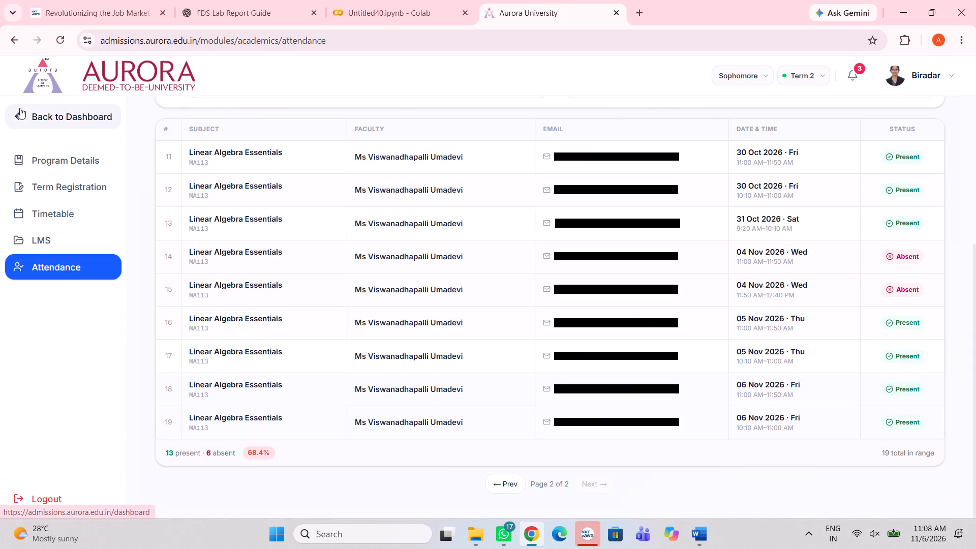
left_click(256, 319)
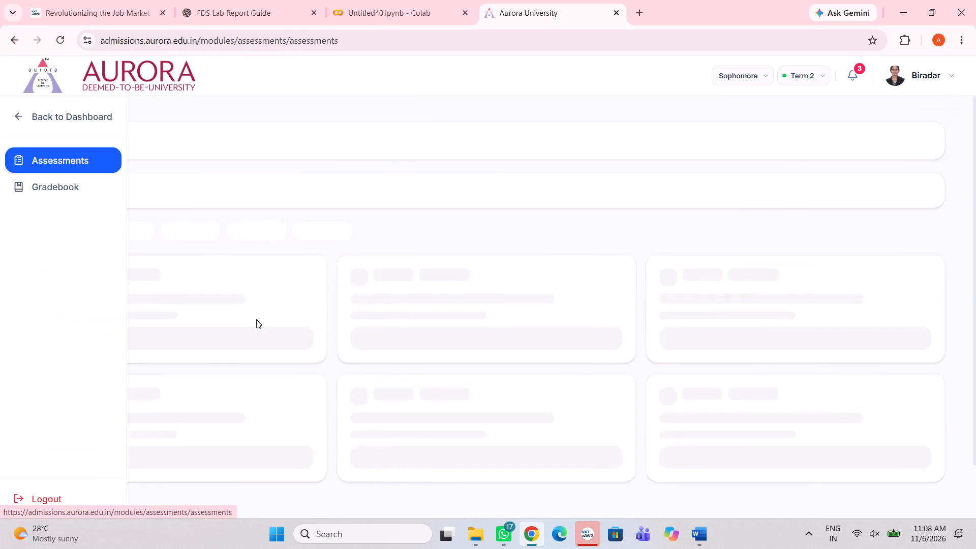